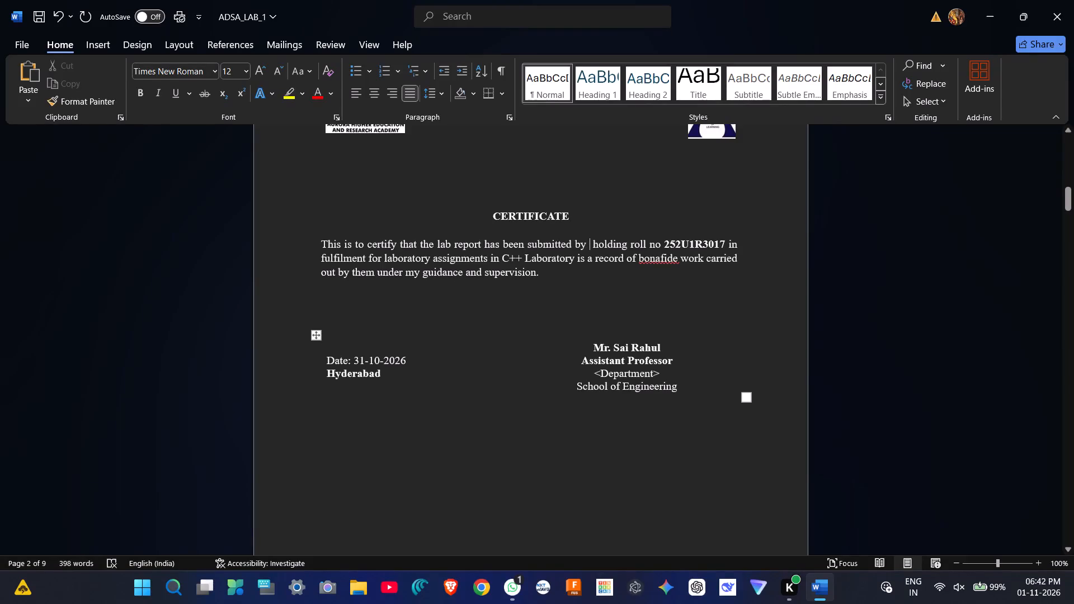
Insert the student's name from the pinned clipboard history entry after "submitted by" in the certificate paragraph.
{"action": "key", "text": "super+v"}
{"action": "scroll", "coordinate": [700, 391], "scroll_direction": "down", "scroll_amount": 12}
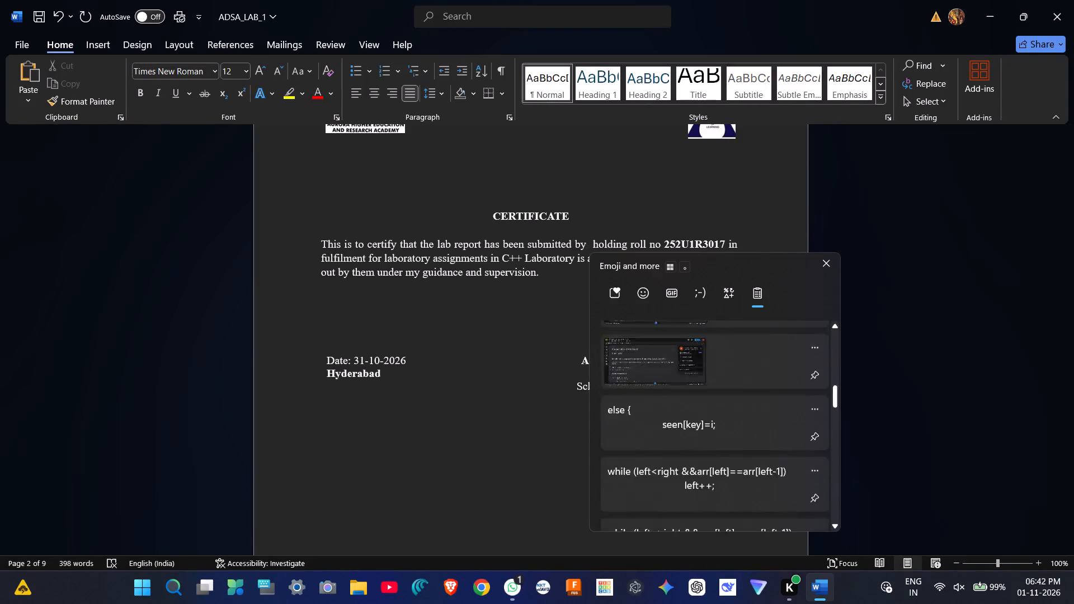
{"action": "scroll", "coordinate": [700, 391], "scroll_direction": "down", "scroll_amount": 7}
{"action": "left_click", "coordinate": [709, 489]}
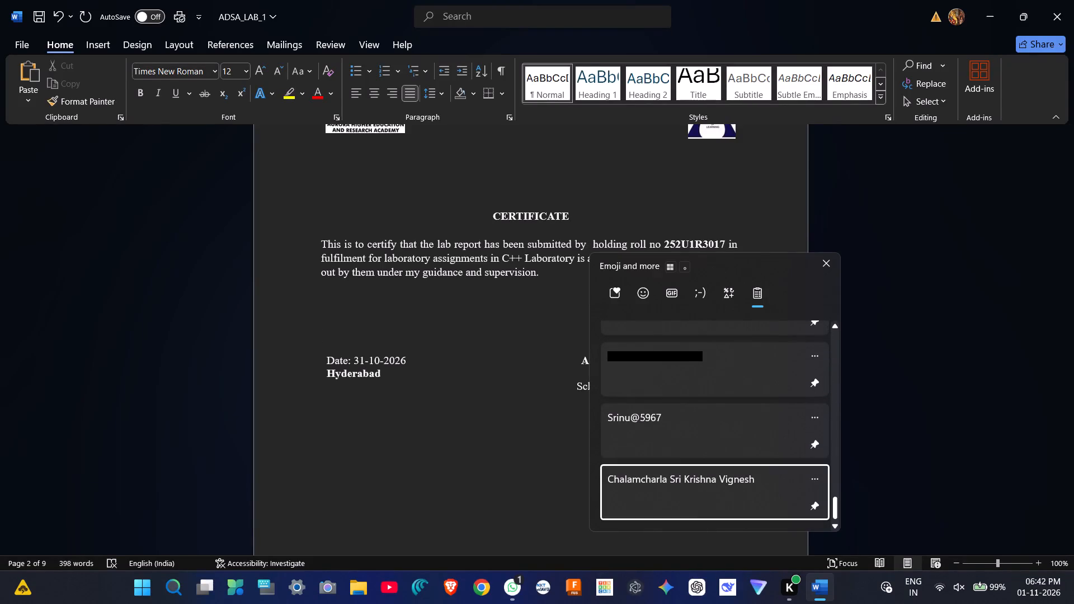
{"action": "key", "text": "ctrl+v"}
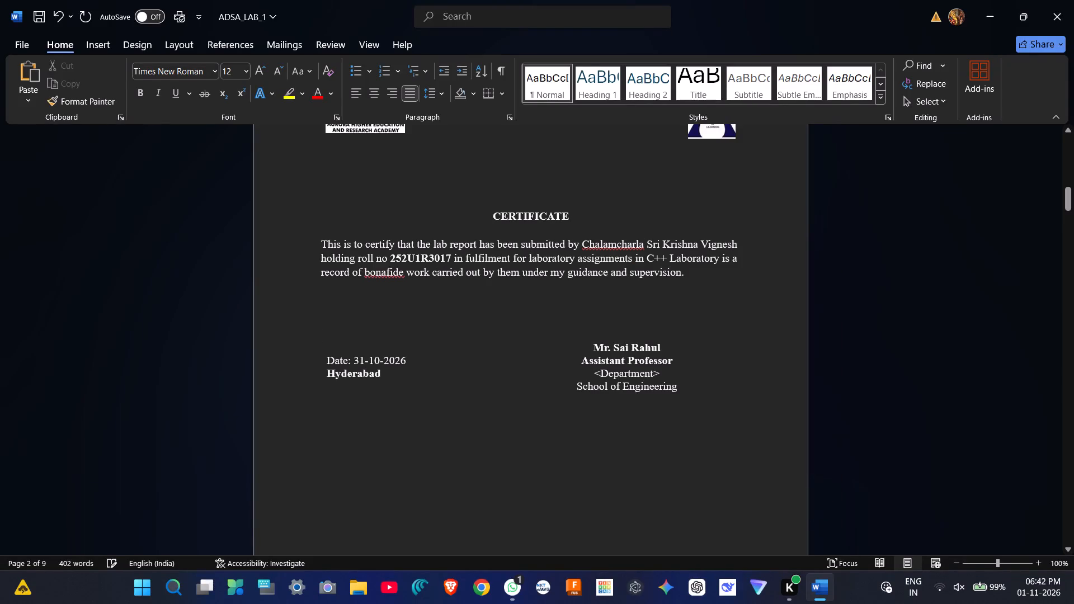
Change the last two digits of the roll number in the certificate paragraph to 20.
{"action": "left_click", "coordinate": [451, 257]}
{"action": "key", "text": "BackSpace"}
{"action": "key", "text": "BackSpace"}
{"action": "type", "text": "20"}
Clear all unpinned entries from the clipboard history.
{"action": "key", "text": "super+v"}
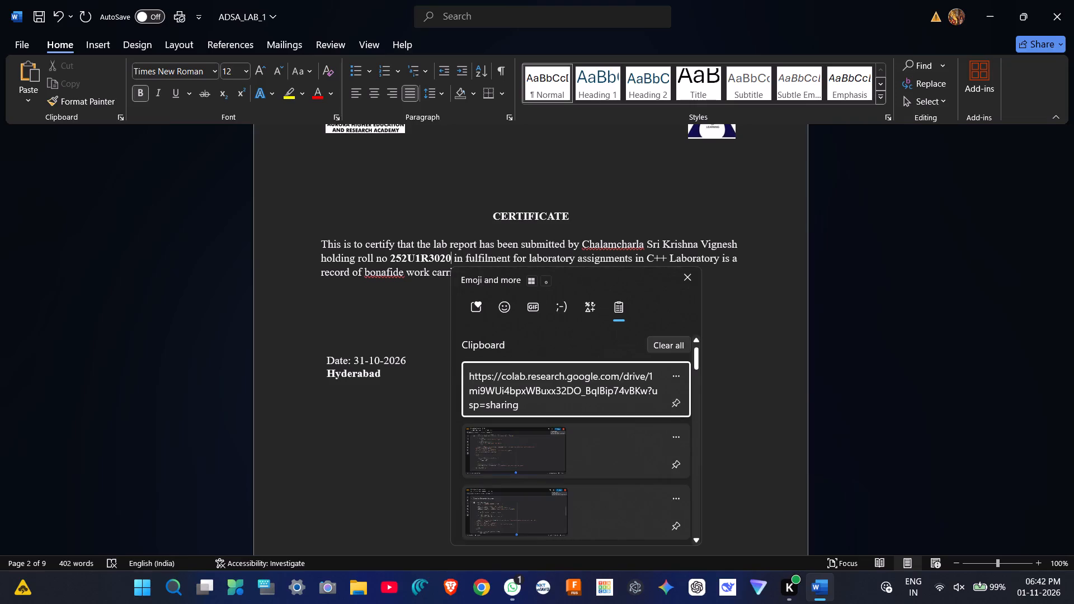
{"action": "left_click", "coordinate": [660, 345]}
{"action": "left_click", "coordinate": [782, 348]}
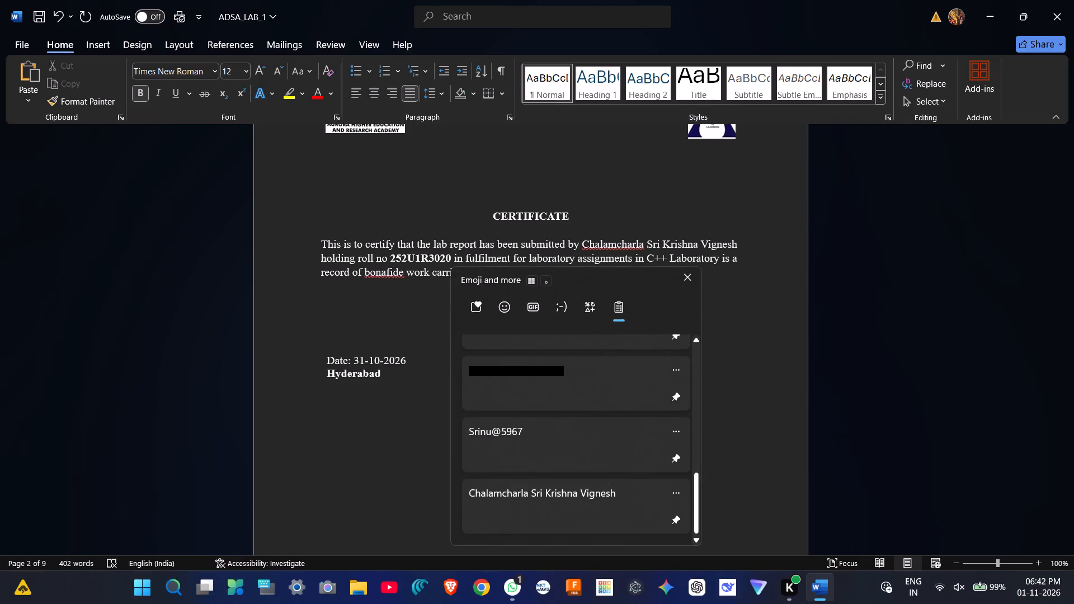
Make the student's name in the certificate paragraph bold.
{"action": "left_click_drag", "start_coordinate": [583, 245], "coordinate": [730, 242]}
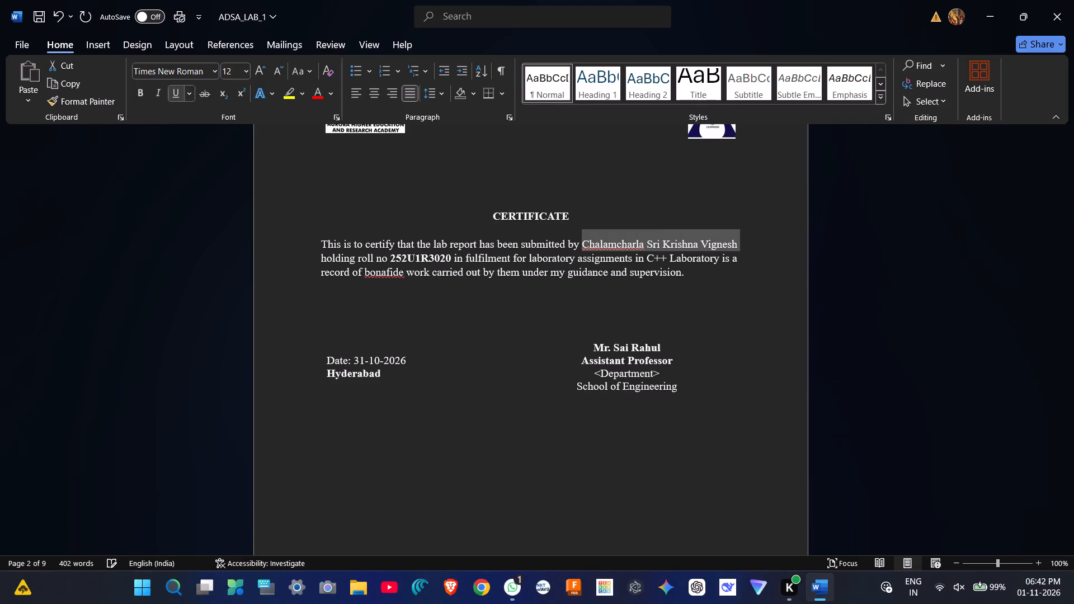
{"action": "left_click", "coordinate": [139, 93]}
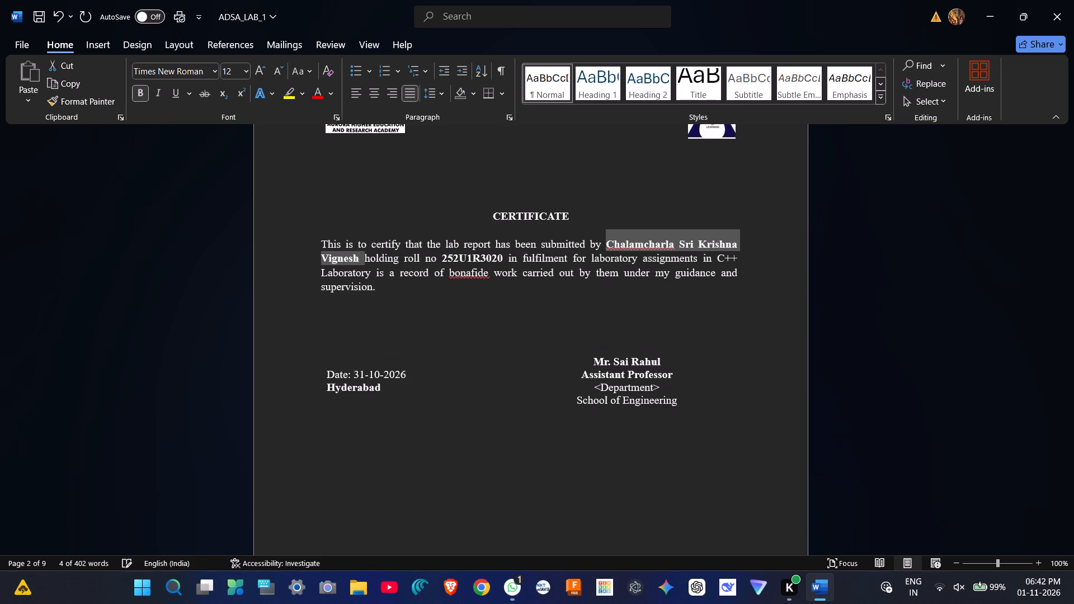
{"action": "left_click", "coordinate": [525, 313]}
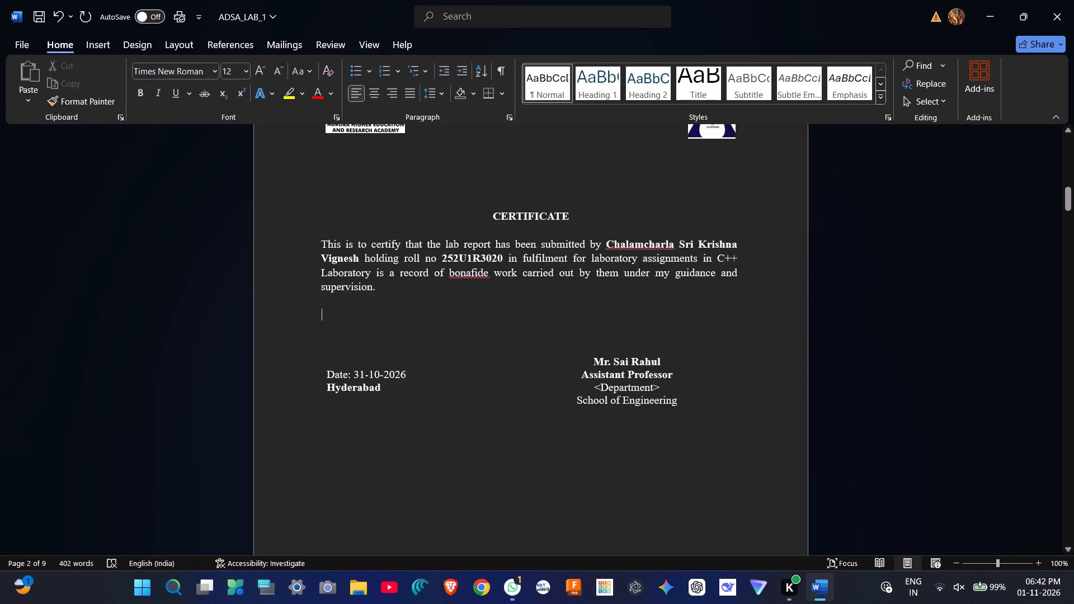
Replace the word Department inside the angle brackets below Assistant Professor with "Data Science".
{"action": "scroll", "coordinate": [513, 310], "scroll_direction": "down", "scroll_amount": 1}
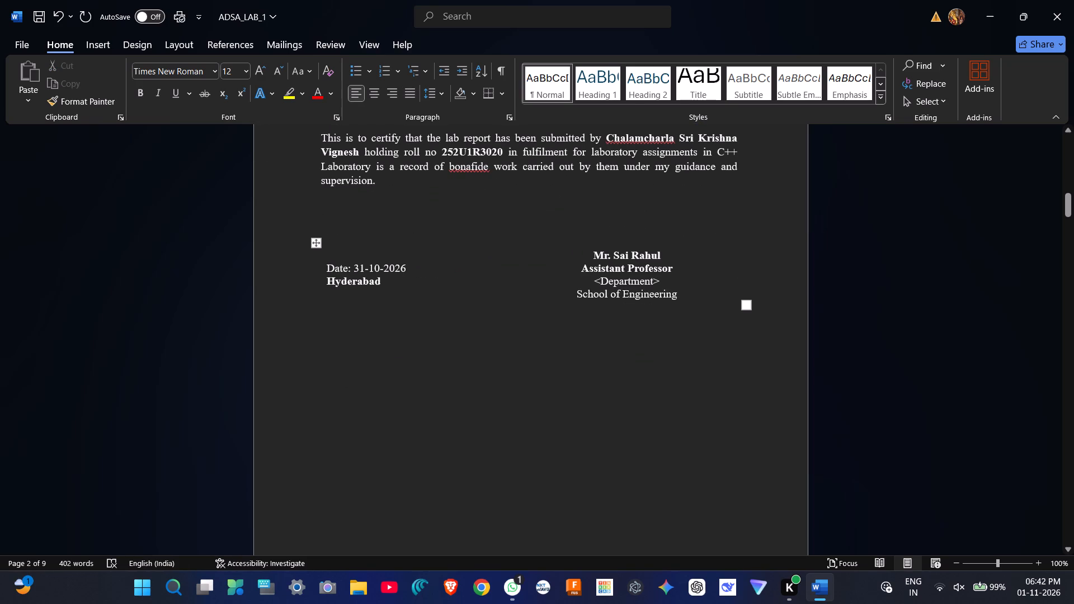
{"action": "left_click", "coordinate": [654, 283]}
{"action": "key", "text": "BackSpace"}
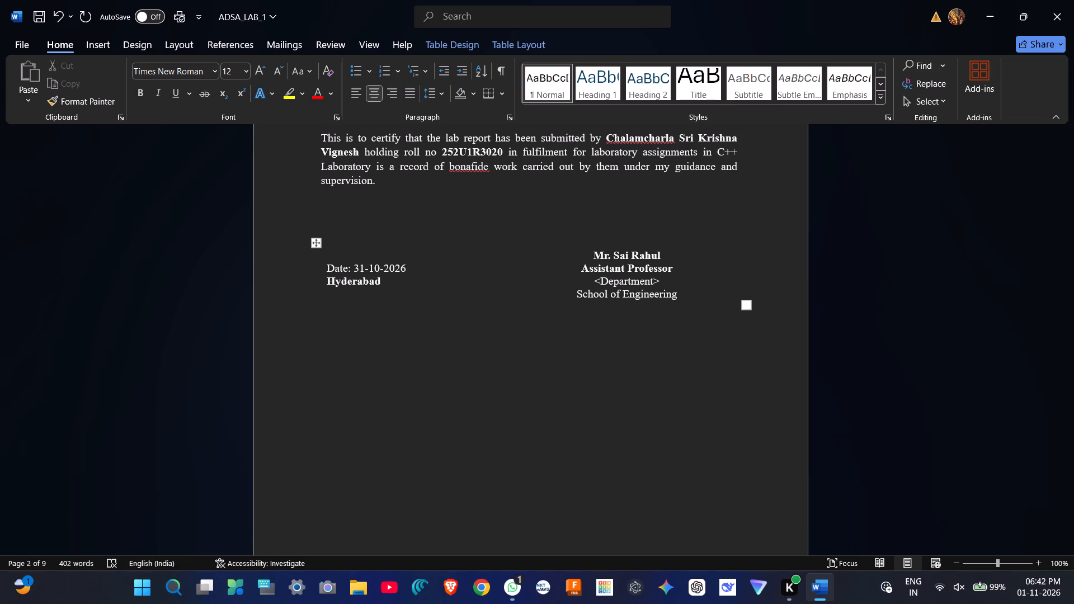
{"action": "key", "text": "BackSpace"}
{"action": "key", "text": "BackSpace"}
{"action": "key", "text": "BackSpace"}
{"action": "key", "text": "BackSpace"}
{"action": "key", "text": "BackSpace"}
{"action": "key", "text": "BackSpace"}
{"action": "key", "text": "BackSpace"}
{"action": "key", "text": "BackSpace"}
{"action": "key", "text": "BackSpace"}
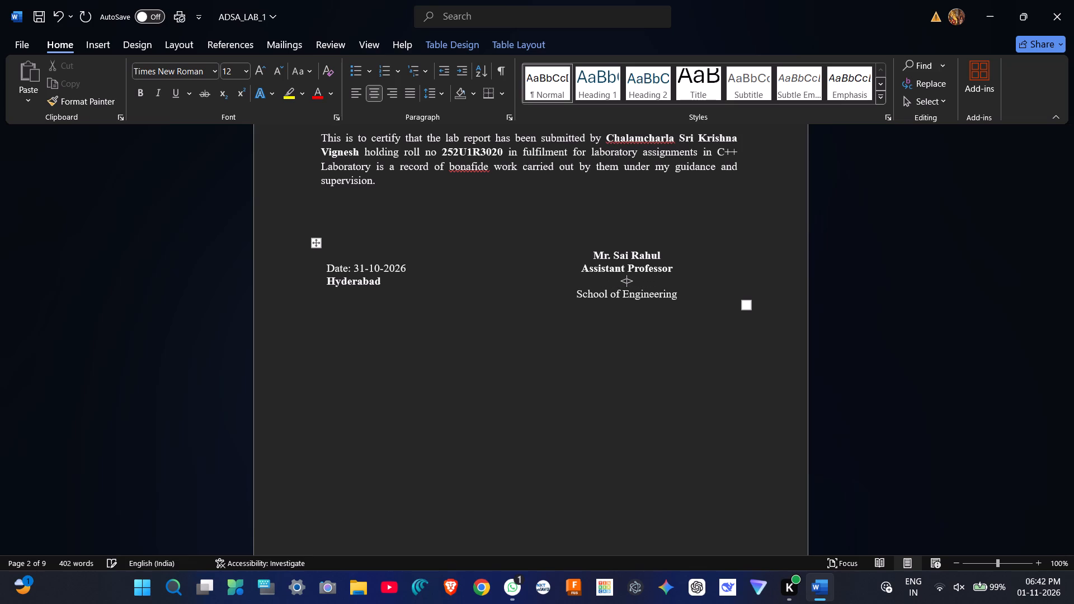
{"action": "type", "text": "Data"}
{"action": "key", "text": "space"}
{"action": "type", "text": "Science"}
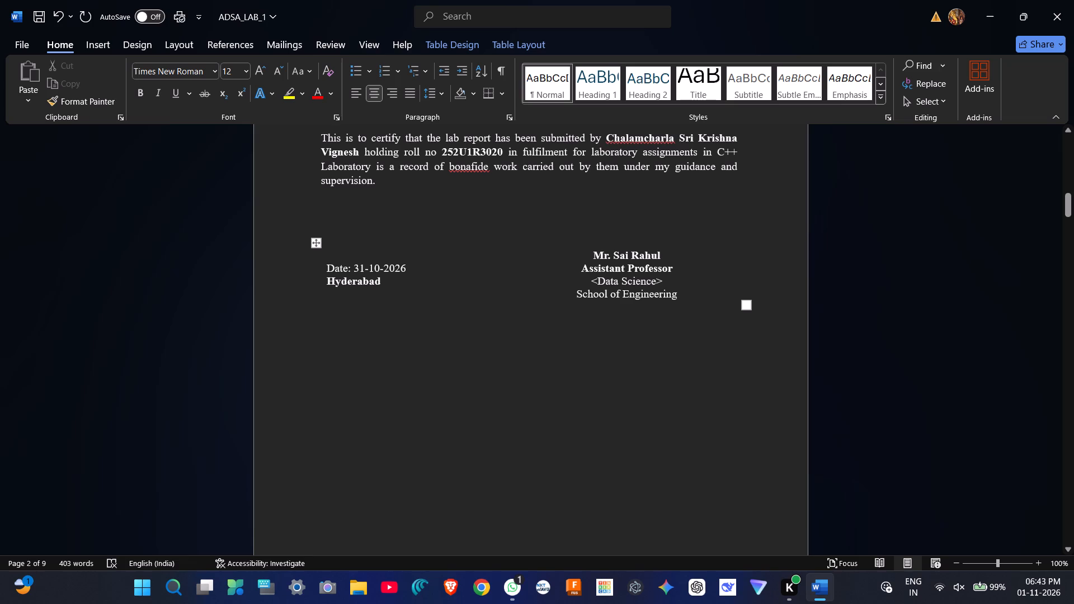
Remove the angle brackets around "Data Science" in the signature block.
{"action": "left_click", "coordinate": [674, 282]}
{"action": "key", "text": "BackSpace"}
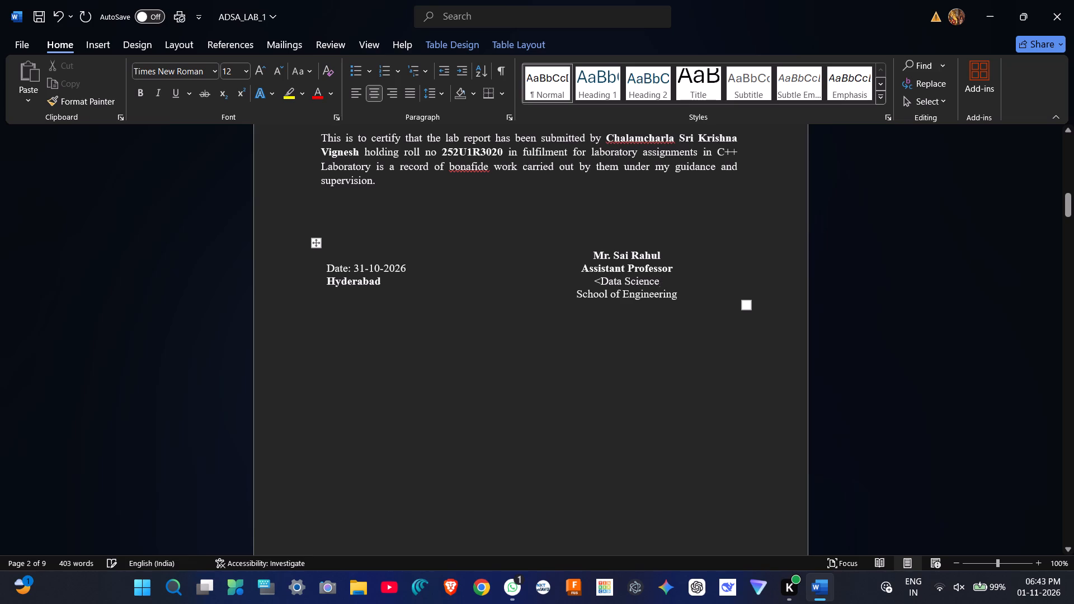
{"action": "left_click", "coordinate": [602, 282]}
{"action": "key", "text": "BackSpace"}
Insert "Computer Science And" before "Data Science" on the department line.
{"action": "type", "text": "Computer"}
{"action": "key", "text": "space"}
{"action": "type", "text": "Science and"}
{"action": "key", "text": "BackSpace"}
{"action": "key", "text": "BackSpace"}
{"action": "key", "text": "BackSpace"}
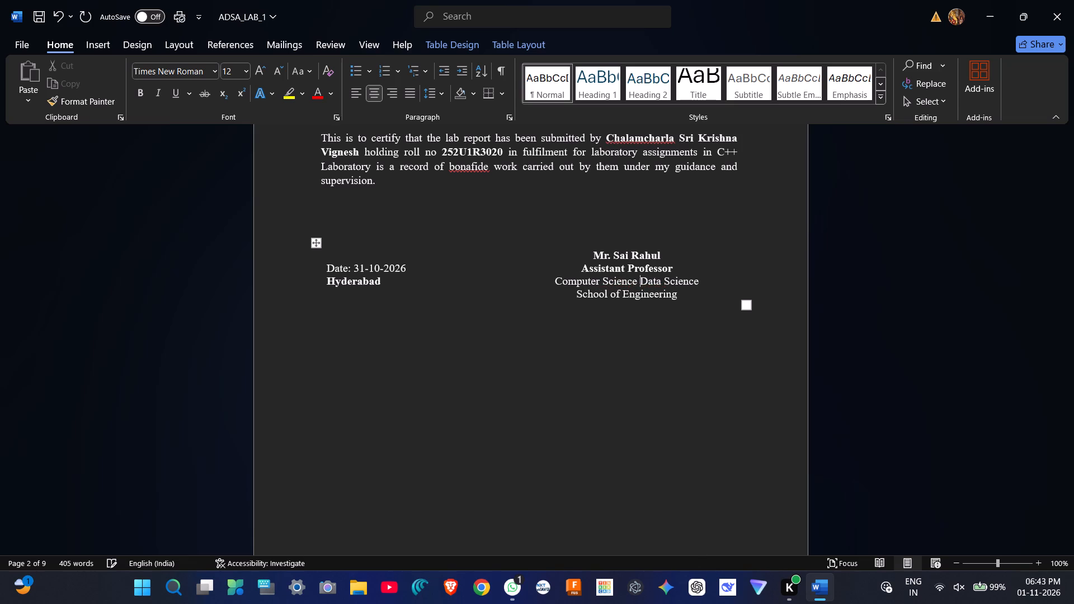
{"action": "type", "text": "And"}
{"action": "key", "text": "space"}
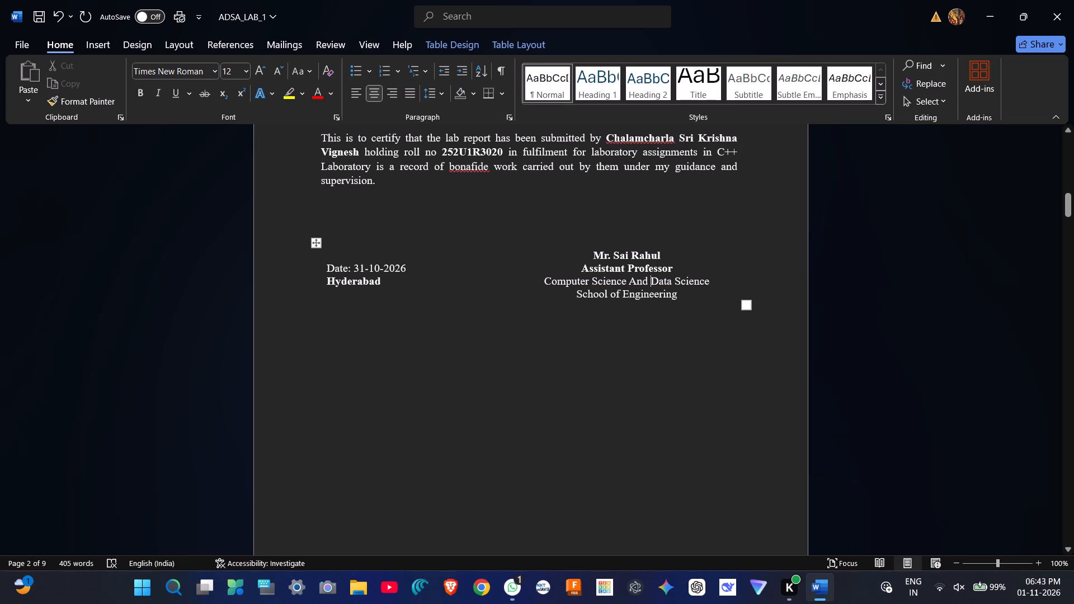
Change the day in the certificate's date to 01.
{"action": "left_click", "coordinate": [364, 271]}
{"action": "key", "text": "BackSpace"}
{"action": "key", "text": "BackSpace"}
{"action": "type", "text": "01"}
Switch to the NxtWave learning portal, maximize its window and show the Curriculum page.
{"action": "scroll", "coordinate": [511, 311], "scroll_direction": "down", "scroll_amount": 2}
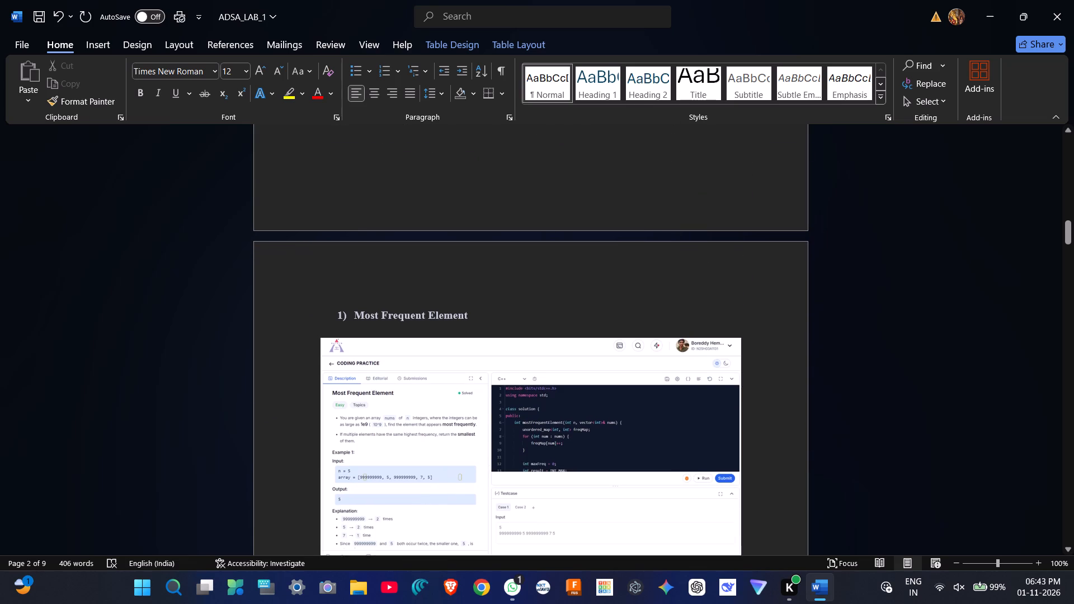
{"action": "scroll", "coordinate": [409, 360], "scroll_direction": "down", "scroll_amount": 1}
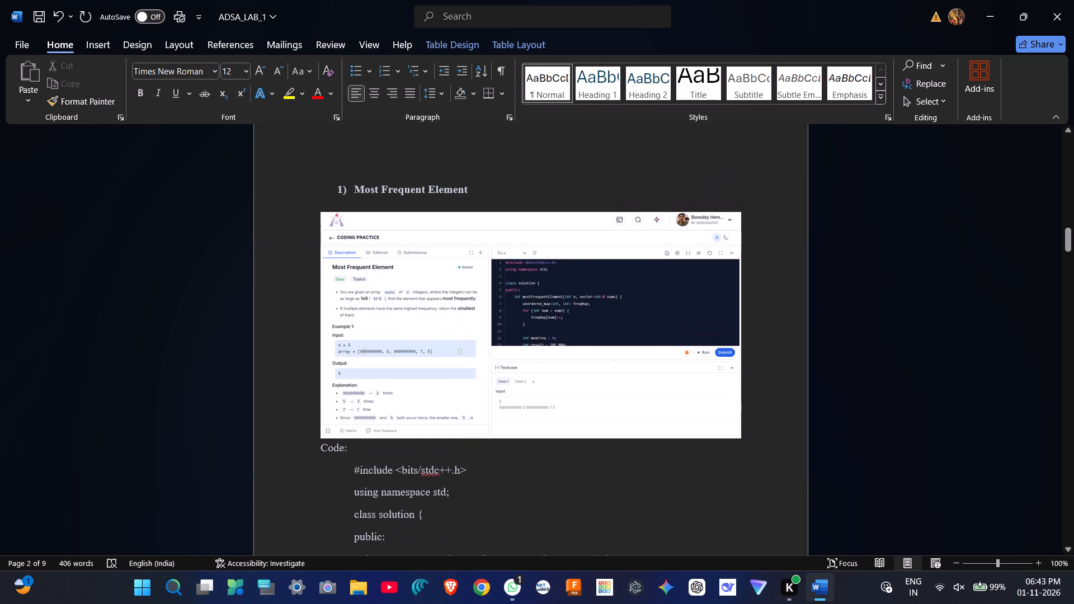
{"action": "left_click", "coordinate": [540, 583]}
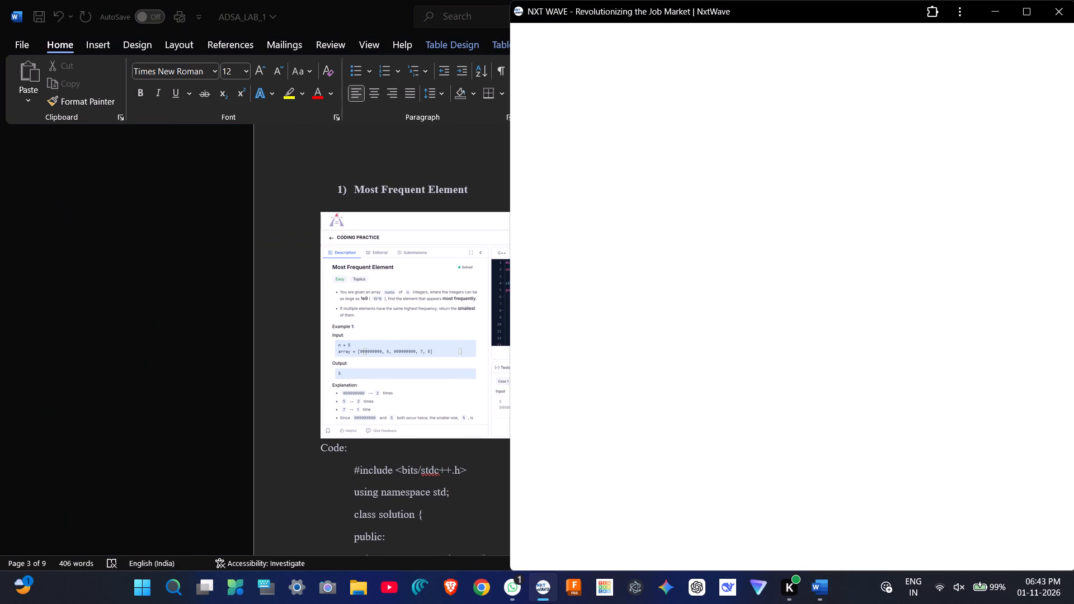
{"action": "left_click", "coordinate": [1028, 19]}
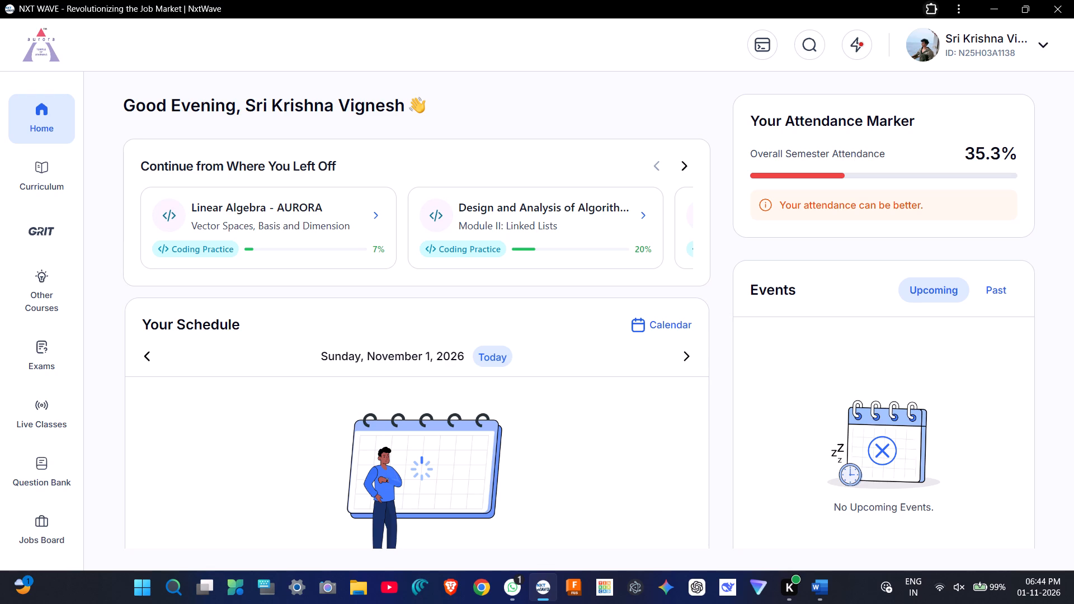
{"action": "left_click", "coordinate": [16, 182]}
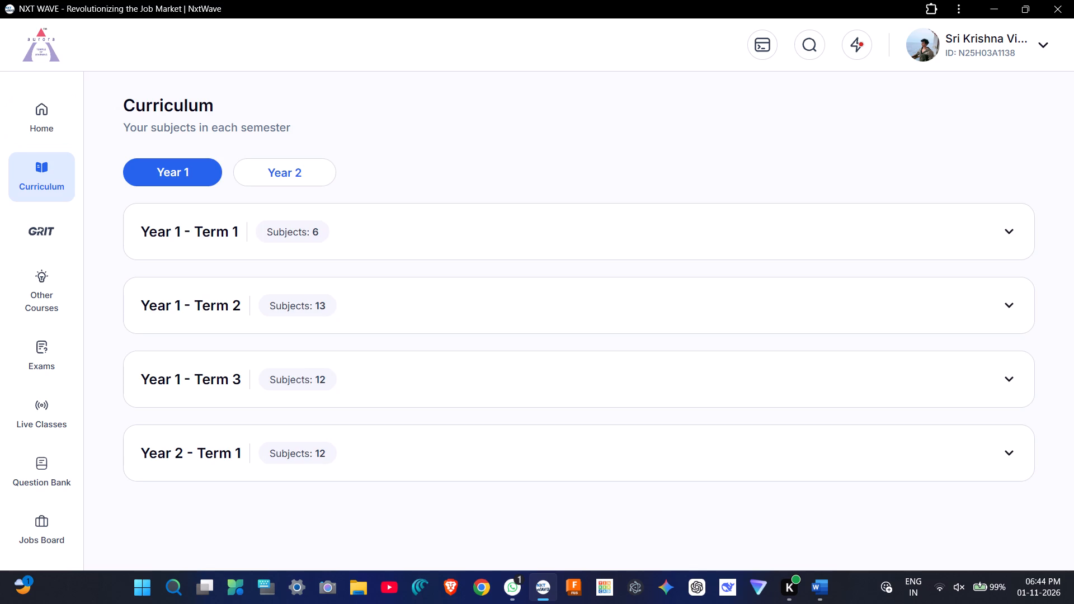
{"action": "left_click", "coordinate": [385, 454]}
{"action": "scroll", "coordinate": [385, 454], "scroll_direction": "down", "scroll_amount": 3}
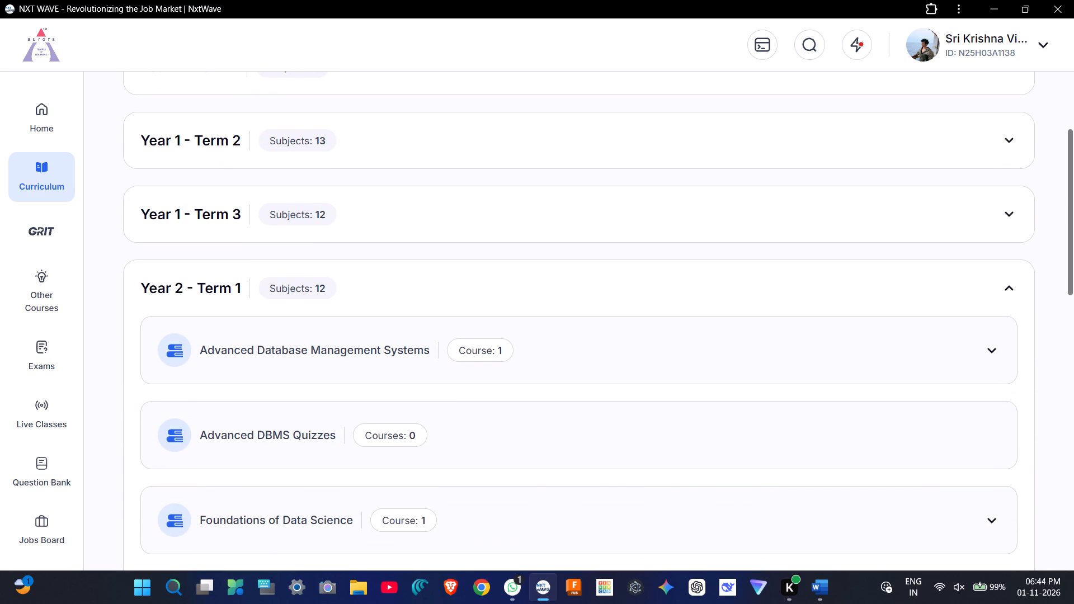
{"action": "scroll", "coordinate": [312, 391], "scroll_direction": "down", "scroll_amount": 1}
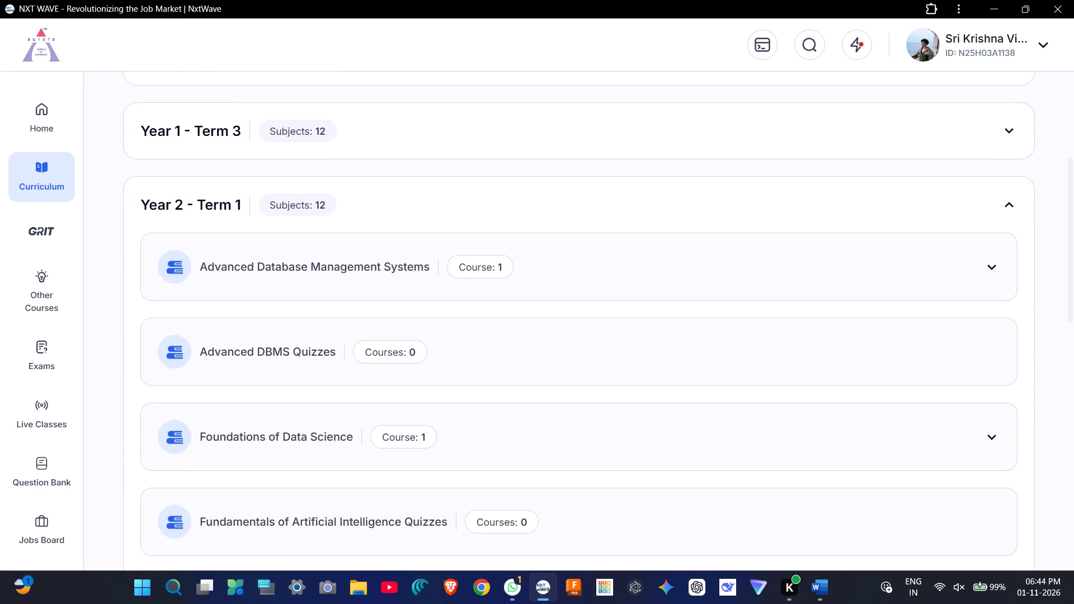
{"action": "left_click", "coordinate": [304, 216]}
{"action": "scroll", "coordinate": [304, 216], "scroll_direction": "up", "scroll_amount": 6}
Open the Design and Analysis of Algorithms course under Advanced Data Structures in Year 2 - Term 2.
{"action": "left_click", "coordinate": [300, 180]}
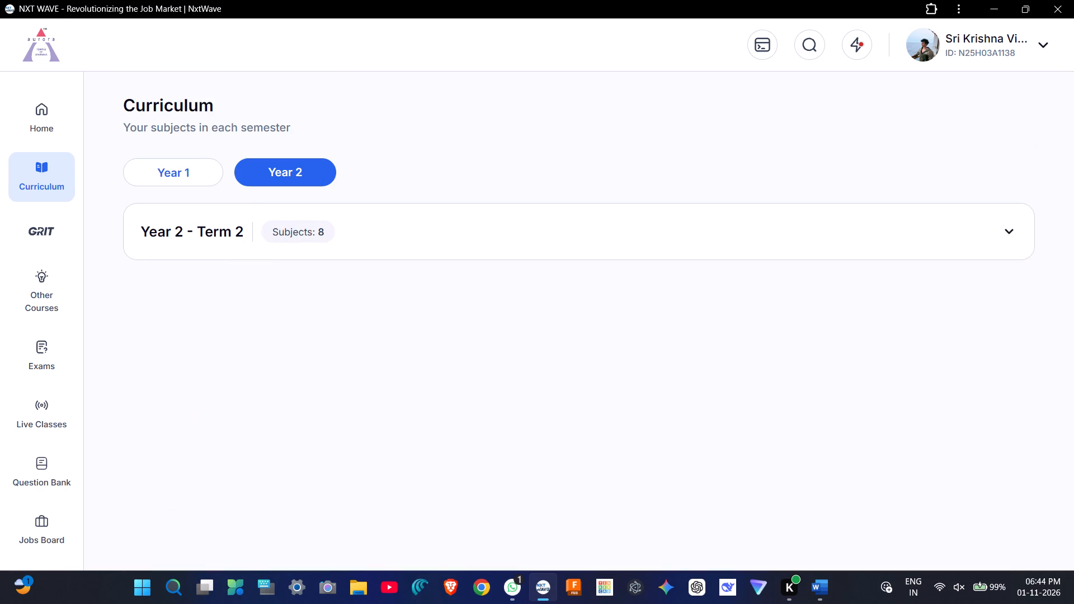
{"action": "left_click", "coordinate": [238, 233]}
{"action": "scroll", "coordinate": [278, 367], "scroll_direction": "down", "scroll_amount": 1}
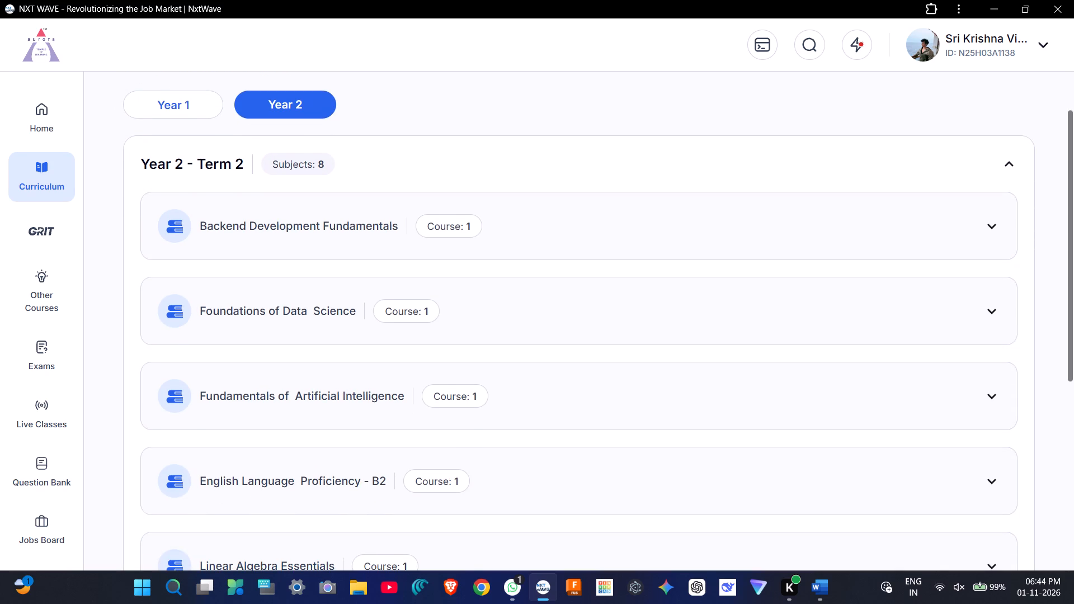
{"action": "scroll", "coordinate": [272, 383], "scroll_direction": "down", "scroll_amount": 3}
{"action": "scroll", "coordinate": [288, 464], "scroll_direction": "down", "scroll_amount": 1}
{"action": "left_click", "coordinate": [268, 364]}
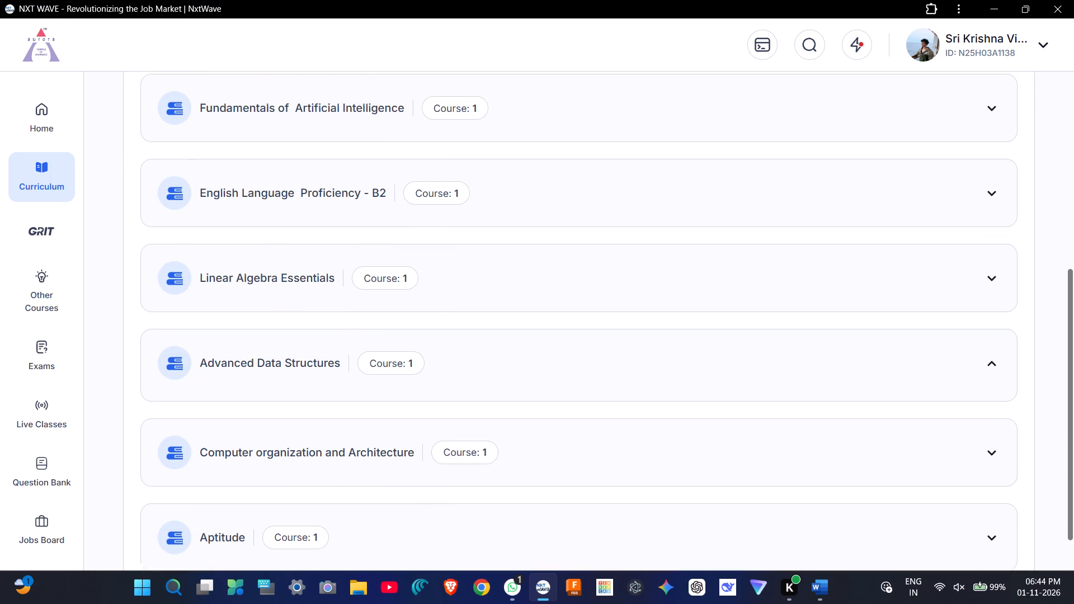
{"action": "scroll", "coordinate": [366, 417], "scroll_direction": "down", "scroll_amount": 1}
{"action": "left_click", "coordinate": [322, 332]}
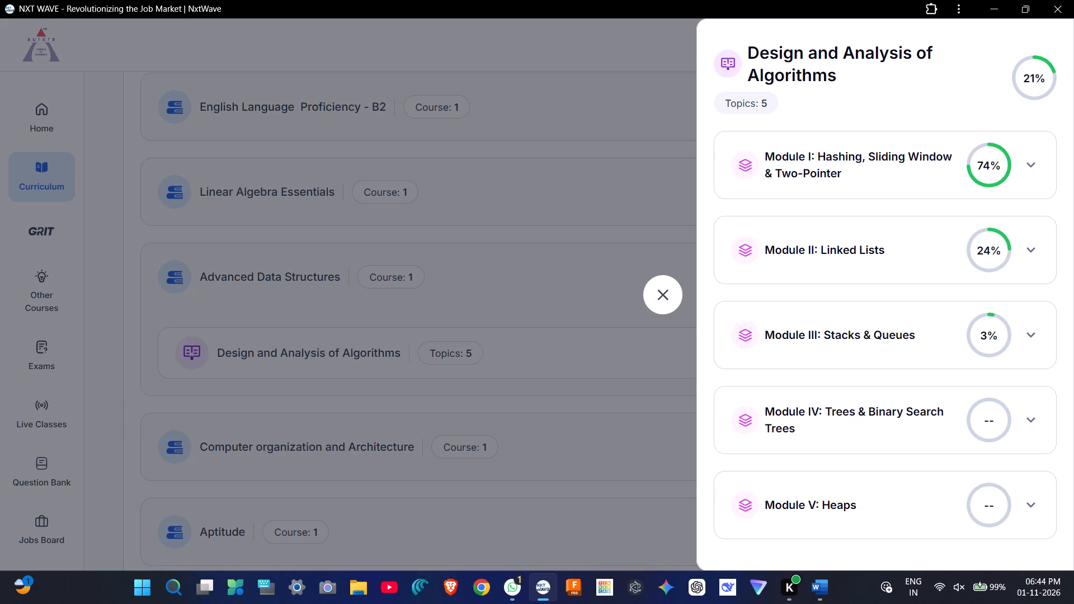
Open the first Coding Practice set, after Introduction to Linked List, in Module II: Linked Lists.
{"action": "left_click", "coordinate": [887, 272]}
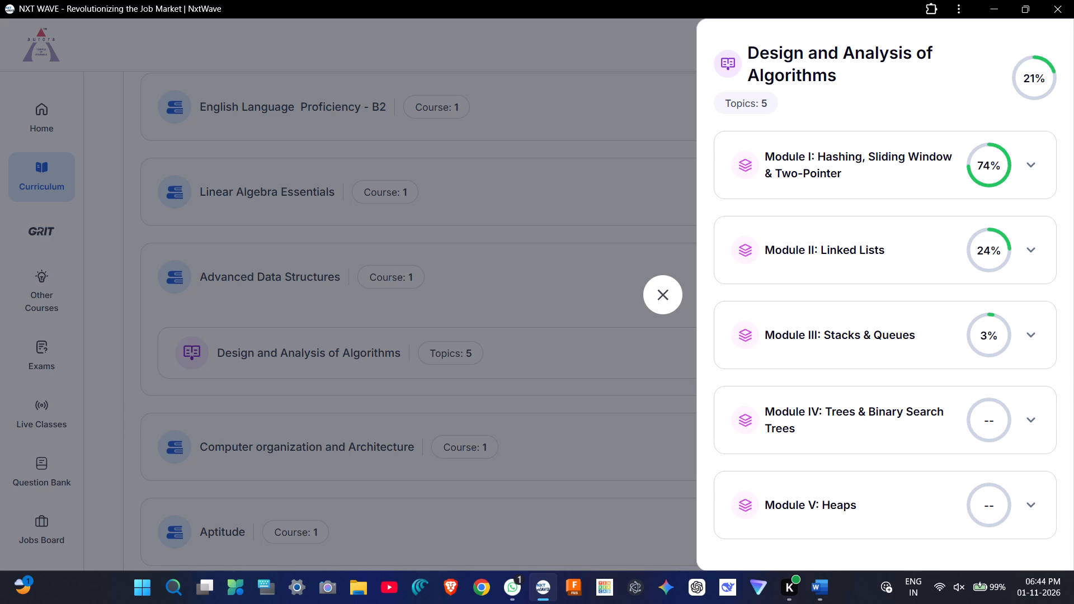
{"action": "left_click", "coordinate": [859, 223]}
{"action": "left_click", "coordinate": [860, 238]}
{"action": "scroll", "coordinate": [847, 325], "scroll_direction": "down", "scroll_amount": 3}
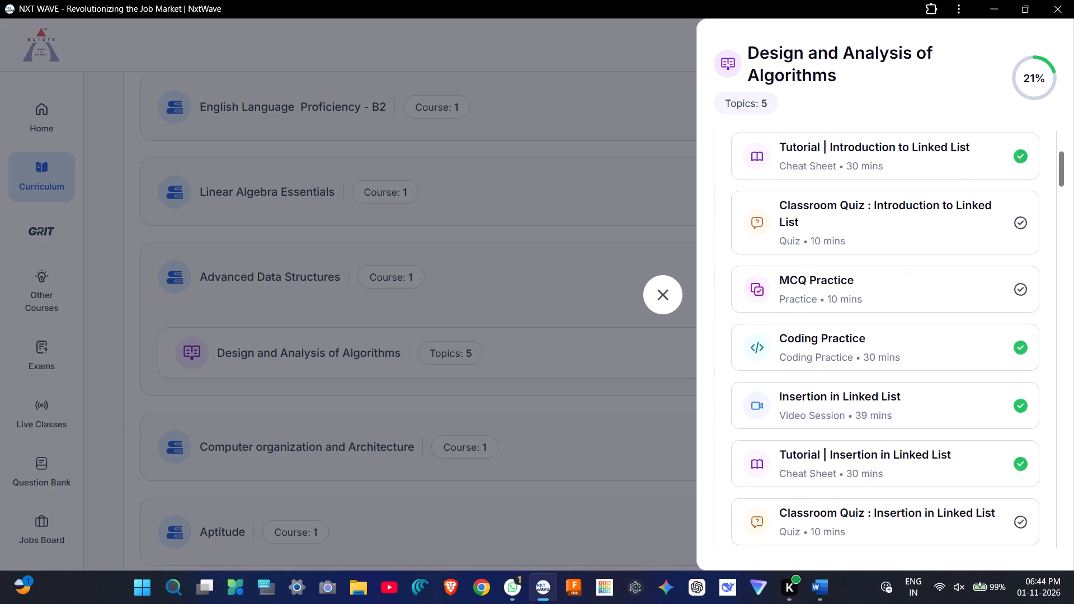
{"action": "scroll", "coordinate": [847, 325], "scroll_direction": "down", "scroll_amount": 1}
{"action": "left_click", "coordinate": [835, 232]}
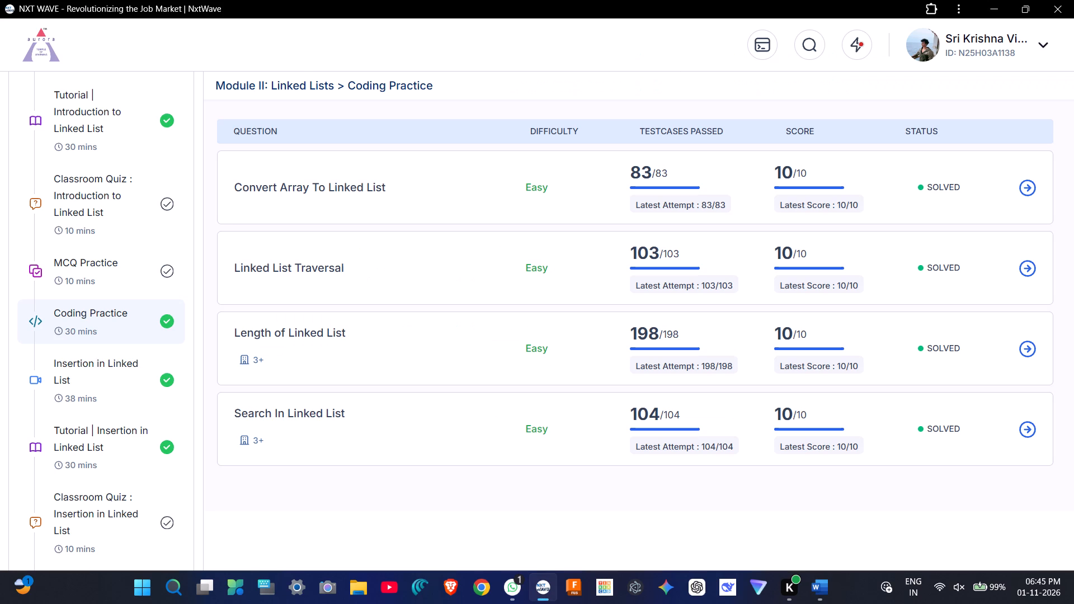
{"action": "scroll", "coordinate": [105, 402], "scroll_direction": "down", "scroll_amount": 3}
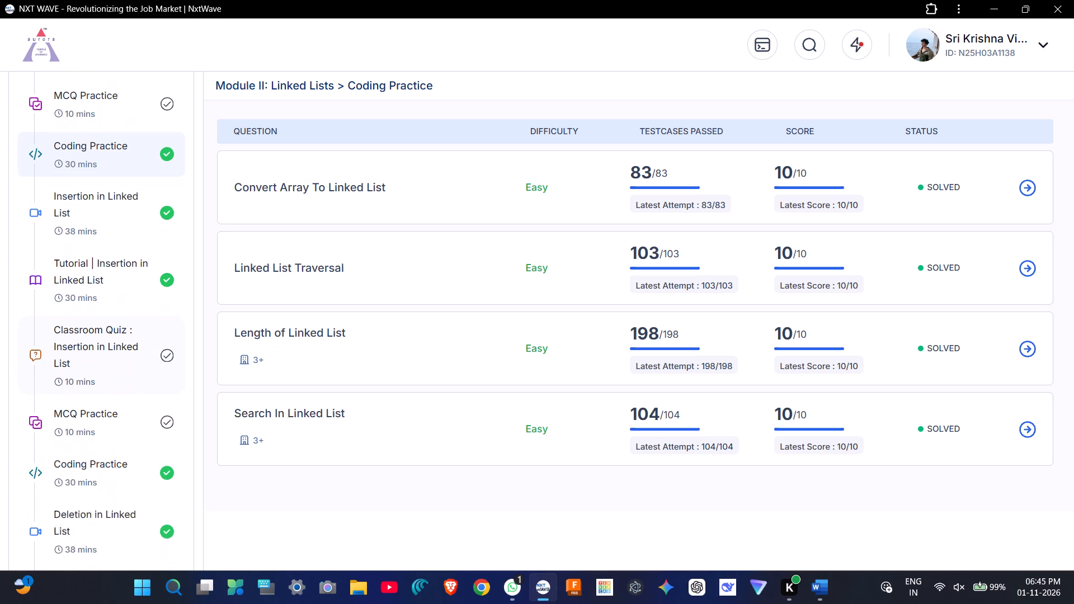
Examine the Module II Coding Practice sets for linked list insertion, linked list deletion and introduction to doubly linked lists.
{"action": "scroll", "coordinate": [105, 402], "scroll_direction": "down", "scroll_amount": 1}
{"action": "left_click", "coordinate": [103, 428]}
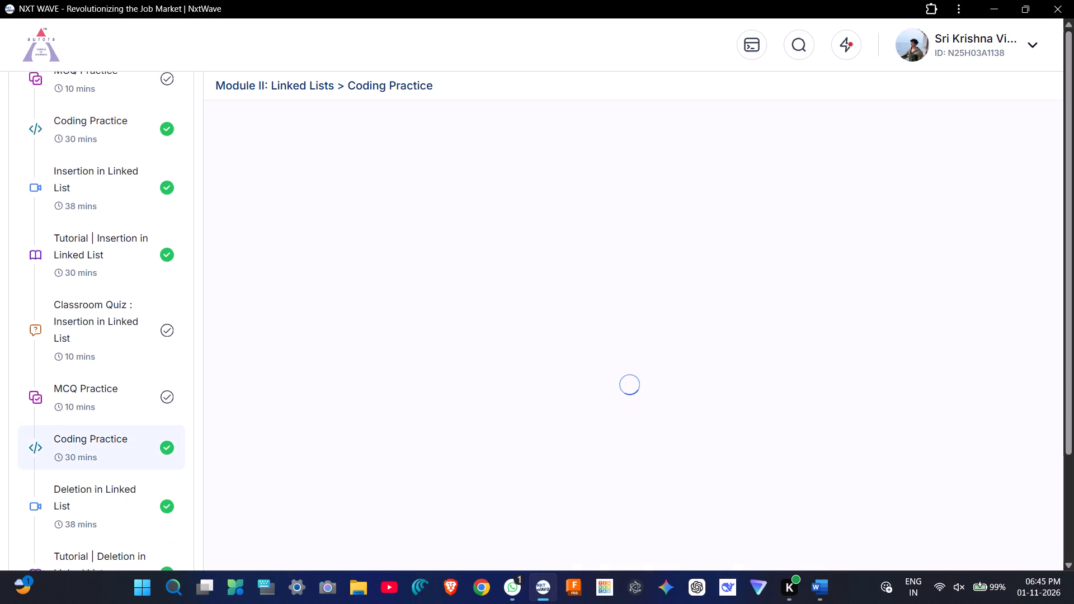
{"action": "scroll", "coordinate": [74, 560], "scroll_direction": "down", "scroll_amount": 6}
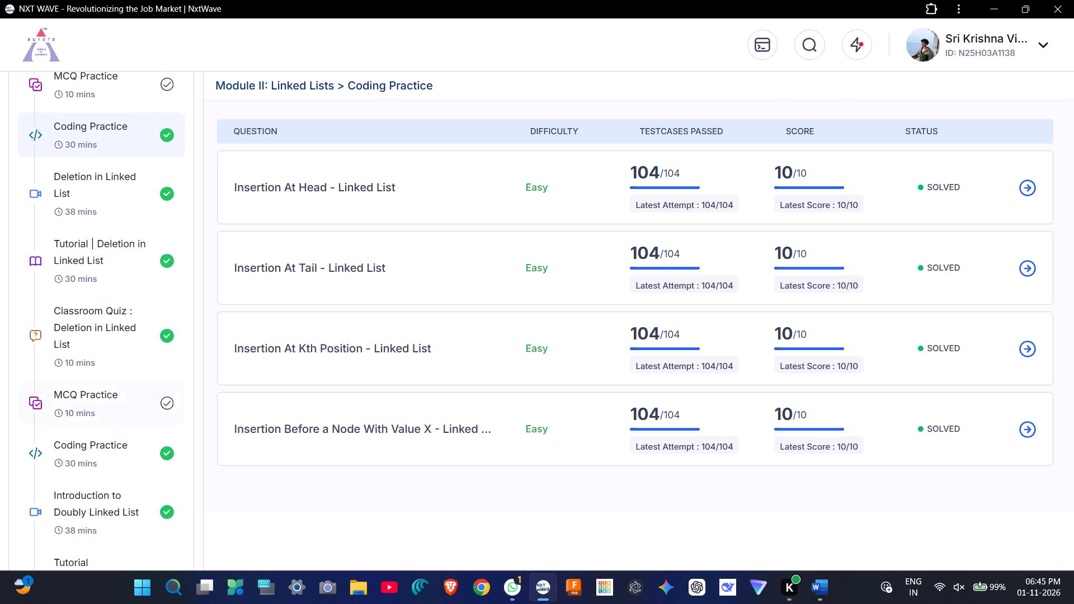
{"action": "left_click", "coordinate": [93, 447]}
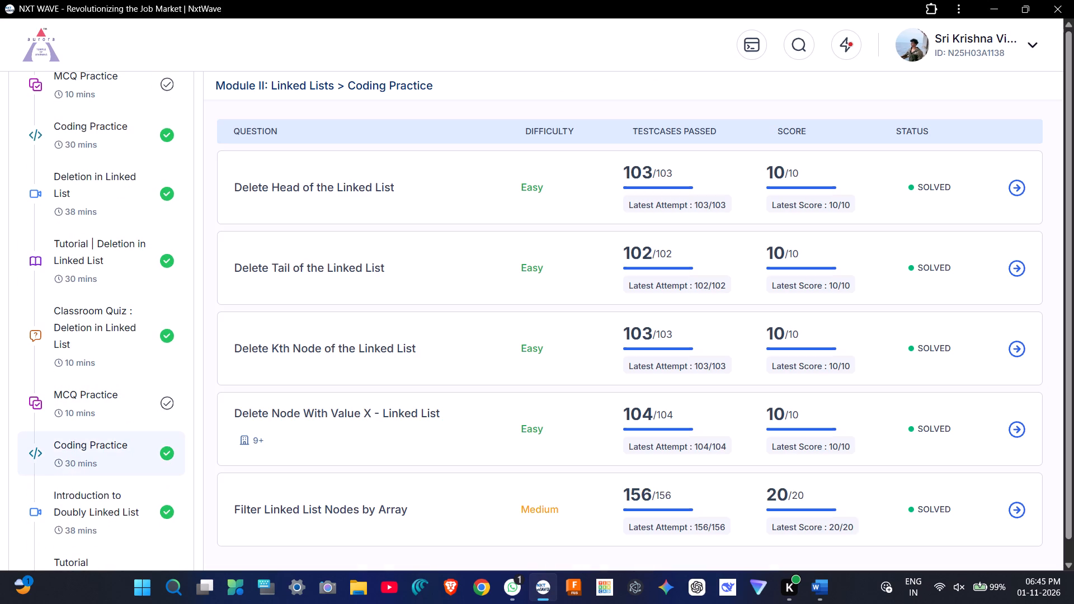
{"action": "scroll", "coordinate": [311, 421], "scroll_direction": "down", "scroll_amount": 5}
{"action": "scroll", "coordinate": [84, 508], "scroll_direction": "down", "scroll_amount": 3}
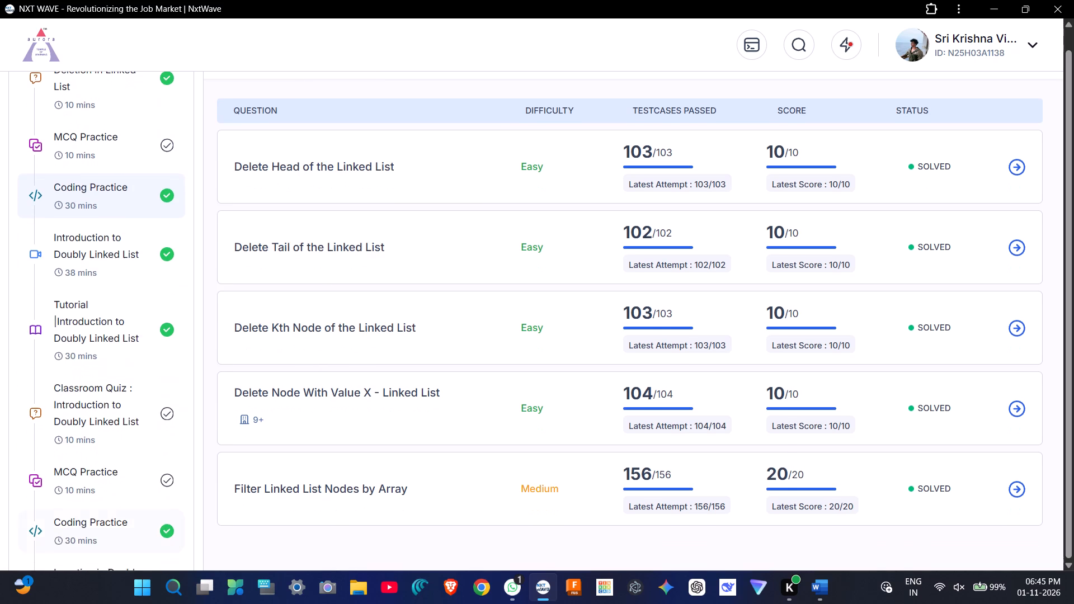
{"action": "scroll", "coordinate": [84, 508], "scroll_direction": "down", "scroll_amount": 2}
{"action": "left_click", "coordinate": [112, 440]}
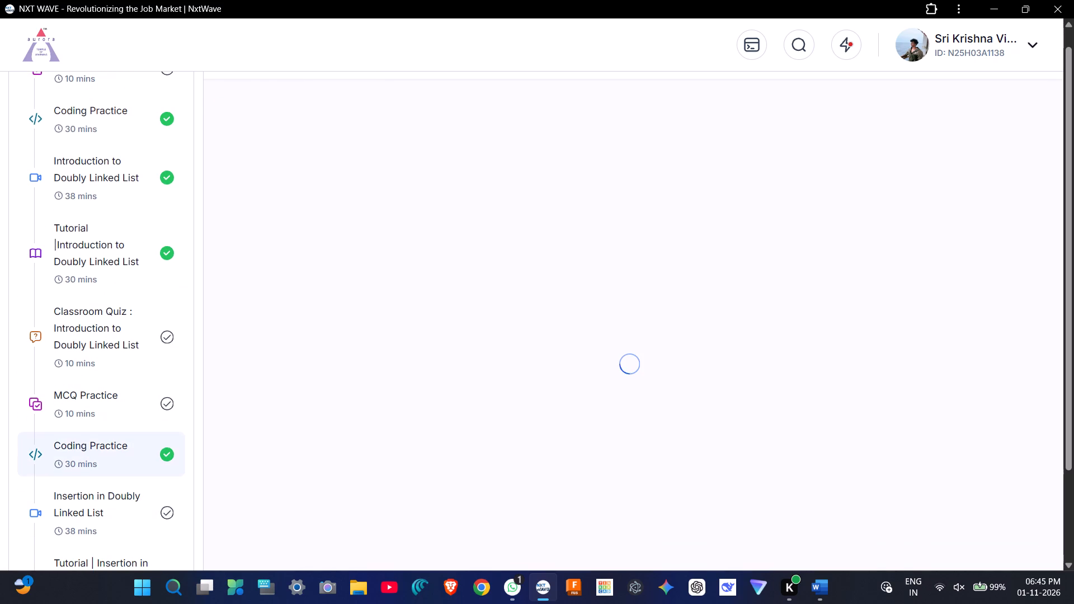
{"action": "scroll", "coordinate": [29, 513], "scroll_direction": "right", "scroll_amount": 1}
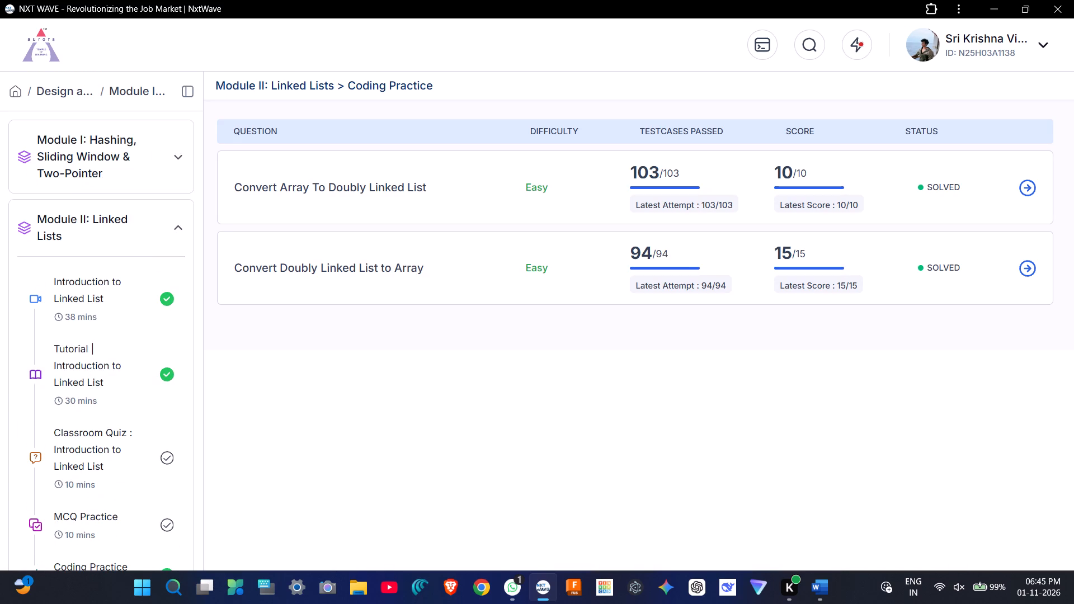
Examine the Coding Practice sets following Prefix Sum and the Sliding Window and Two-Pointer technique in Module I.
{"action": "left_click", "coordinate": [82, 144]}
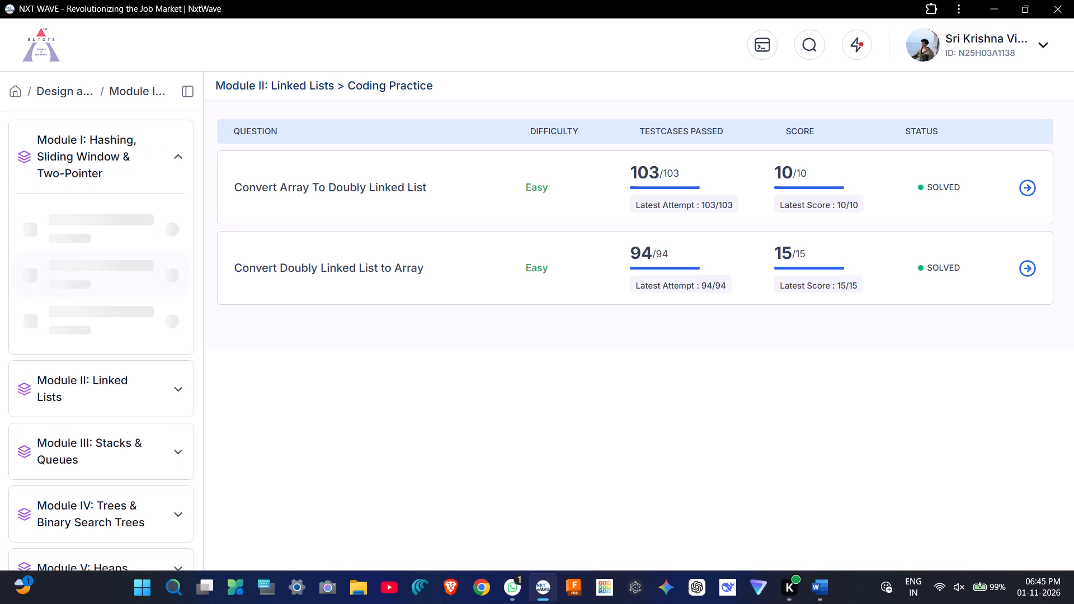
{"action": "scroll", "coordinate": [96, 402], "scroll_direction": "down", "scroll_amount": 1}
{"action": "scroll", "coordinate": [110, 507], "scroll_direction": "down", "scroll_amount": 1}
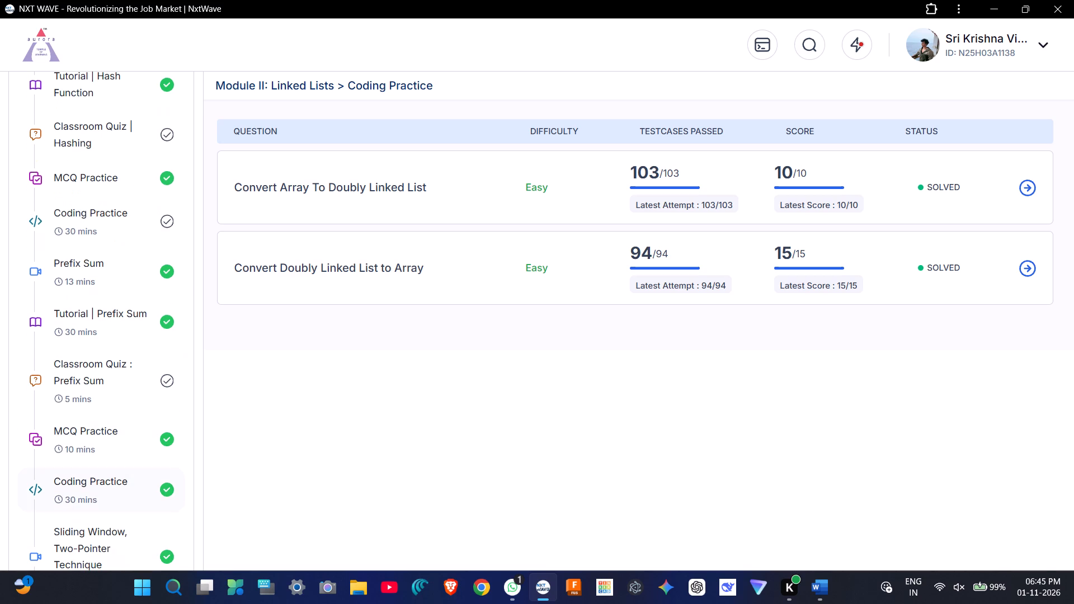
{"action": "left_click", "coordinate": [110, 480]}
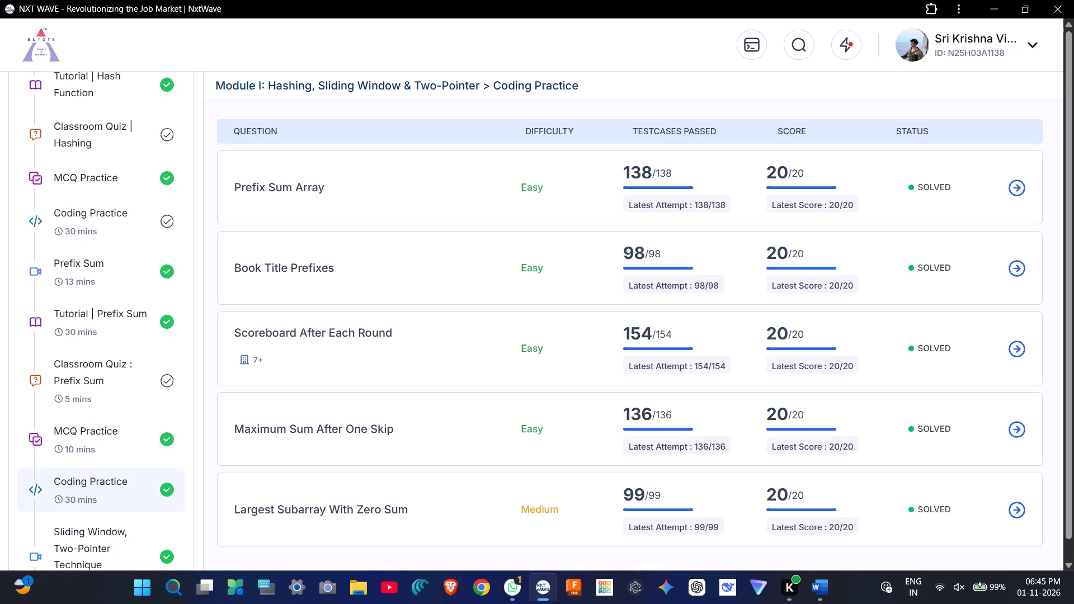
{"action": "scroll", "coordinate": [329, 316], "scroll_direction": "down", "scroll_amount": 1}
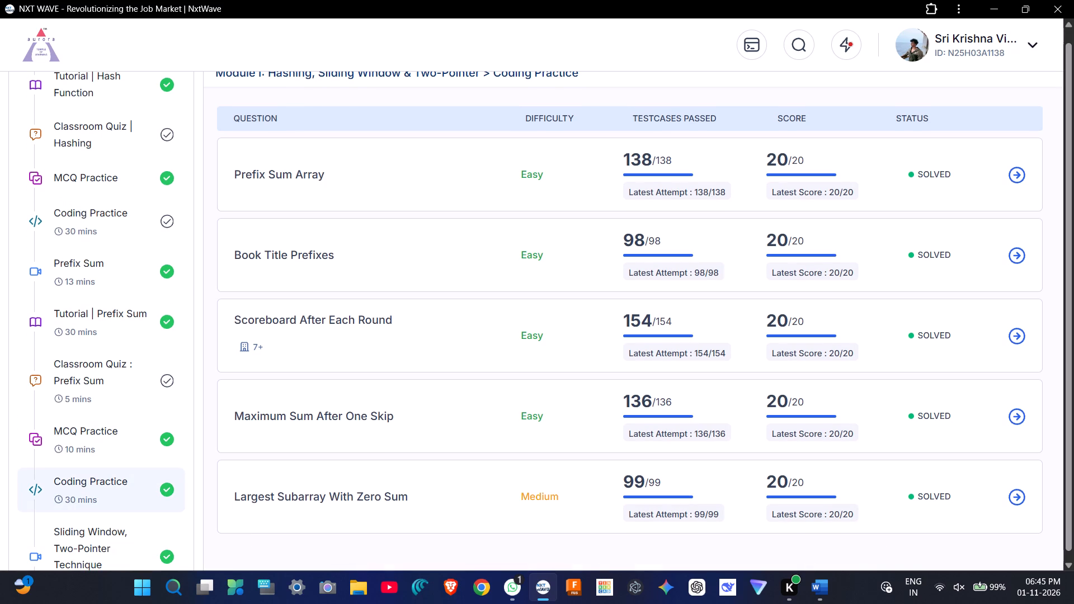
{"action": "scroll", "coordinate": [114, 466], "scroll_direction": "down", "scroll_amount": 6}
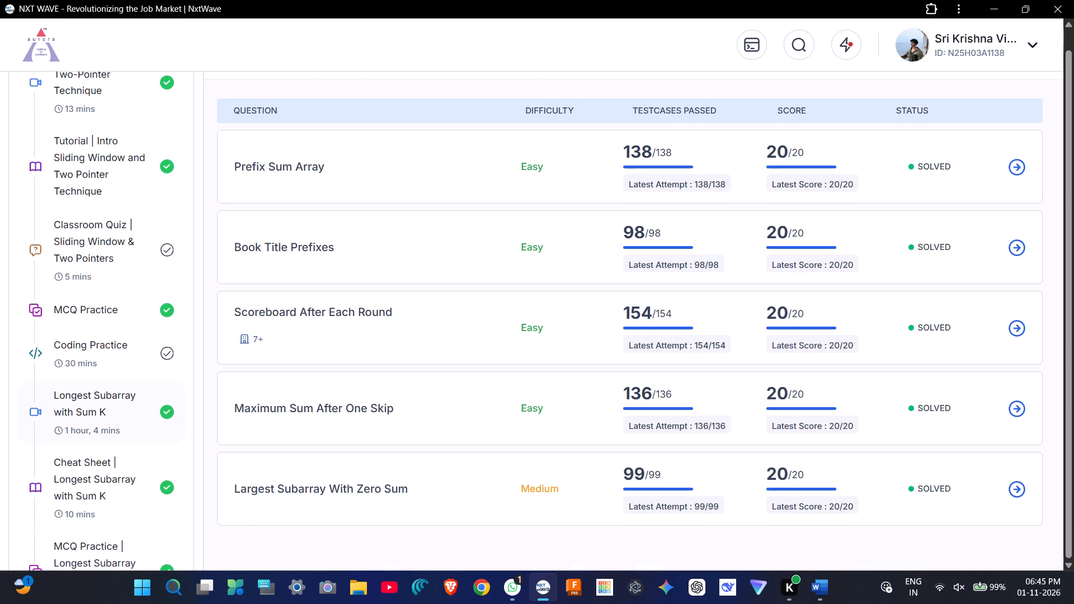
{"action": "left_click", "coordinate": [99, 326]}
{"action": "left_click", "coordinate": [101, 311]}
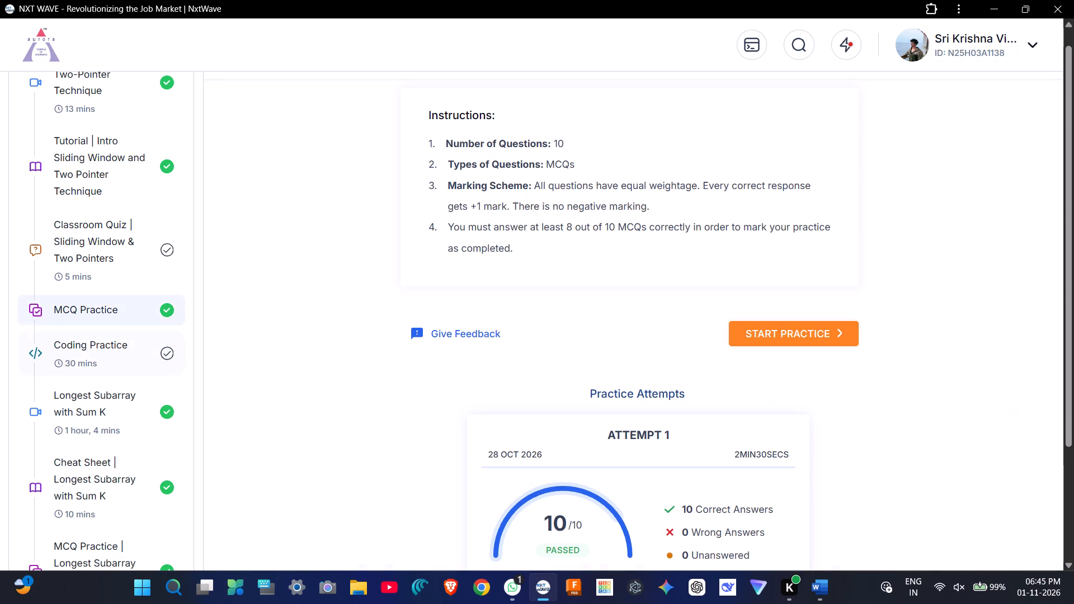
{"action": "scroll", "coordinate": [546, 447], "scroll_direction": "up", "scroll_amount": 6}
{"action": "scroll", "coordinate": [546, 447], "scroll_direction": "down", "scroll_amount": 2}
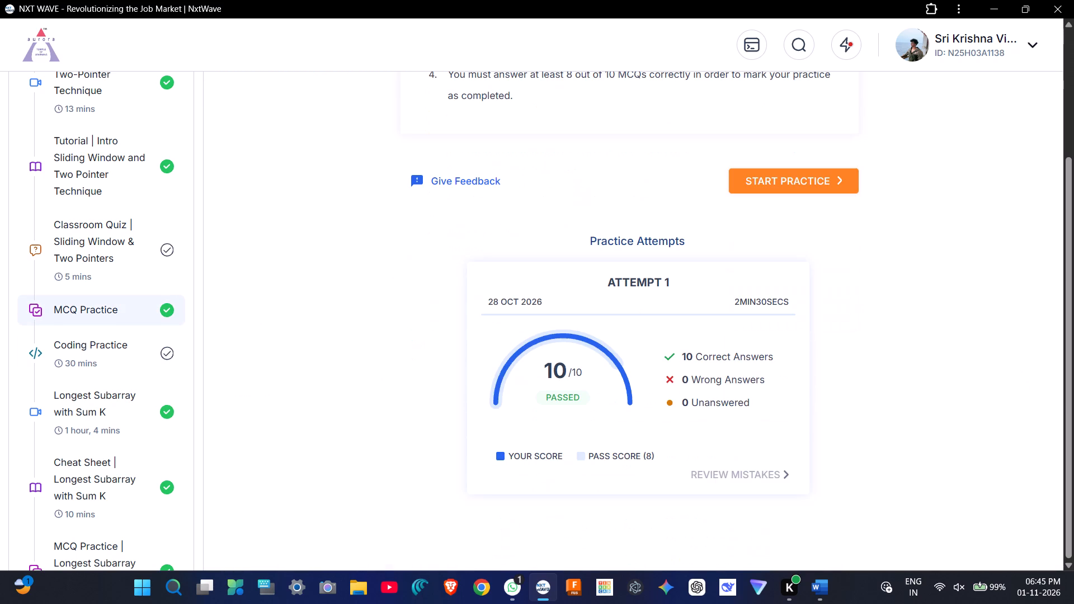
{"action": "scroll", "coordinate": [546, 447], "scroll_direction": "down", "scroll_amount": 1}
{"action": "left_click", "coordinate": [82, 334]}
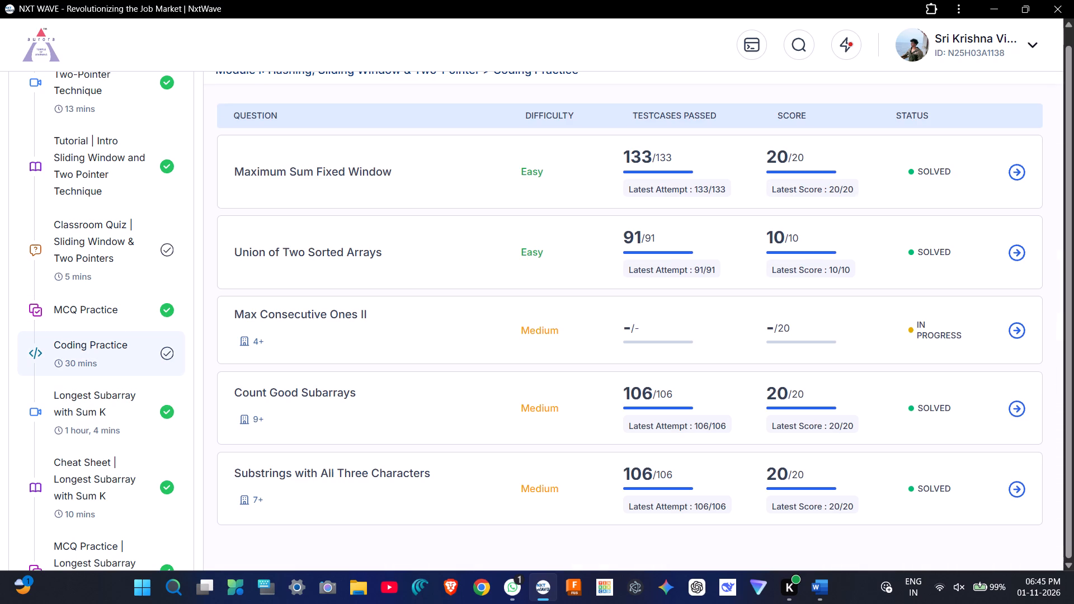
Examine the problems in the Coding Practice sets following Largest Subarray Sum and Two Sum in Module I.
{"action": "scroll", "coordinate": [138, 325], "scroll_direction": "down", "scroll_amount": 4}
{"action": "scroll", "coordinate": [104, 455], "scroll_direction": "down", "scroll_amount": 1}
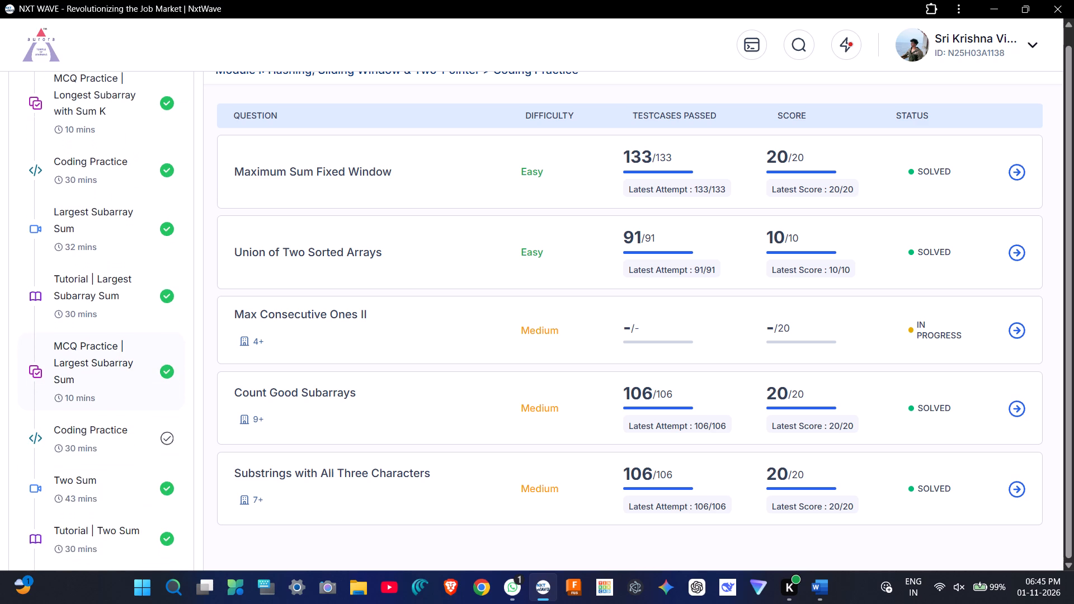
{"action": "scroll", "coordinate": [104, 455], "scroll_direction": "down", "scroll_amount": 1}
{"action": "left_click", "coordinate": [107, 422]}
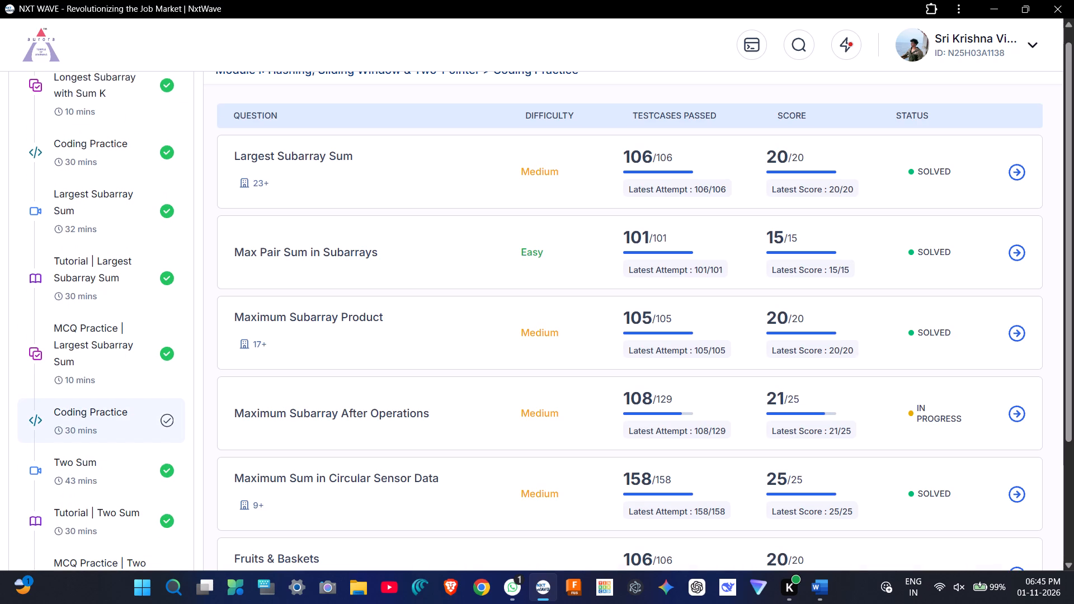
{"action": "scroll", "coordinate": [350, 398], "scroll_direction": "down", "scroll_amount": 1}
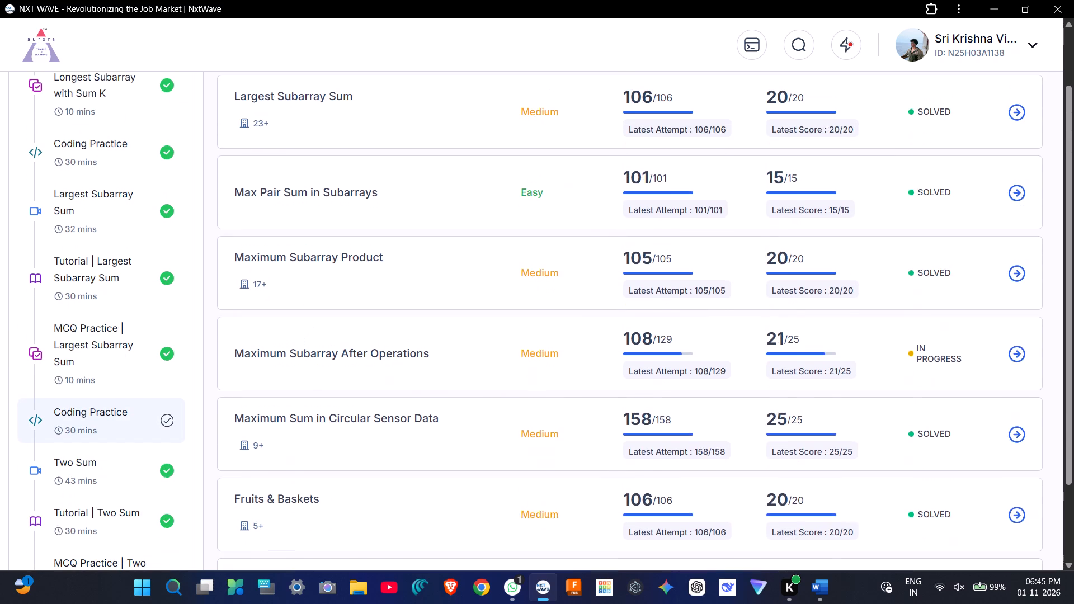
{"action": "scroll", "coordinate": [350, 398], "scroll_direction": "down", "scroll_amount": 2}
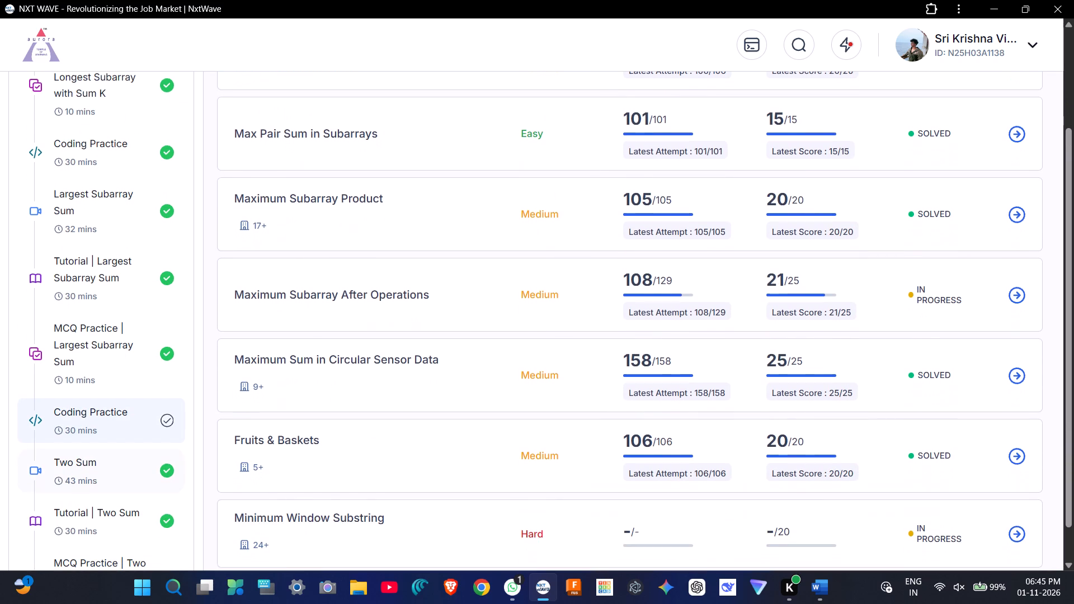
{"action": "scroll", "coordinate": [65, 496], "scroll_direction": "down", "scroll_amount": 5}
{"action": "left_click", "coordinate": [107, 361]}
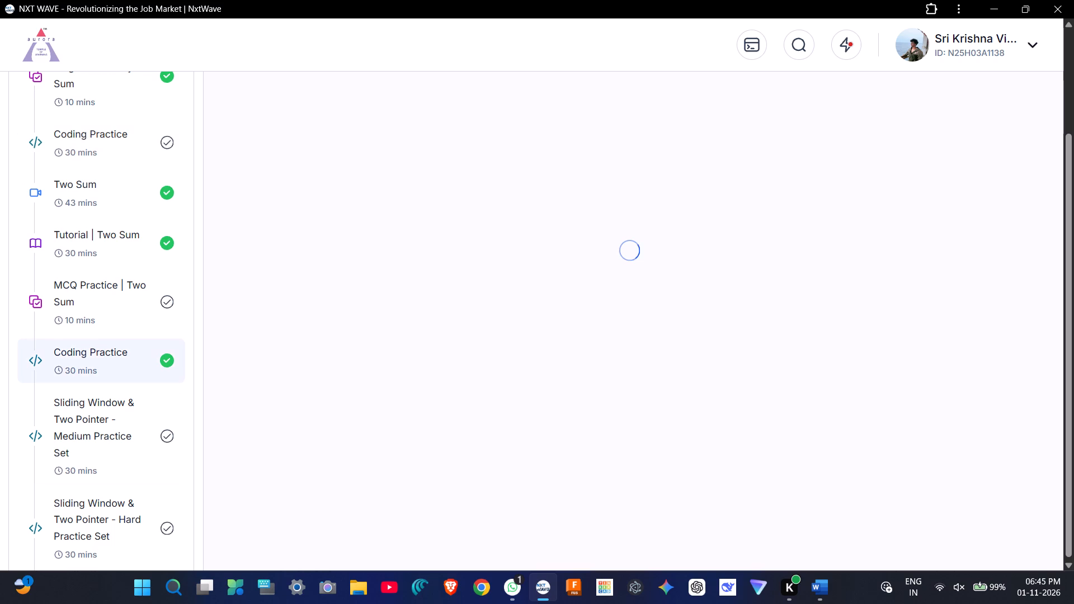
{"action": "scroll", "coordinate": [279, 194], "scroll_direction": "right", "scroll_amount": 1}
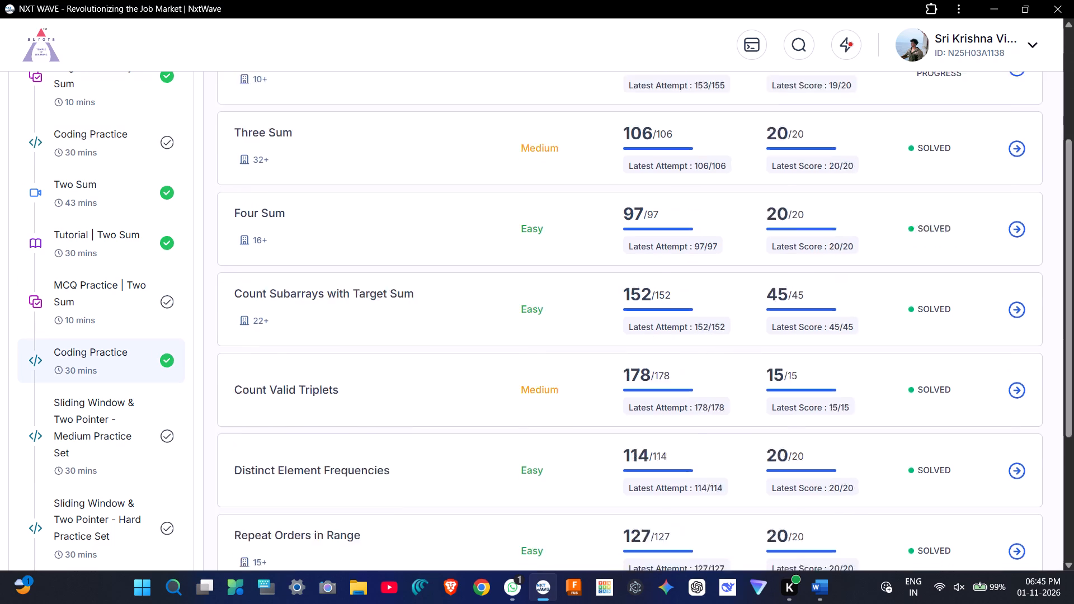
{"action": "scroll", "coordinate": [279, 194], "scroll_direction": "right", "scroll_amount": 1}
{"action": "scroll", "coordinate": [279, 194], "scroll_direction": "down", "scroll_amount": 3}
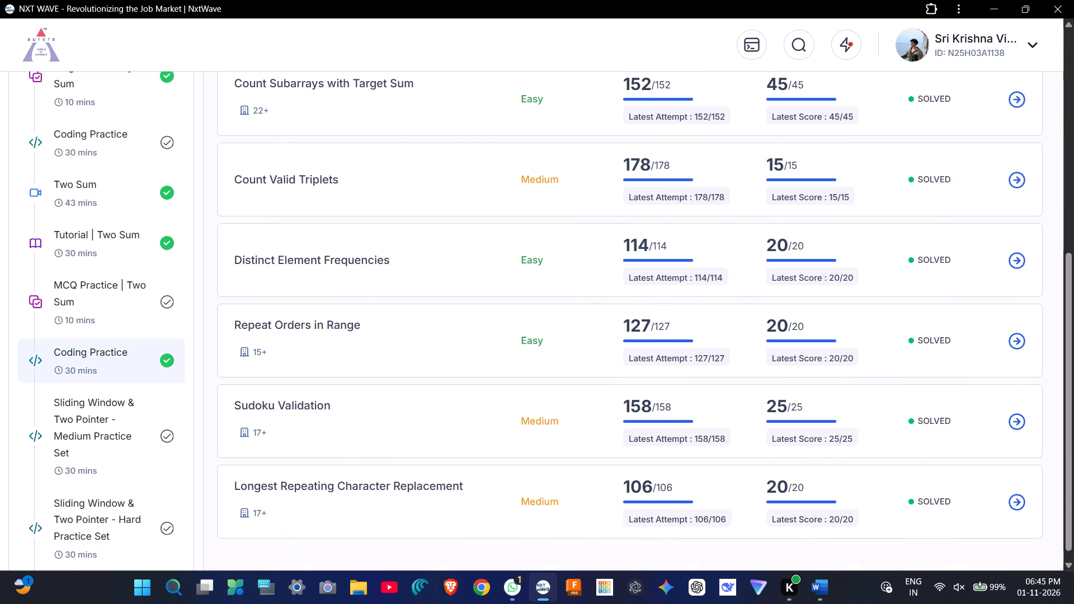
{"action": "scroll", "coordinate": [279, 194], "scroll_direction": "down", "scroll_amount": 2}
{"action": "scroll", "coordinate": [134, 443], "scroll_direction": "down", "scroll_amount": 4}
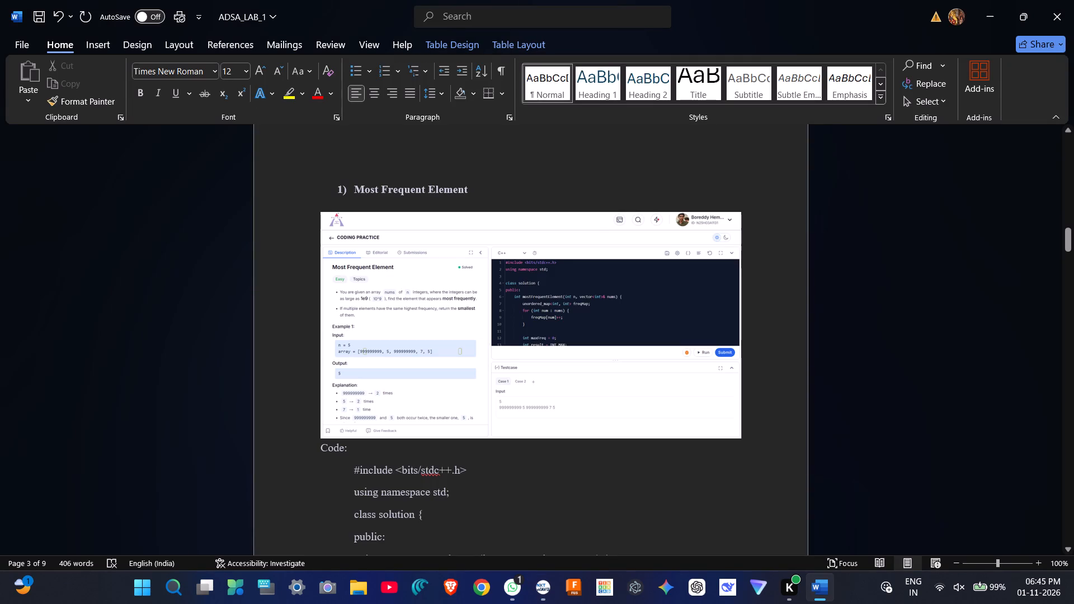
Check the problem headings in the ADSA_LAB_1 report in Word, and recheck the Two Sum and Largest Subarray Sum Coding Practice sets on NxtWave.
{"action": "scroll", "coordinate": [451, 316], "scroll_direction": "down", "scroll_amount": 7}
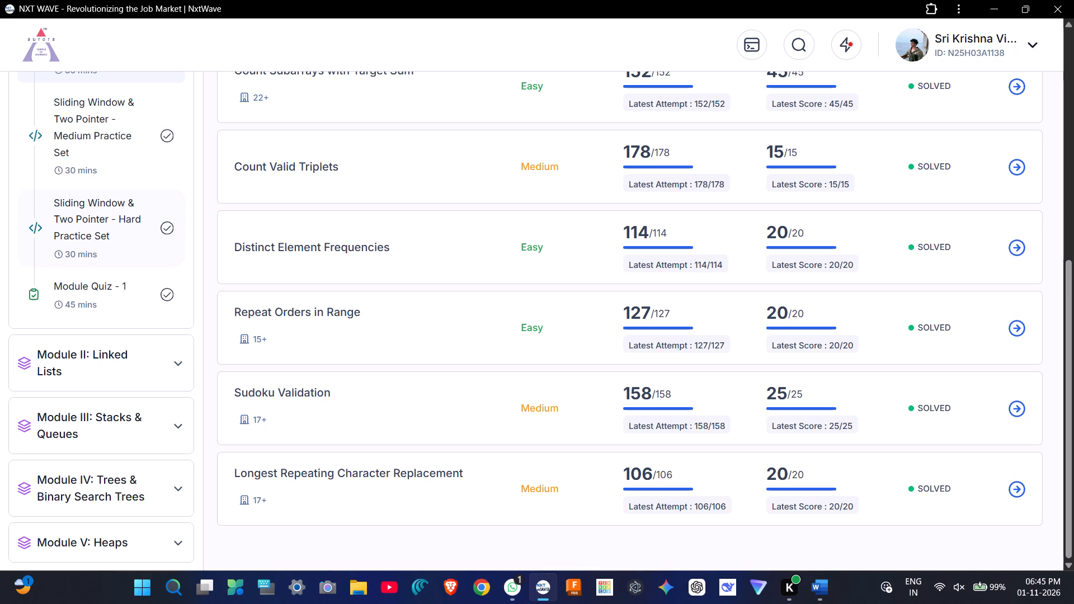
{"action": "scroll", "coordinate": [82, 136], "scroll_direction": "up", "scroll_amount": 1}
{"action": "left_click", "coordinate": [81, 102]}
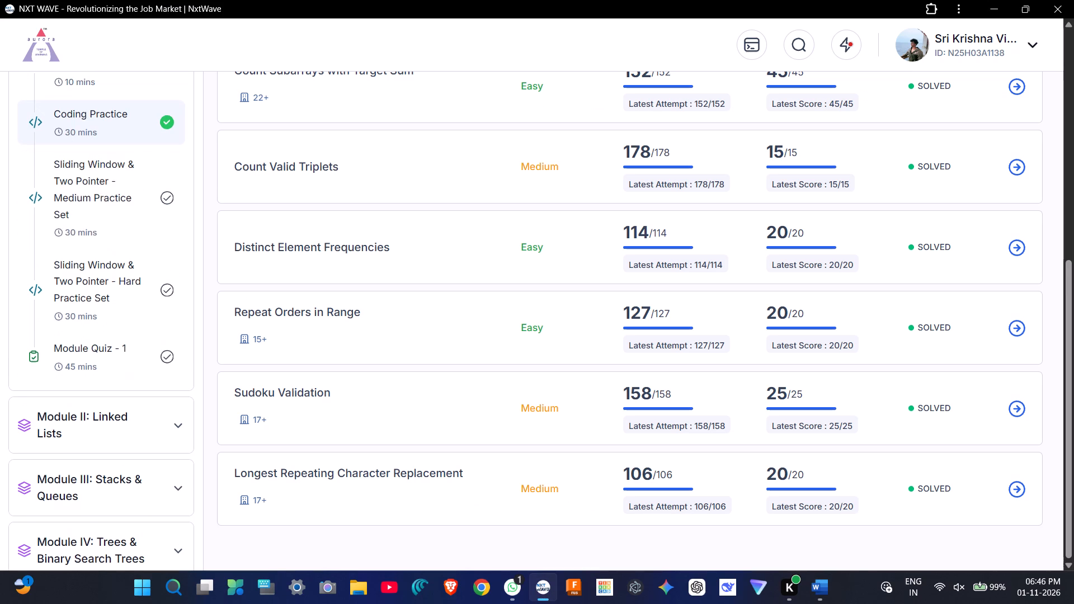
{"action": "scroll", "coordinate": [260, 258], "scroll_direction": "up", "scroll_amount": 7}
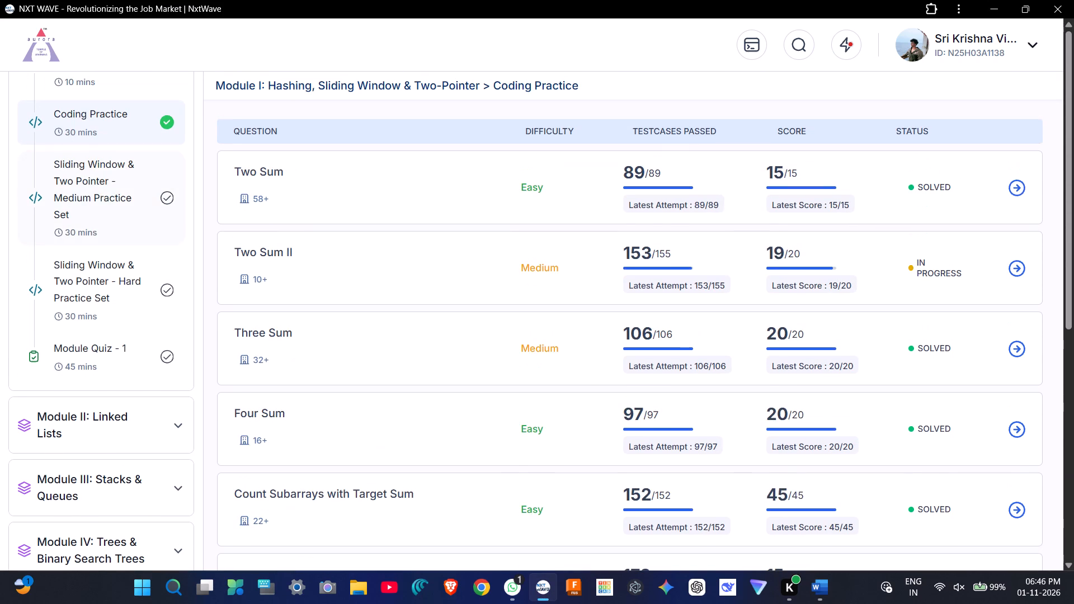
{"action": "scroll", "coordinate": [86, 171], "scroll_direction": "up", "scroll_amount": 5}
{"action": "left_click", "coordinate": [104, 228]}
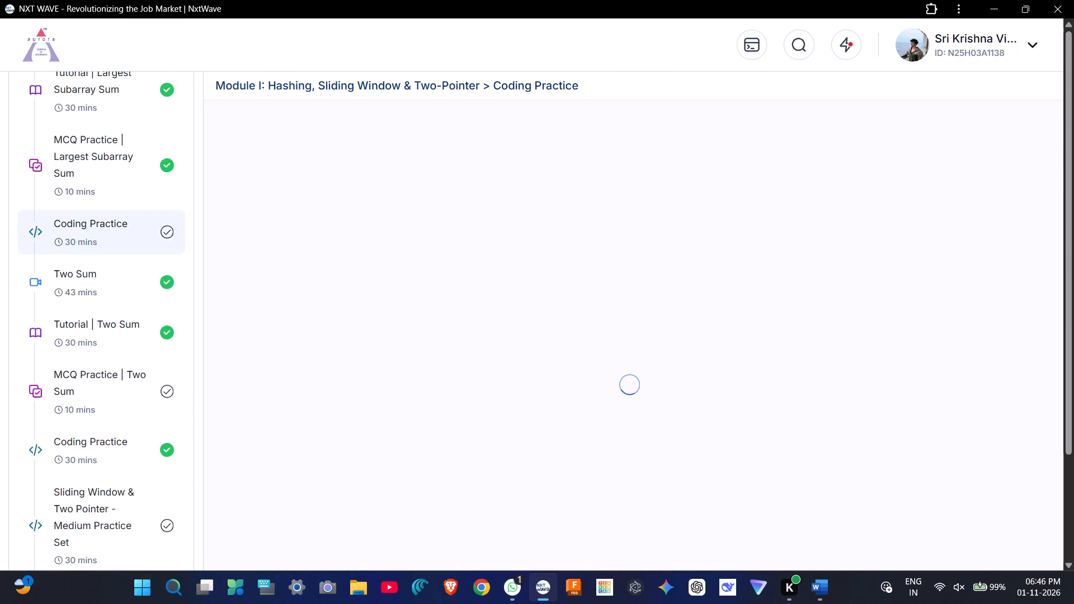
{"action": "scroll", "coordinate": [346, 330], "scroll_direction": "down", "scroll_amount": 2}
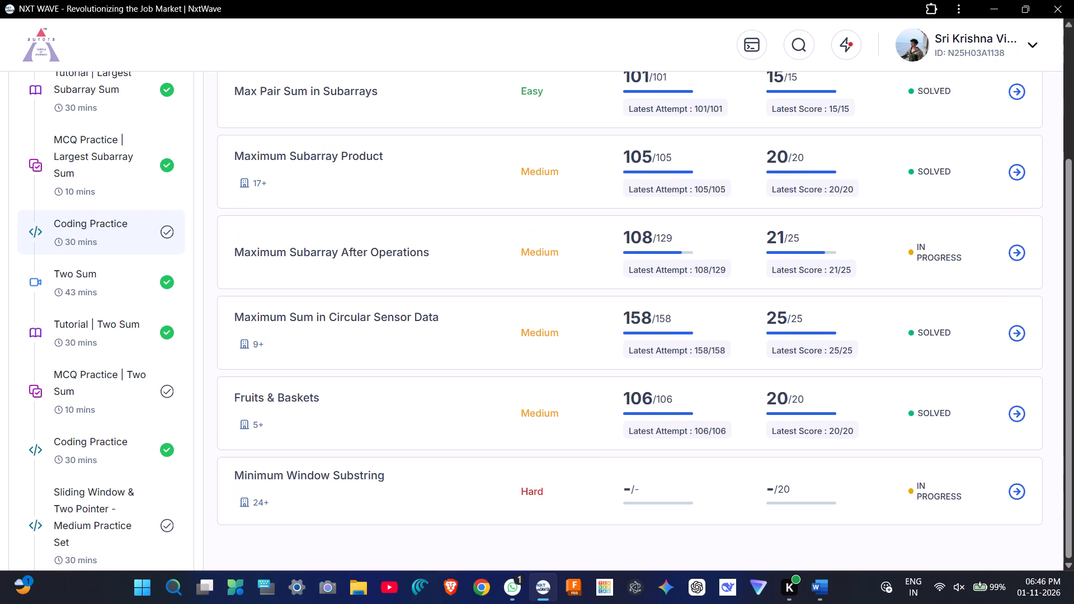
{"action": "scroll", "coordinate": [346, 330], "scroll_direction": "down", "scroll_amount": 3}
Open the Shortest Subarray with Sum k problem from the Coding Practice set following Longest Subarray with Sum K in Module I.
{"action": "scroll", "coordinate": [114, 207], "scroll_direction": "up", "scroll_amount": 4}
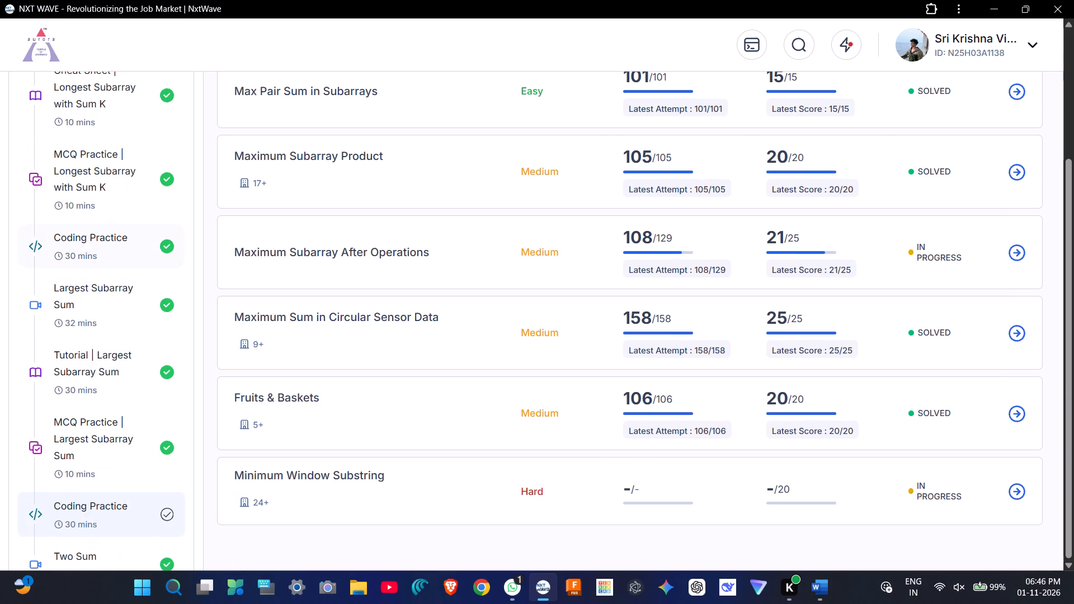
{"action": "scroll", "coordinate": [80, 120], "scroll_direction": "up", "scroll_amount": 1}
{"action": "left_click", "coordinate": [104, 249]}
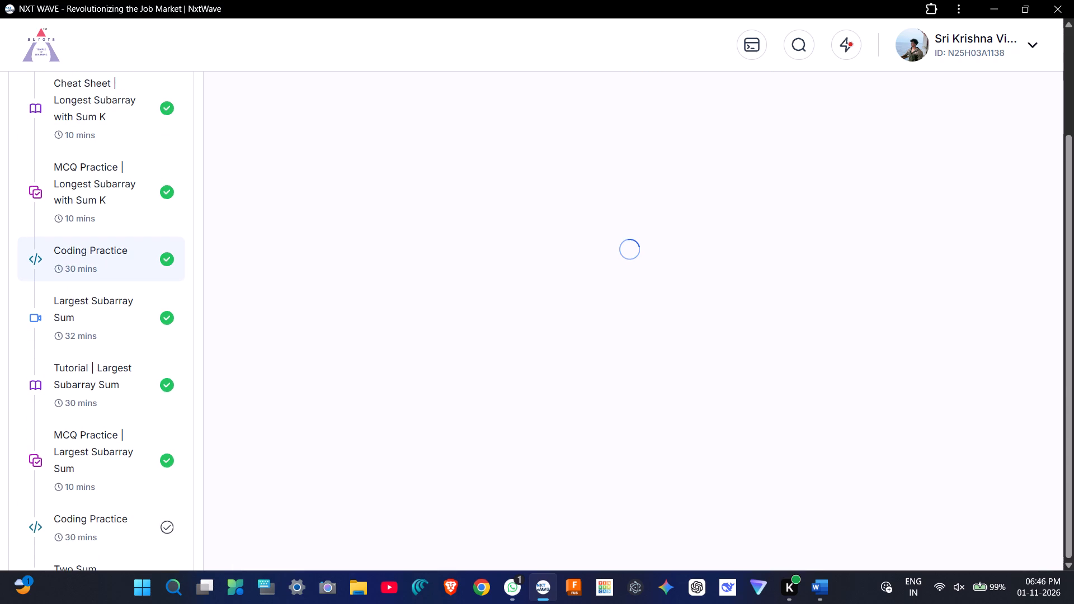
{"action": "scroll", "coordinate": [376, 232], "scroll_direction": "down", "scroll_amount": 3}
{"action": "scroll", "coordinate": [376, 232], "scroll_direction": "up", "scroll_amount": 3}
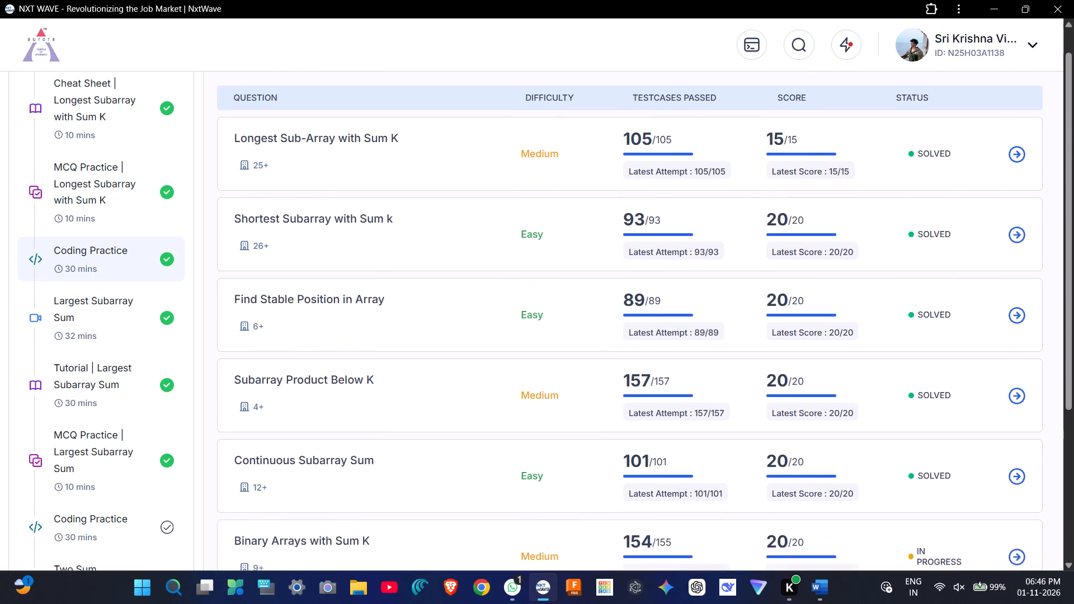
{"action": "scroll", "coordinate": [376, 232], "scroll_direction": "up", "scroll_amount": 2}
{"action": "scroll", "coordinate": [309, 185], "scroll_direction": "up", "scroll_amount": 2}
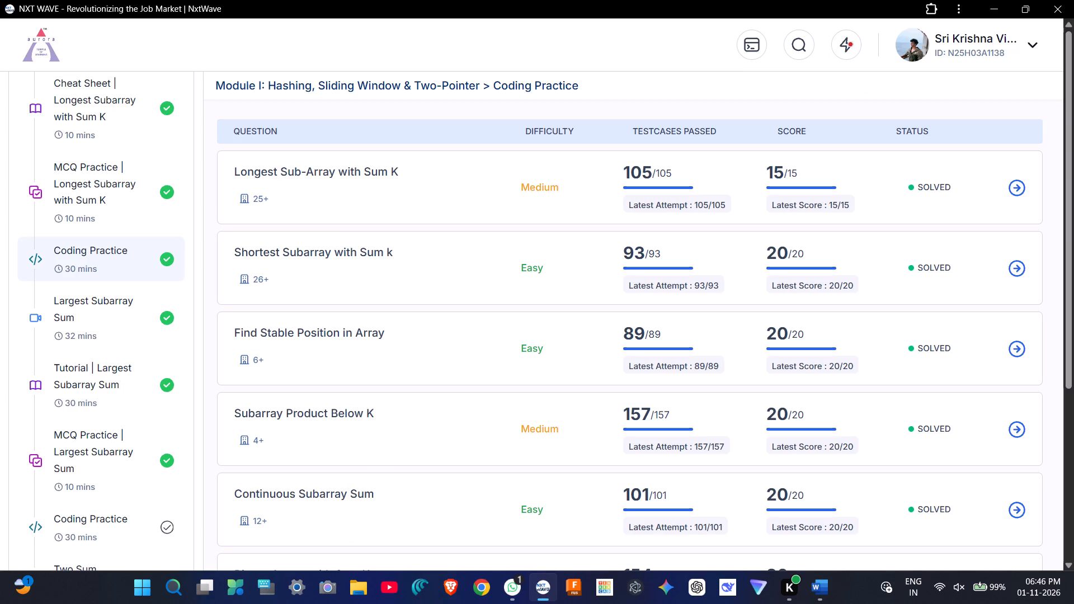
{"action": "left_click", "coordinate": [362, 268]}
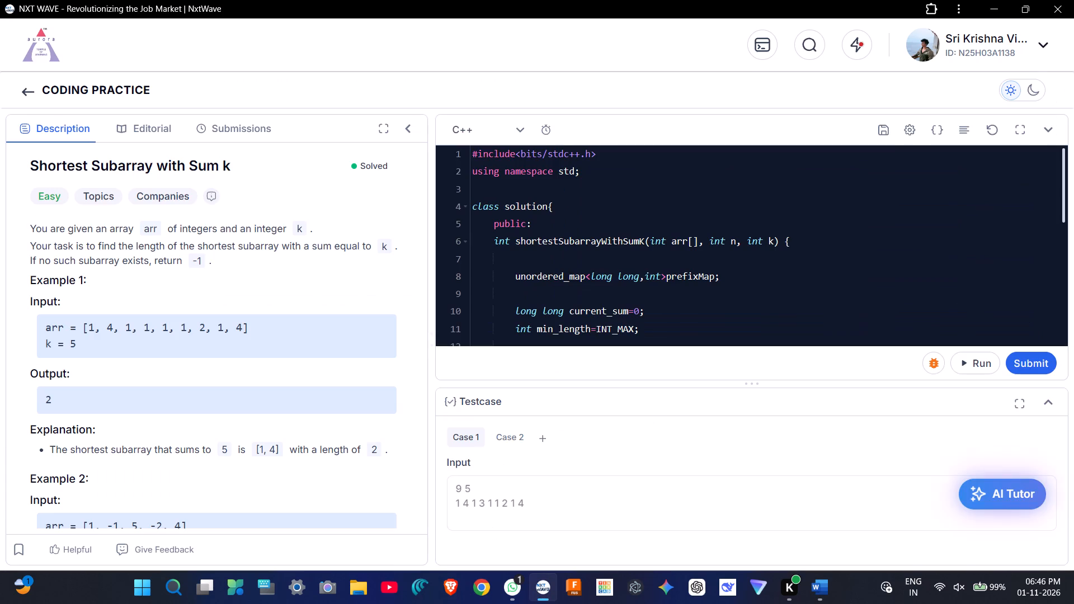
Switch to the ADSA_LAB_1 report in Word and examine the Shortest Subarray with Sum K section and the output screenshot before it.
{"action": "scroll", "coordinate": [574, 275], "scroll_direction": "down", "scroll_amount": 6}
{"action": "scroll", "coordinate": [574, 275], "scroll_direction": "up", "scroll_amount": 6}
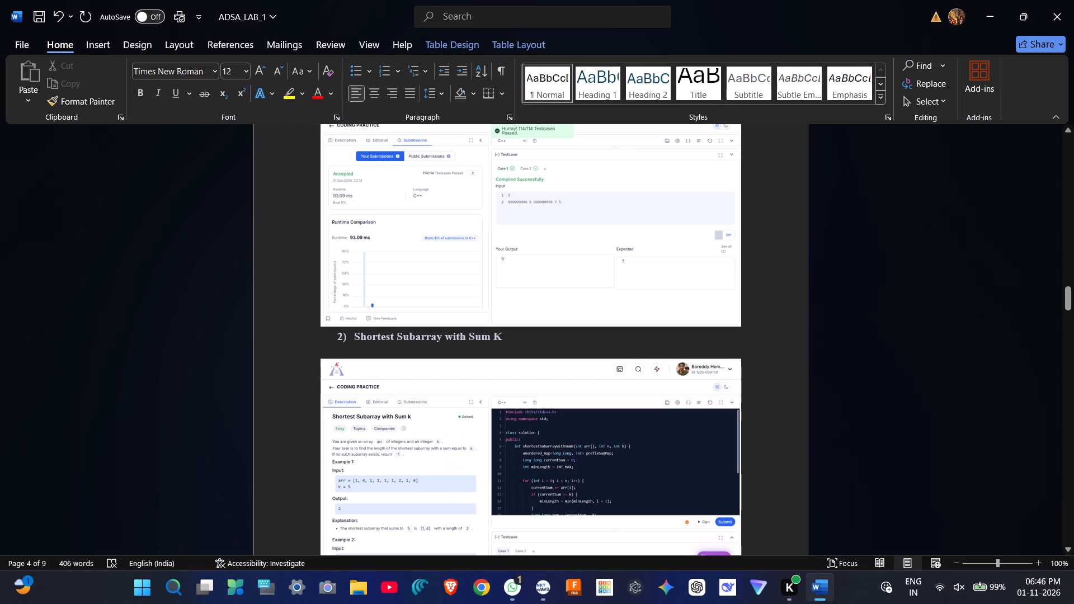
{"action": "scroll", "coordinate": [507, 301], "scroll_direction": "down", "scroll_amount": 2}
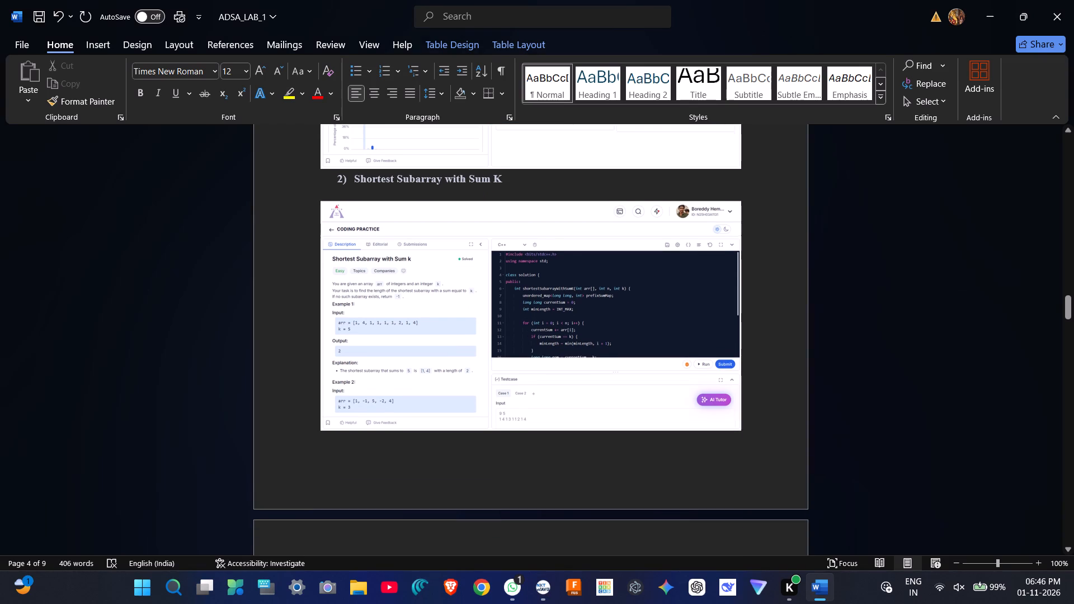
{"action": "scroll", "coordinate": [477, 339], "scroll_direction": "up", "scroll_amount": 3}
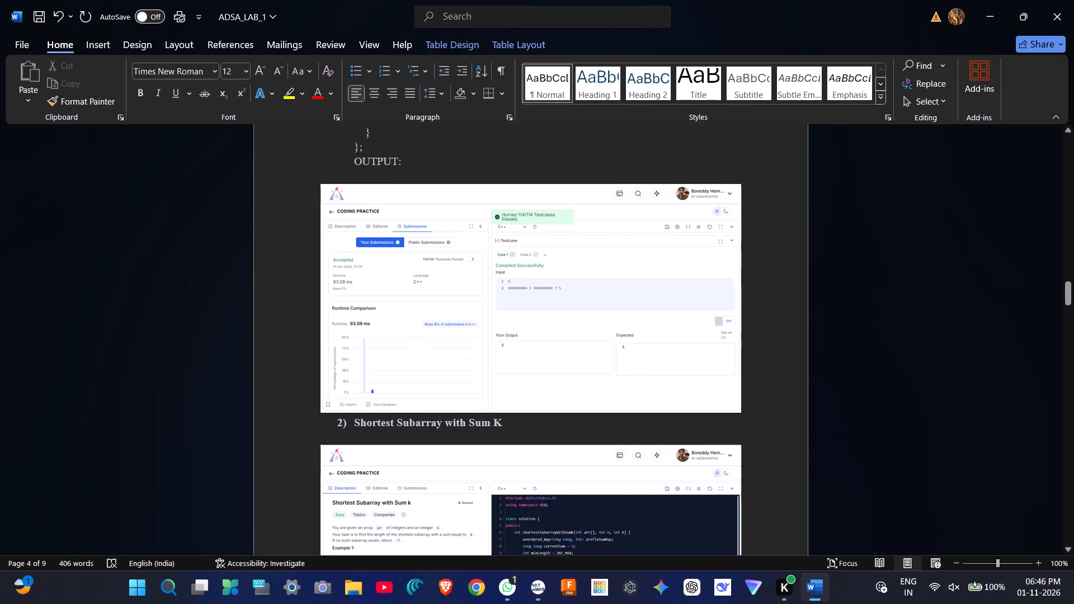
Examine the ADSA_LAB_1 report's problem sections and screenshots through Match Customers with Experts, including the certificate and cover pages.
{"action": "scroll", "coordinate": [477, 339], "scroll_direction": "up", "scroll_amount": 1}
{"action": "scroll", "coordinate": [477, 339], "scroll_direction": "down", "scroll_amount": 5}
{"action": "scroll", "coordinate": [477, 339], "scroll_direction": "up", "scroll_amount": 2}
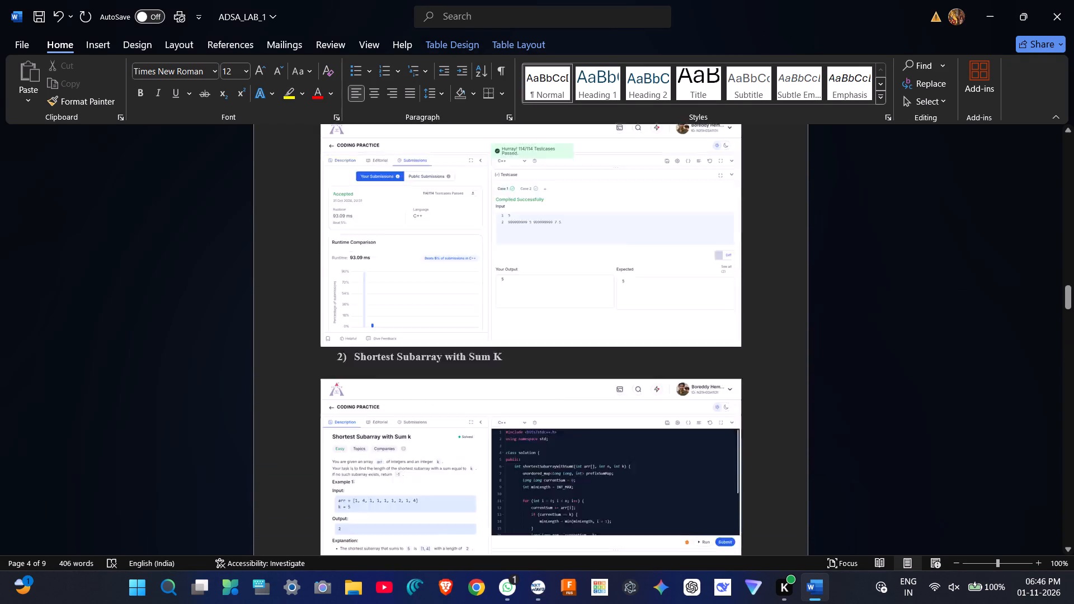
{"action": "scroll", "coordinate": [477, 339], "scroll_direction": "up", "scroll_amount": 1}
{"action": "scroll", "coordinate": [477, 339], "scroll_direction": "down", "scroll_amount": 6}
{"action": "scroll", "coordinate": [477, 339], "scroll_direction": "up", "scroll_amount": 1}
{"action": "scroll", "coordinate": [477, 339], "scroll_direction": "down", "scroll_amount": 11}
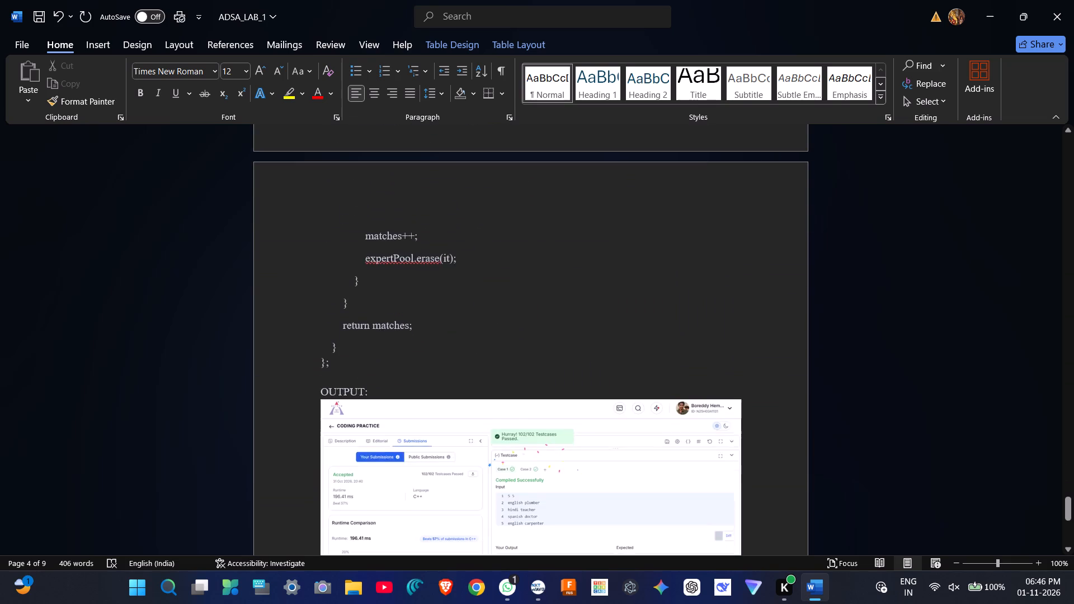
{"action": "scroll", "coordinate": [477, 339], "scroll_direction": "down", "scroll_amount": 3}
{"action": "scroll", "coordinate": [477, 339], "scroll_direction": "right", "scroll_amount": 1}
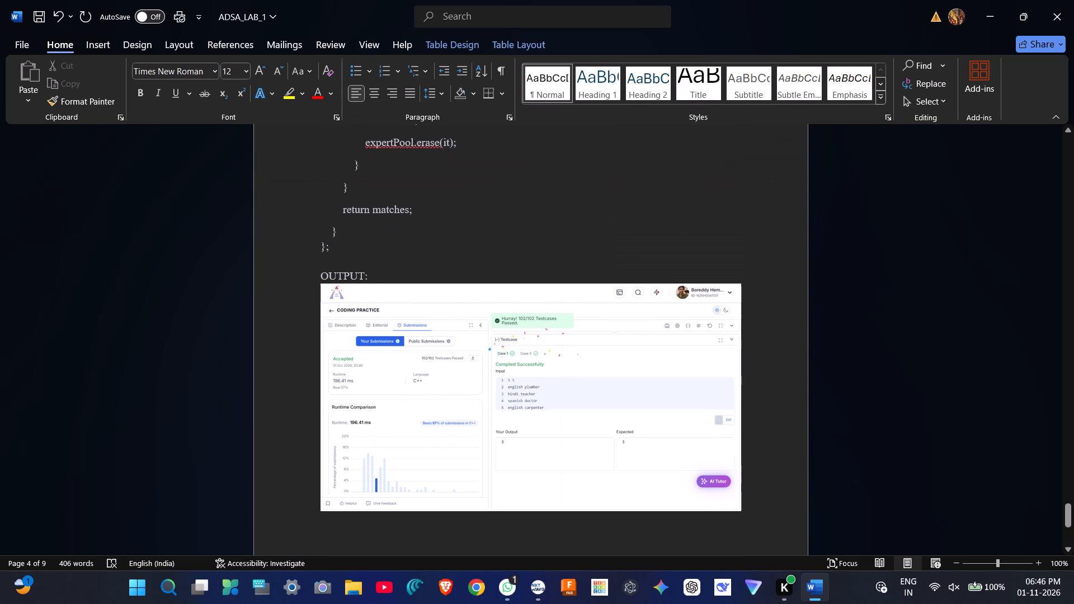
{"action": "scroll", "coordinate": [477, 339], "scroll_direction": "up", "scroll_amount": 6}
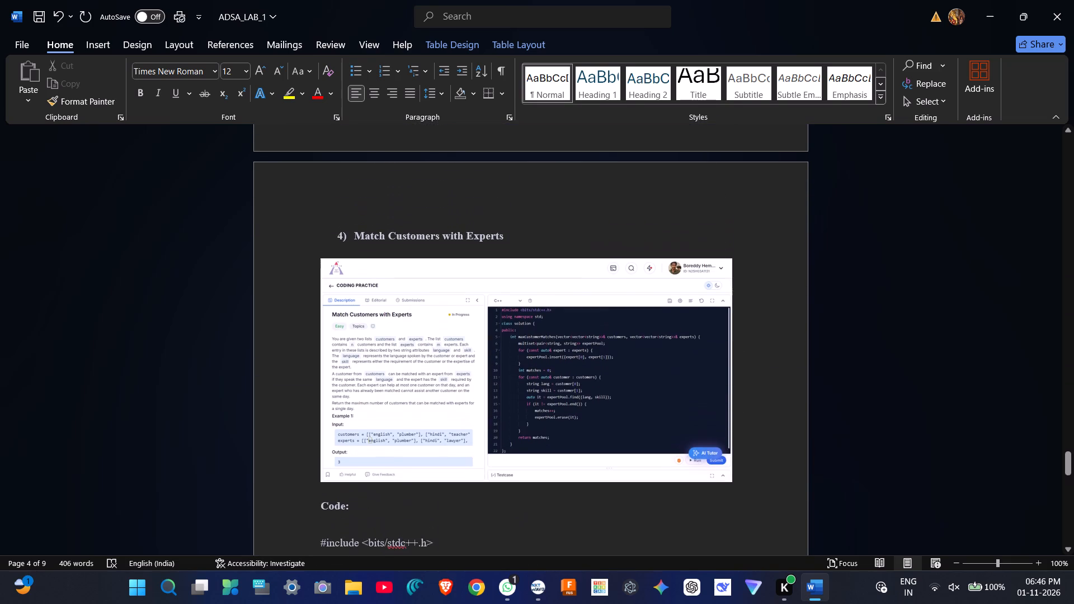
{"action": "scroll", "coordinate": [477, 339], "scroll_direction": "up", "scroll_amount": 17}
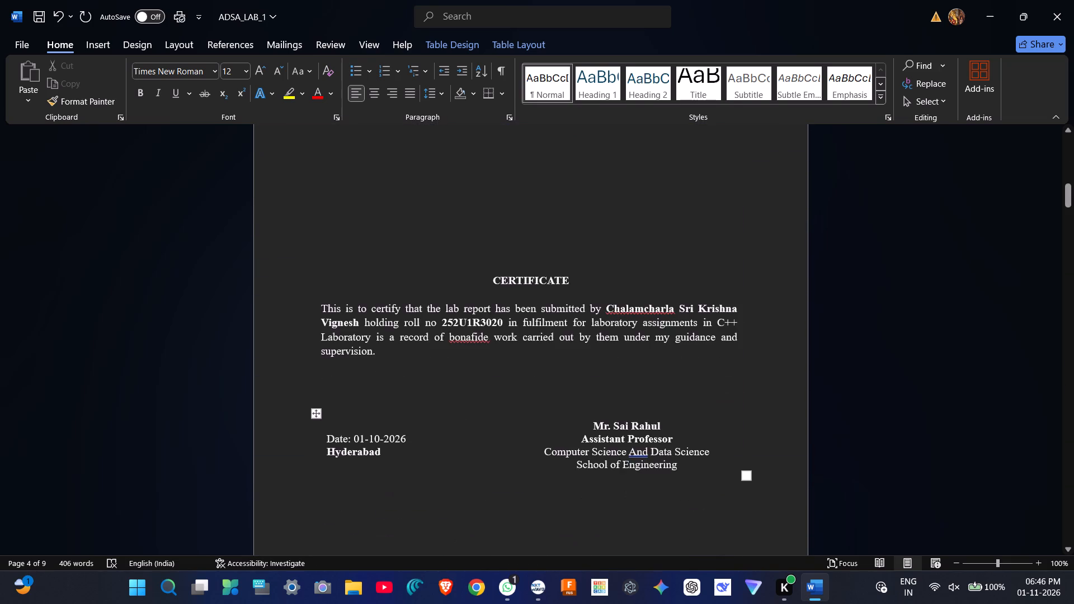
{"action": "scroll", "coordinate": [477, 339], "scroll_direction": "up", "scroll_amount": 2}
{"action": "scroll", "coordinate": [477, 339], "scroll_direction": "down", "scroll_amount": 11}
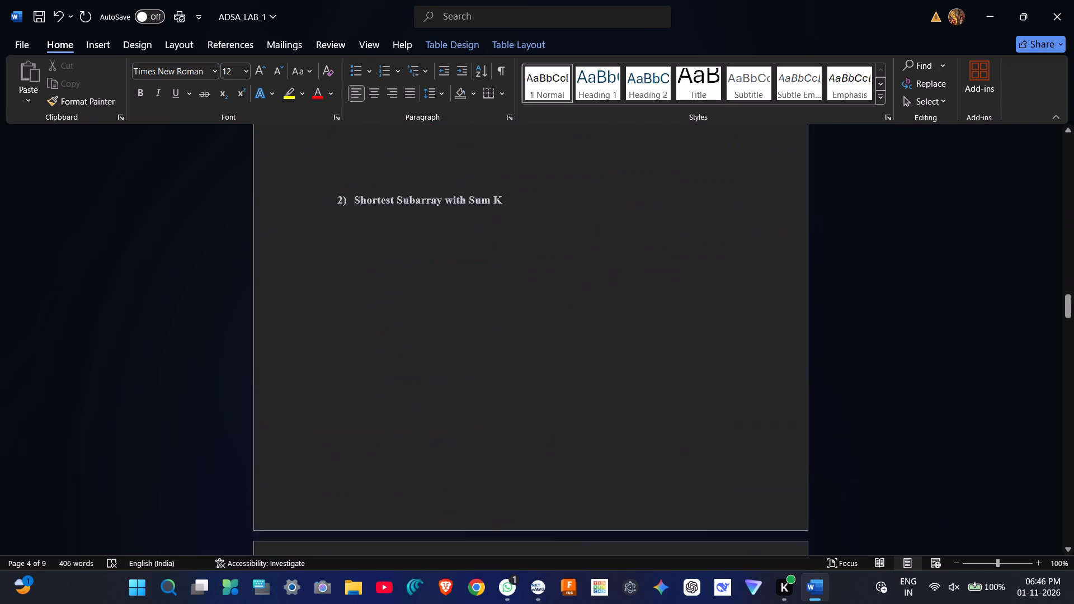
{"action": "scroll", "coordinate": [477, 339], "scroll_direction": "down", "scroll_amount": 2}
{"action": "scroll", "coordinate": [477, 339], "scroll_direction": "up", "scroll_amount": 1}
{"action": "scroll", "coordinate": [477, 339], "scroll_direction": "down", "scroll_amount": 1}
{"action": "scroll", "coordinate": [477, 339], "scroll_direction": "up", "scroll_amount": 4}
{"action": "scroll", "coordinate": [477, 339], "scroll_direction": "down", "scroll_amount": 1}
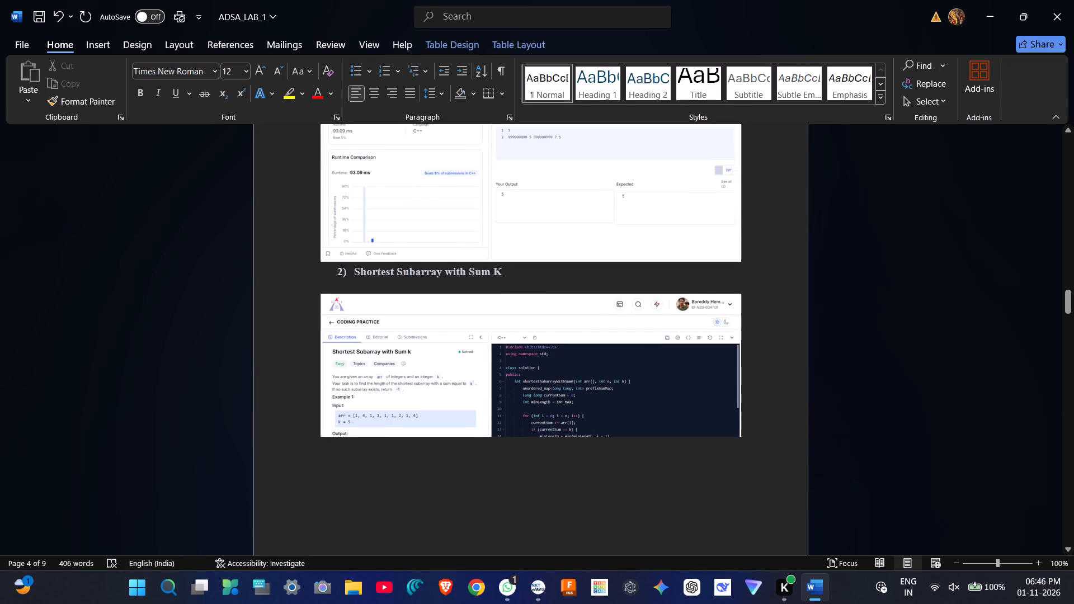
{"action": "scroll", "coordinate": [477, 339], "scroll_direction": "down", "scroll_amount": 1}
{"action": "scroll", "coordinate": [477, 339], "scroll_direction": "down", "scroll_amount": 1, "text": "ctrl"}
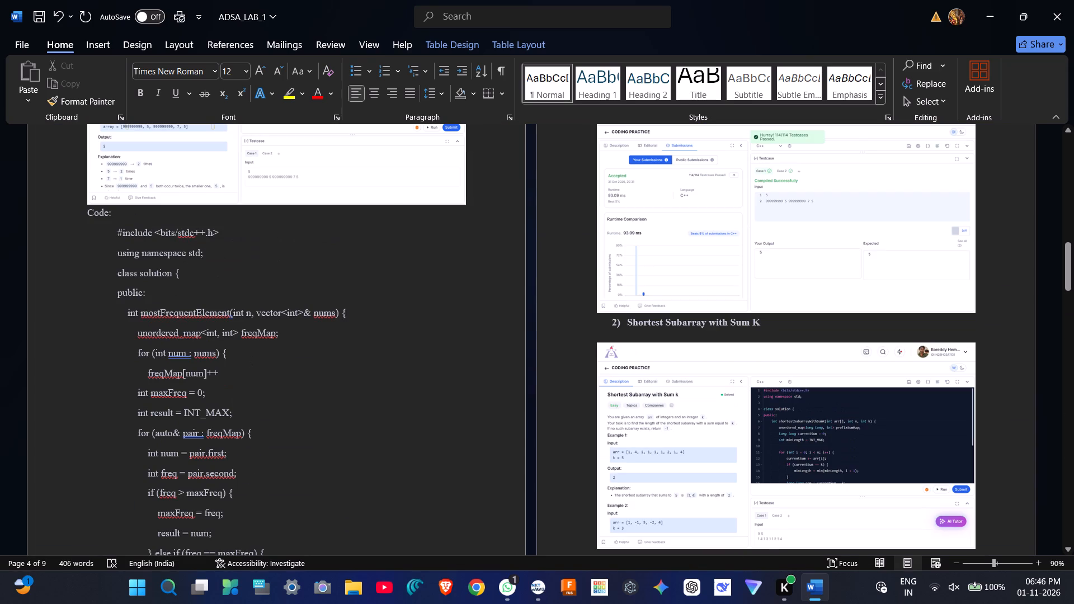
{"action": "scroll", "coordinate": [477, 339], "scroll_direction": "up", "scroll_amount": 1, "text": "ctrl"}
{"action": "scroll", "coordinate": [477, 339], "scroll_direction": "up", "scroll_amount": 2}
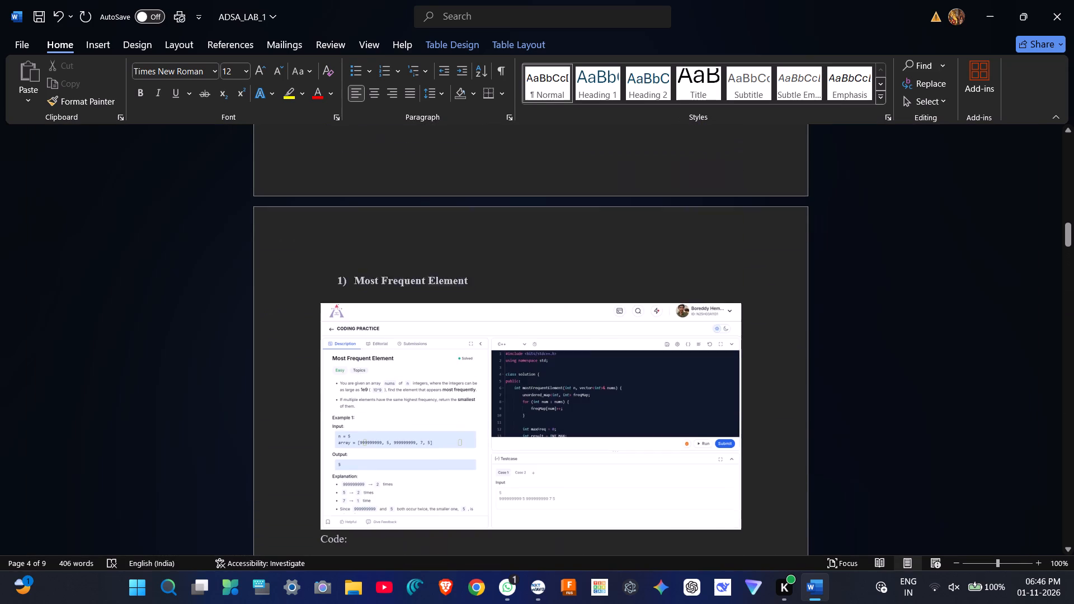
{"action": "scroll", "coordinate": [477, 339], "scroll_direction": "up", "scroll_amount": 3}
{"action": "scroll", "coordinate": [477, 339], "scroll_direction": "down", "scroll_amount": 1}
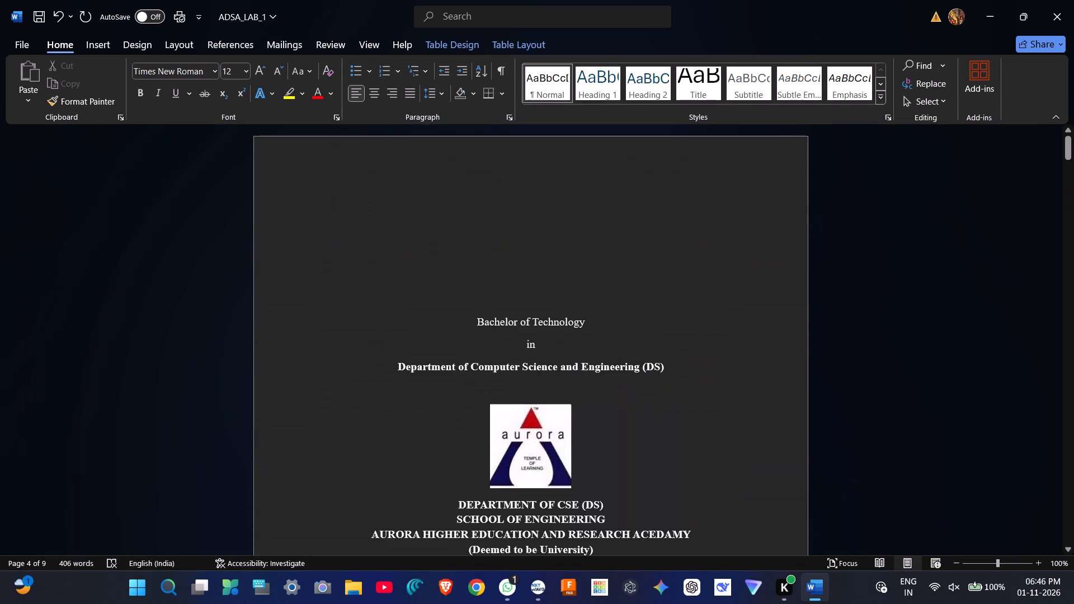
Delete the existing problem screenshot under the Shortest Subarray with Sum K heading.
{"action": "scroll", "coordinate": [477, 339], "scroll_direction": "down", "scroll_amount": 2}
{"action": "scroll", "coordinate": [477, 339], "scroll_direction": "up", "scroll_amount": 1}
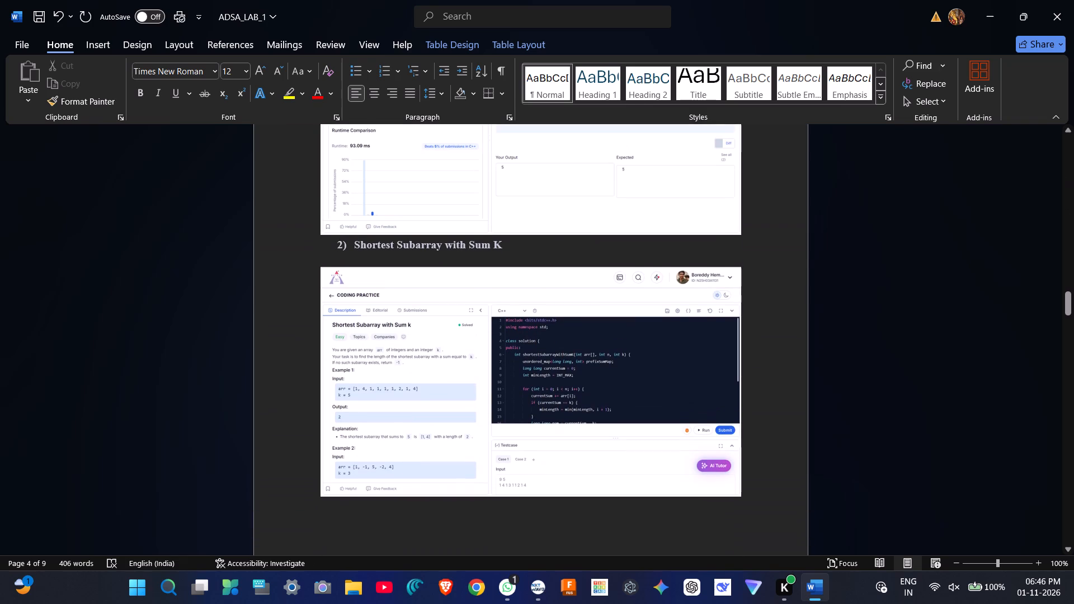
{"action": "scroll", "coordinate": [477, 339], "scroll_direction": "up", "scroll_amount": 1}
{"action": "left_click", "coordinate": [508, 372]}
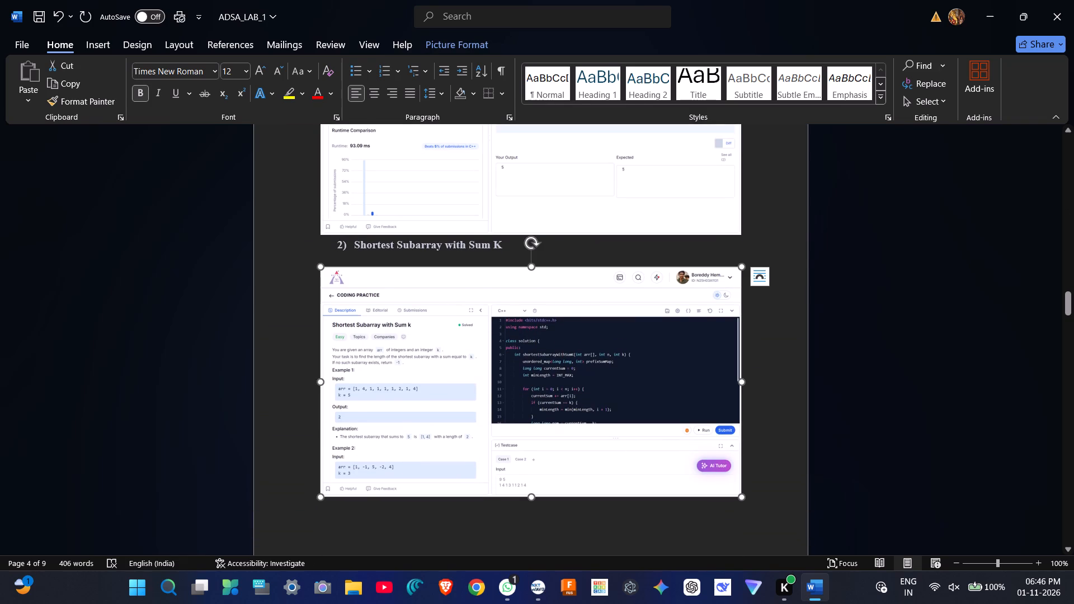
{"action": "key", "text": "Delete"}
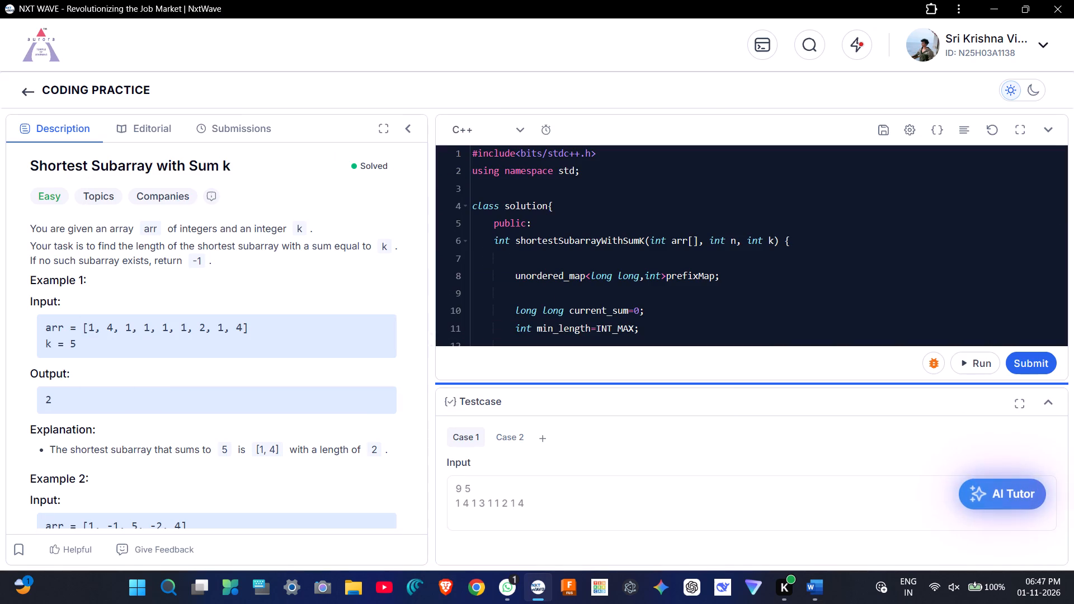
Capture the NxtWave Shortest Subarray with Sum k page with the code editor enlarged, and paste it under the matching heading in Word.
{"action": "left_click_drag", "start_coordinate": [756, 384], "coordinate": [767, 544]}
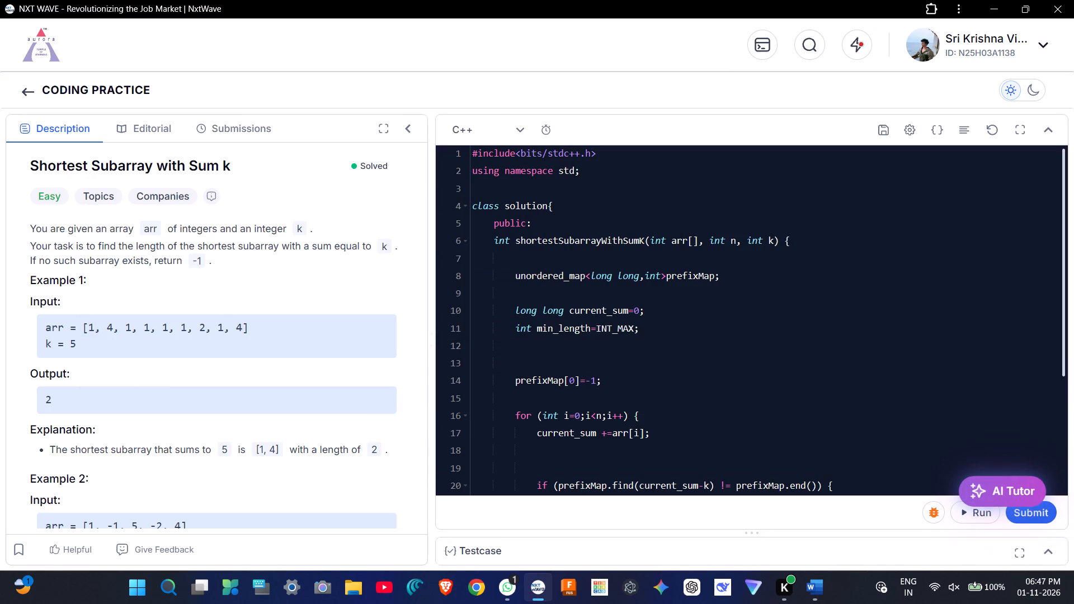
{"action": "scroll", "coordinate": [712, 379], "scroll_direction": "up", "scroll_amount": 1}
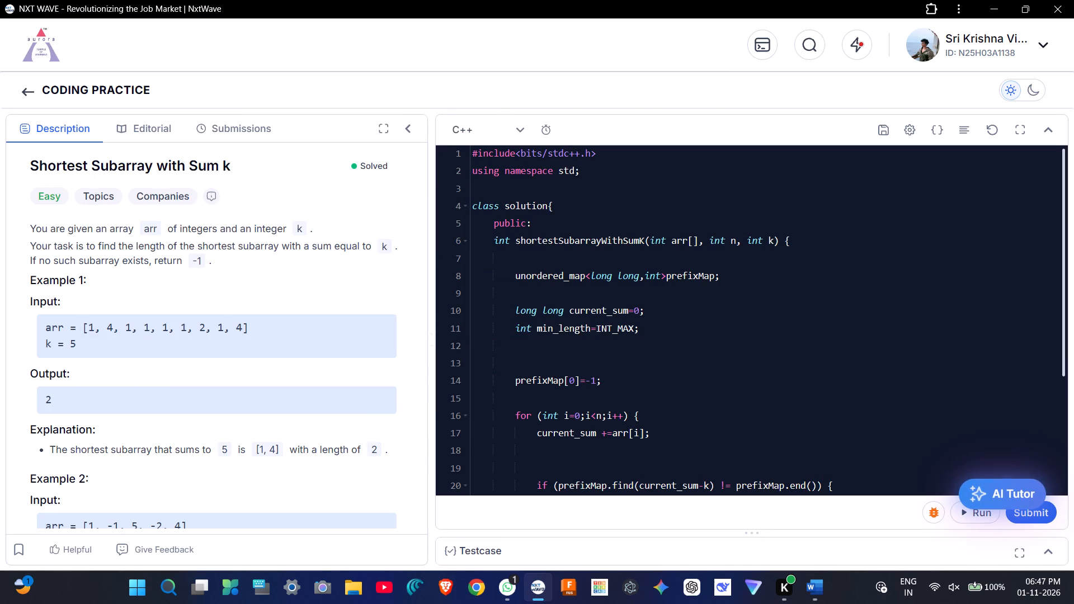
{"action": "key", "text": "Print"}
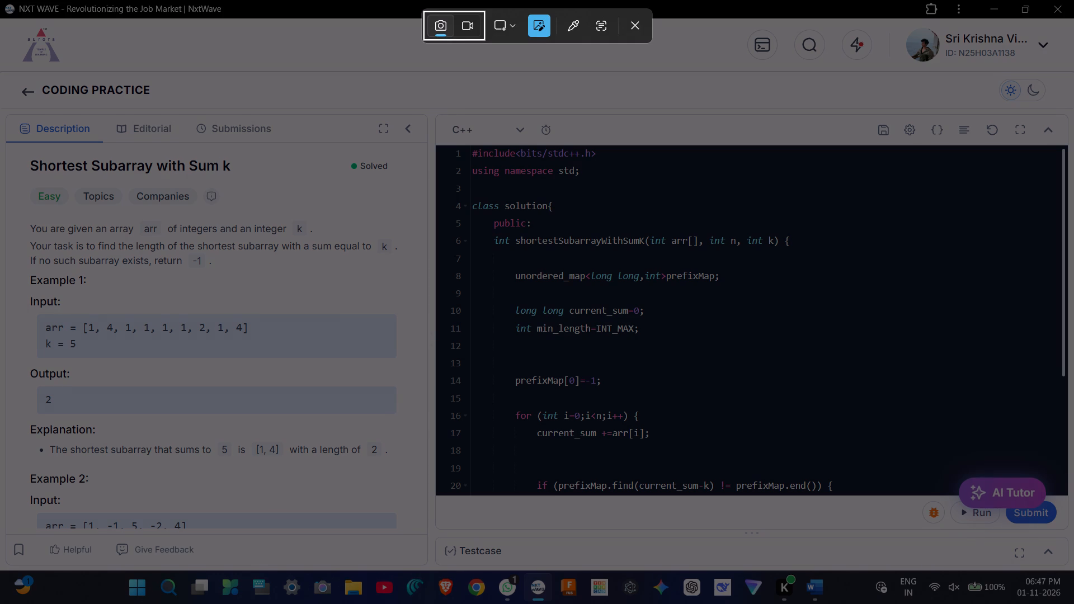
{"action": "left_click_drag", "start_coordinate": [1, 19], "coordinate": [875, 512]}
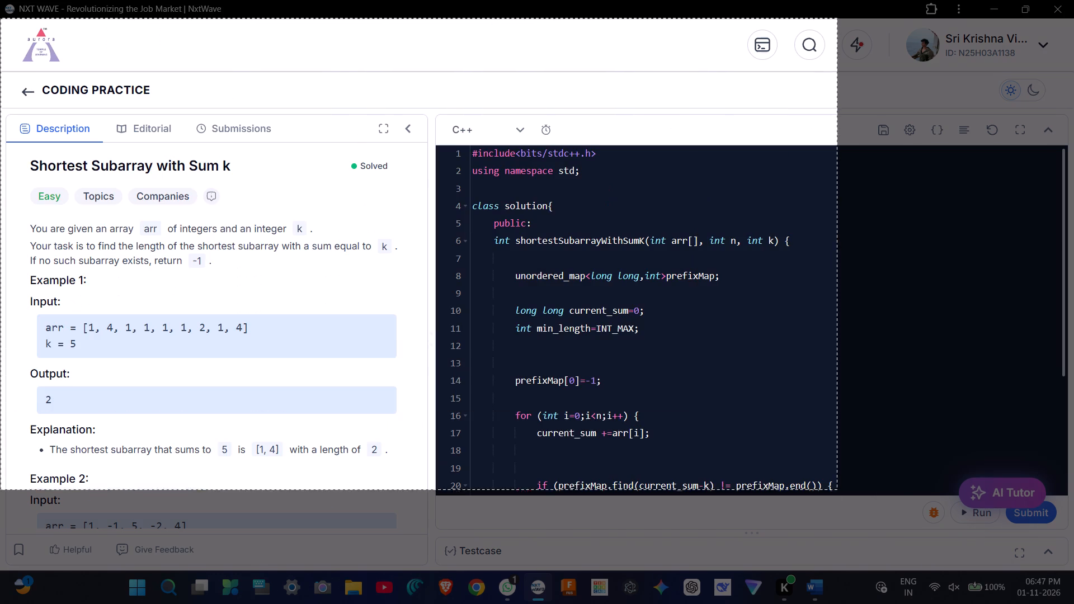
{"action": "left_click_drag", "start_coordinate": [875, 512], "coordinate": [1073, 570]}
{"action": "key", "text": "ctrl+c"}
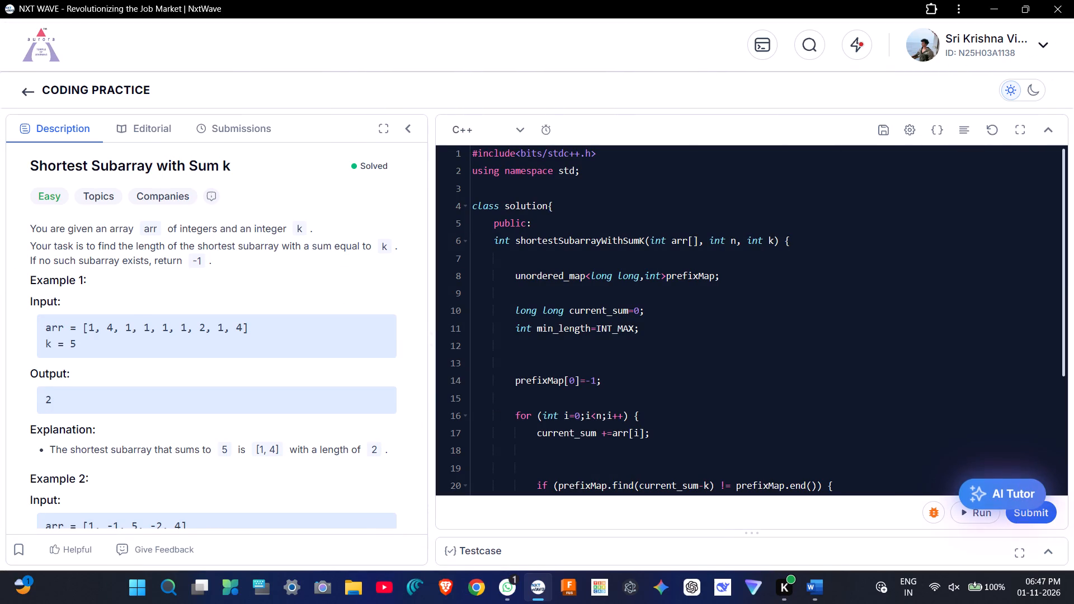
{"action": "key", "text": "ctrl+v"}
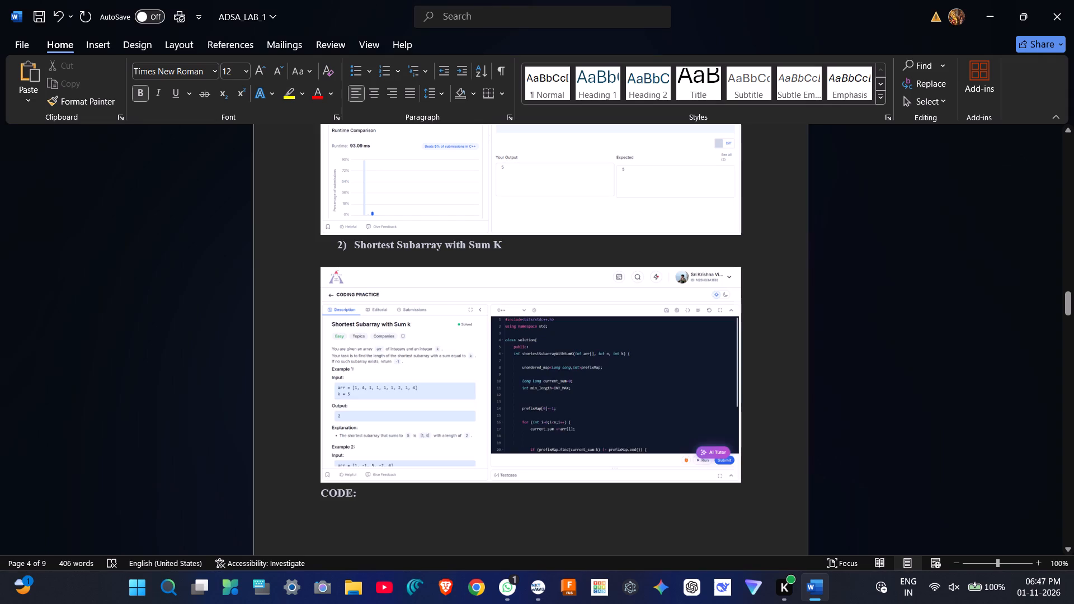
Insert a line break before the CODE: label below the pasted screenshot, moving it onto the page with its code.
{"action": "scroll", "coordinate": [520, 372], "scroll_direction": "up", "scroll_amount": 2}
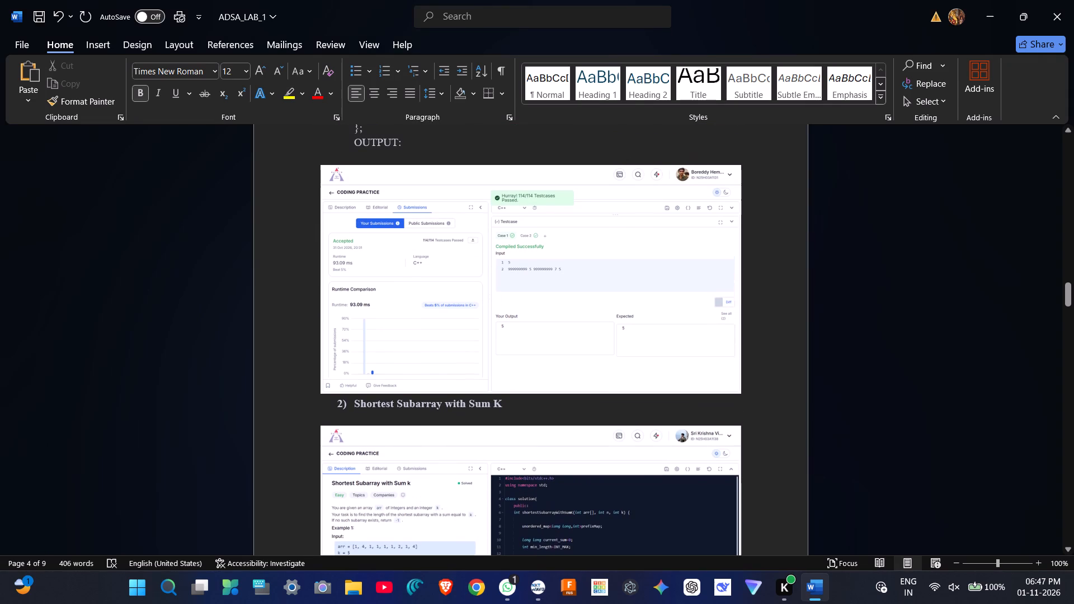
{"action": "scroll", "coordinate": [495, 325], "scroll_direction": "down", "scroll_amount": 2}
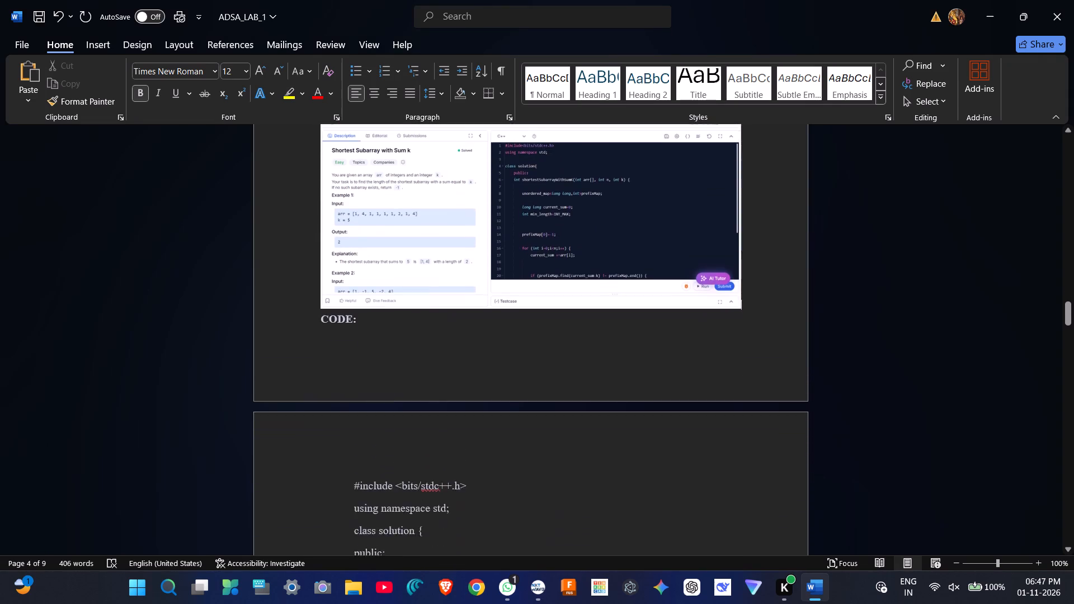
{"action": "scroll", "coordinate": [495, 325], "scroll_direction": "down", "scroll_amount": 1}
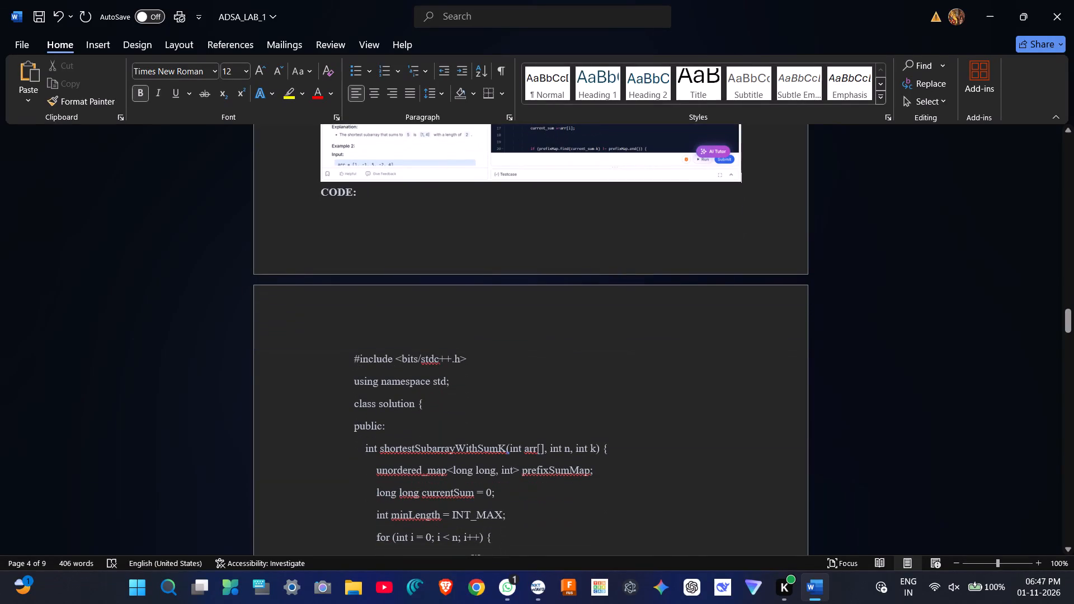
{"action": "left_click", "coordinate": [320, 194]}
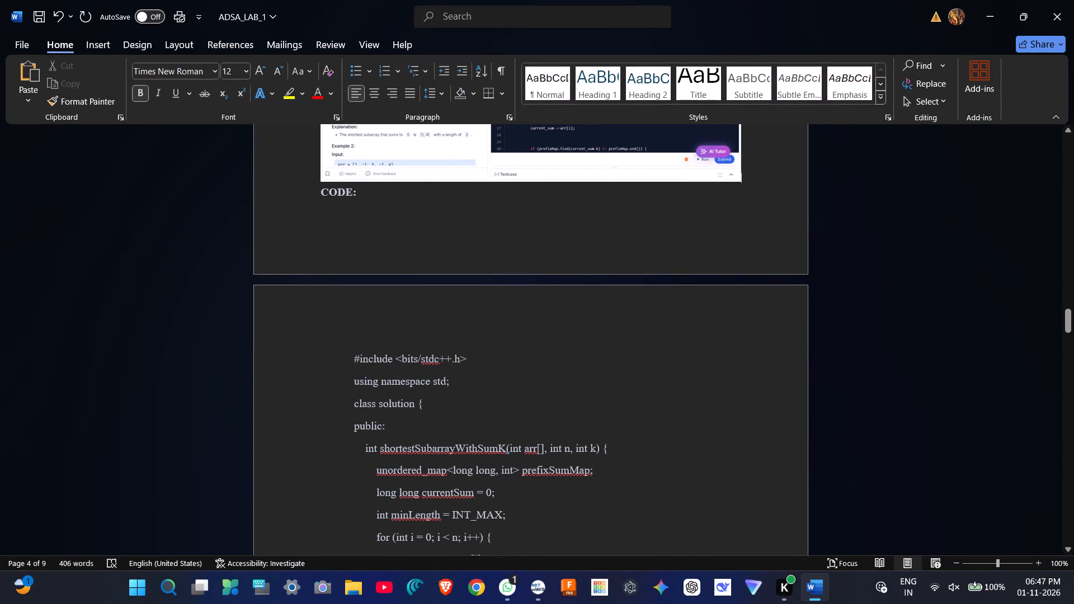
{"action": "left_click", "coordinate": [322, 192]}
{"action": "key", "text": "Return"}
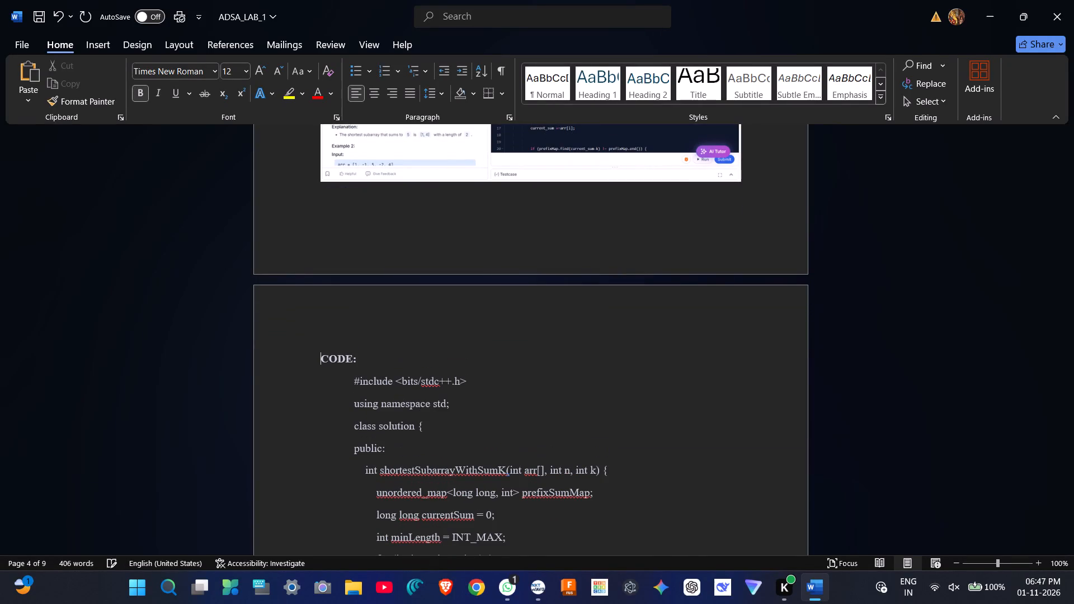
Switch to NxtWave and copy the entire C++ solution for Shortest Subarray with Sum k.
{"action": "scroll", "coordinate": [434, 360], "scroll_direction": "down", "scroll_amount": 1}
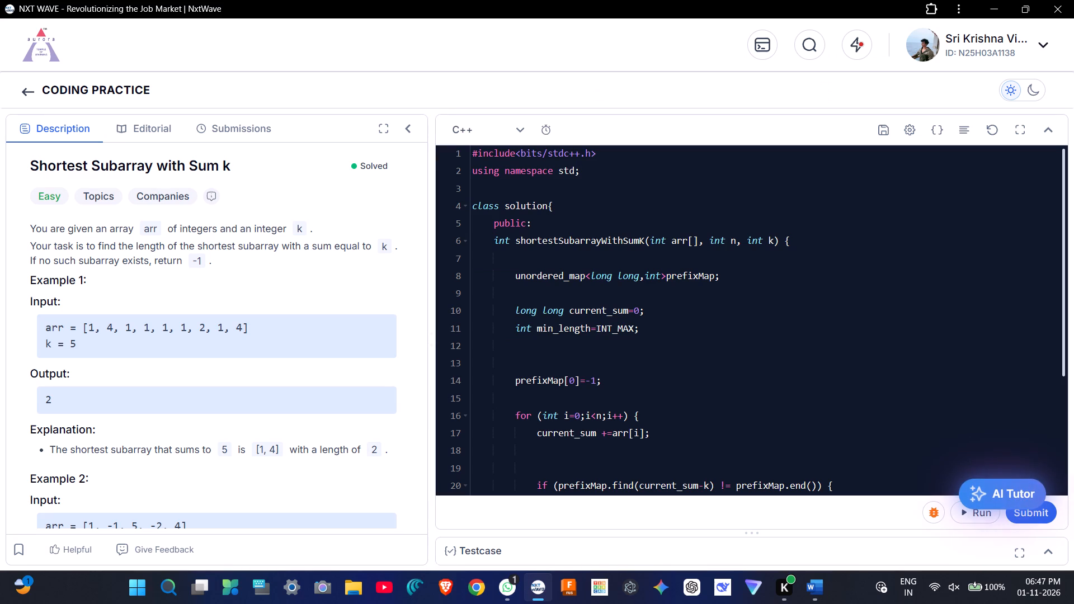
{"action": "left_click", "coordinate": [477, 153]}
{"action": "key", "text": "ctrl+a"}
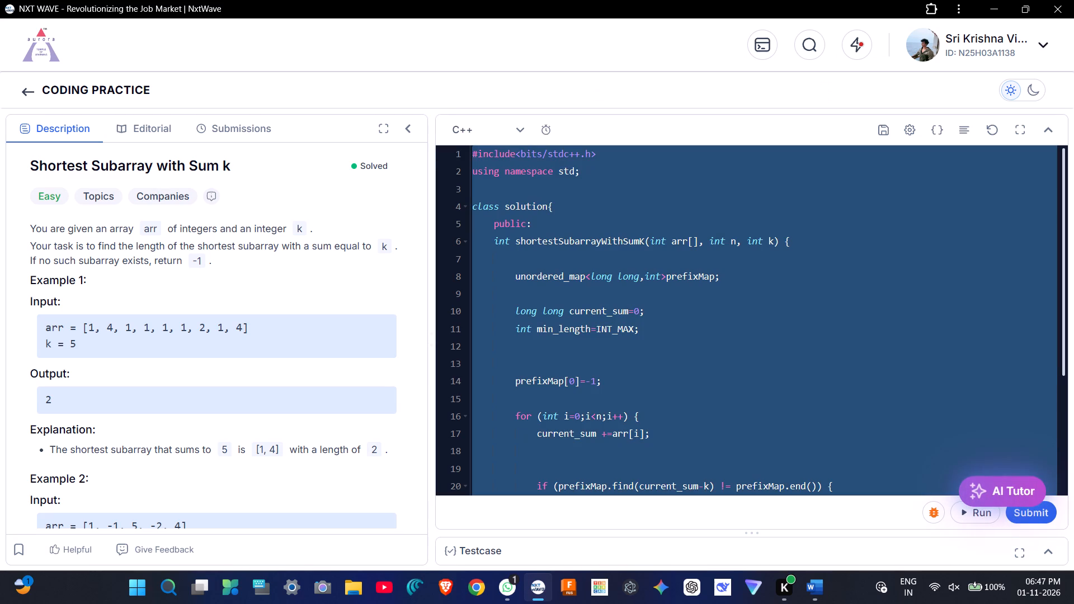
{"action": "key", "text": "ctrl+c"}
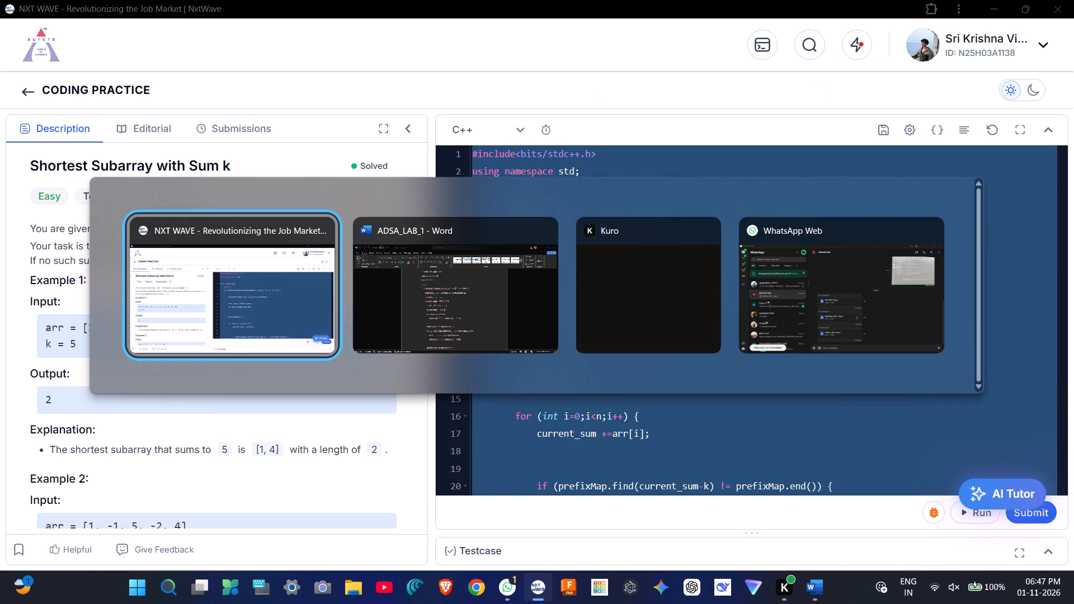
In the Word report, replace the Shortest Subarray code from "class solution {" up to the OUTPUT: label with the copied solution.
{"action": "scroll", "coordinate": [505, 323], "scroll_direction": "up", "scroll_amount": 1}
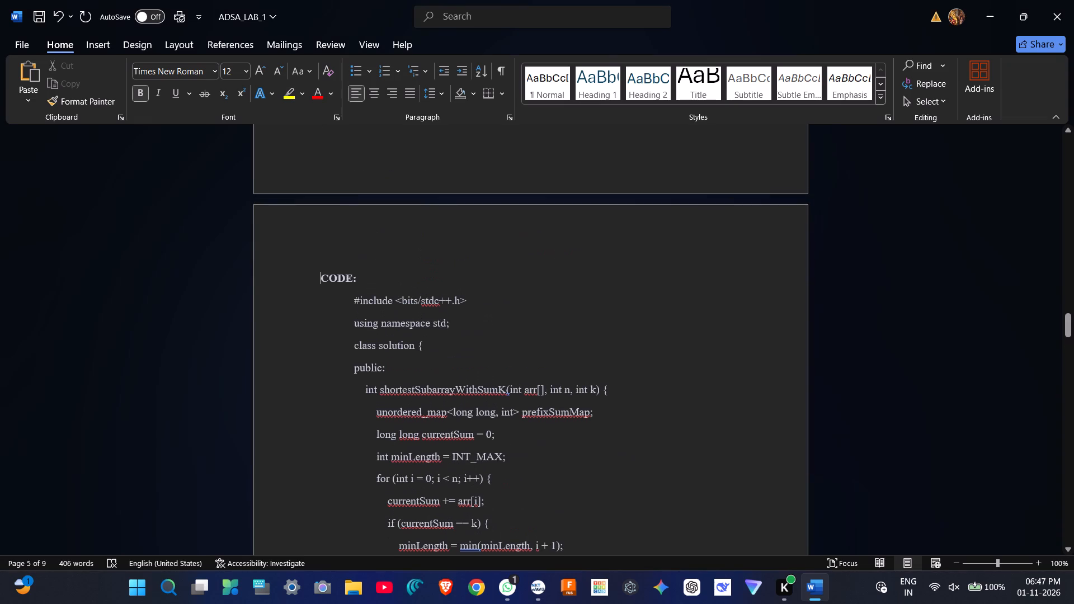
{"action": "scroll", "coordinate": [505, 323], "scroll_direction": "up", "scroll_amount": 1}
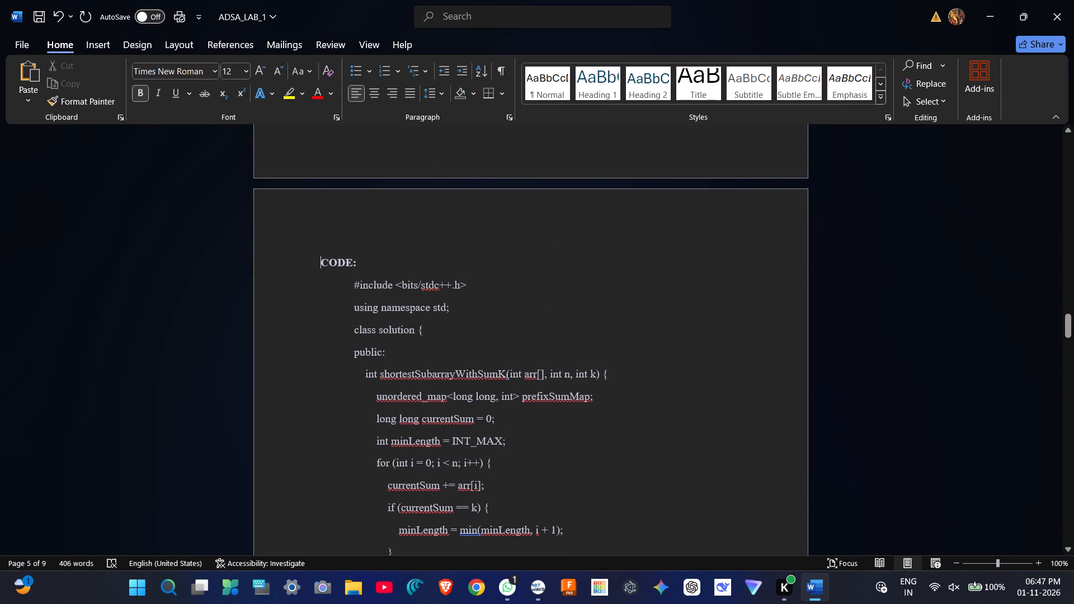
{"action": "left_click_drag", "start_coordinate": [355, 329], "coordinate": [396, 391]}
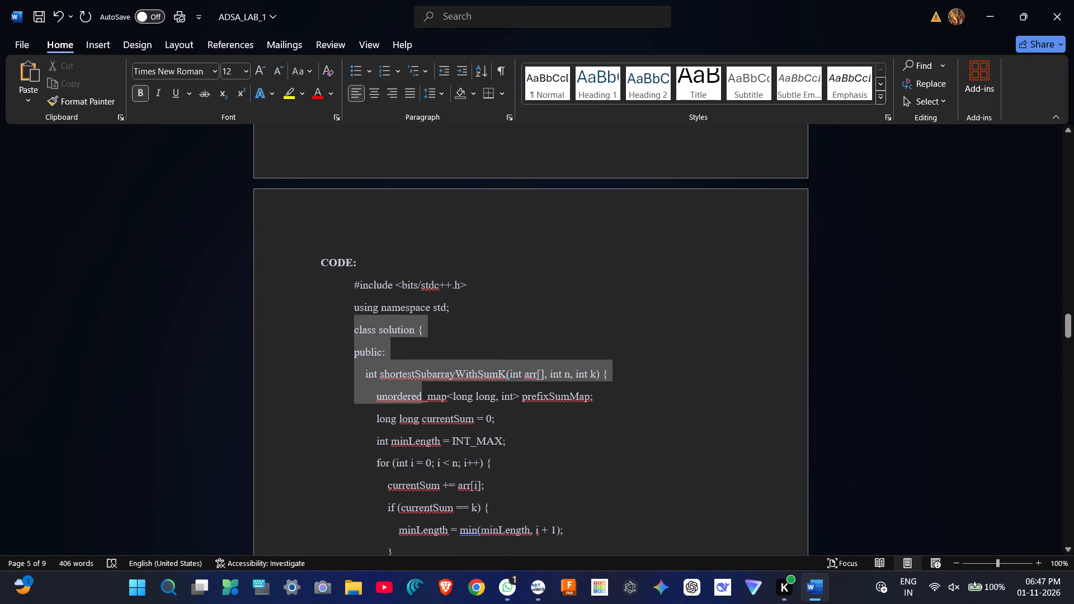
{"action": "left_click_drag", "start_coordinate": [396, 391], "coordinate": [443, 539]}
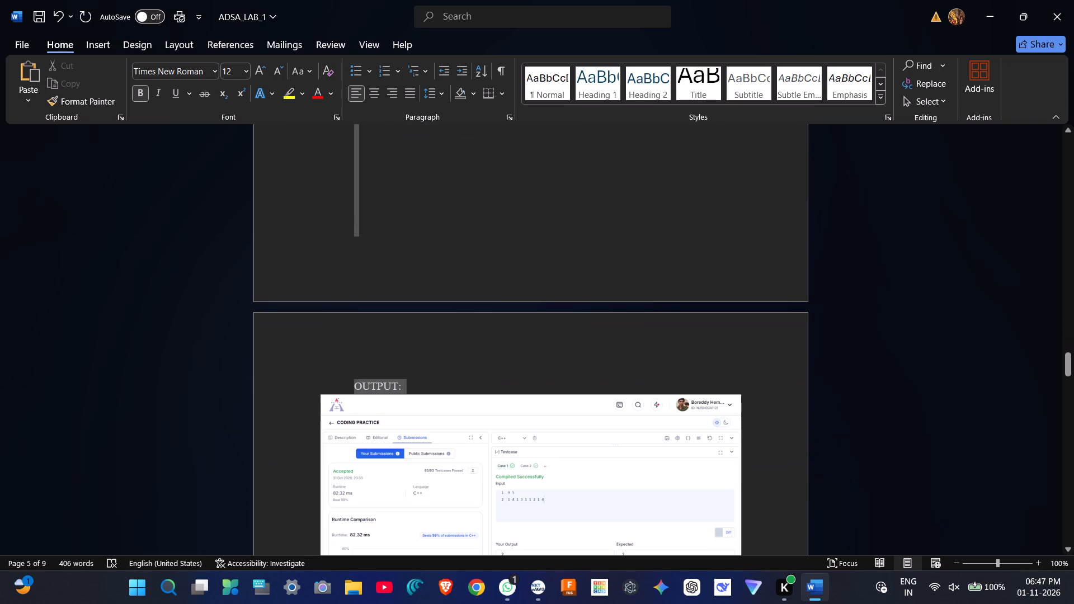
{"action": "left_click_drag", "start_coordinate": [443, 539], "coordinate": [381, 242]}
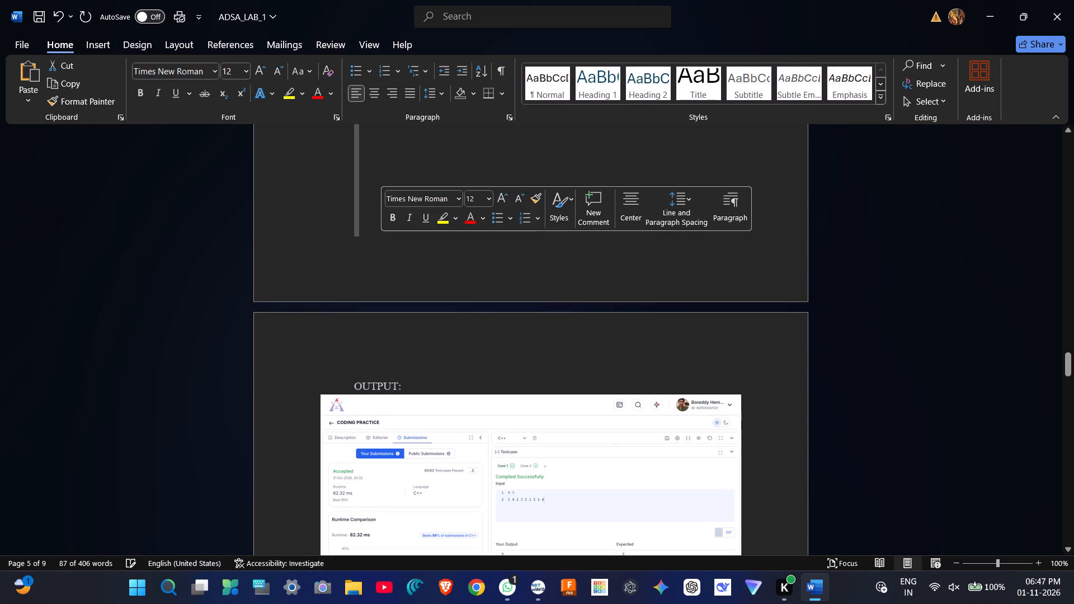
{"action": "key", "text": "BackSpace"}
{"action": "scroll", "coordinate": [381, 242], "scroll_direction": "up", "scroll_amount": 1}
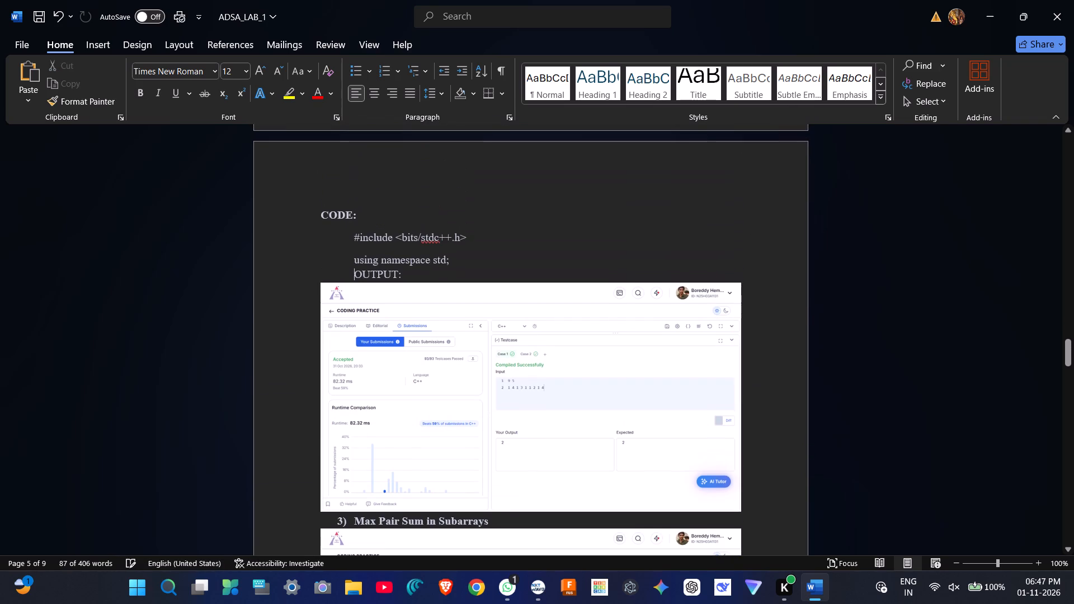
{"action": "scroll", "coordinate": [381, 242], "scroll_direction": "up", "scroll_amount": 1}
{"action": "key", "text": "ctrl+v"}
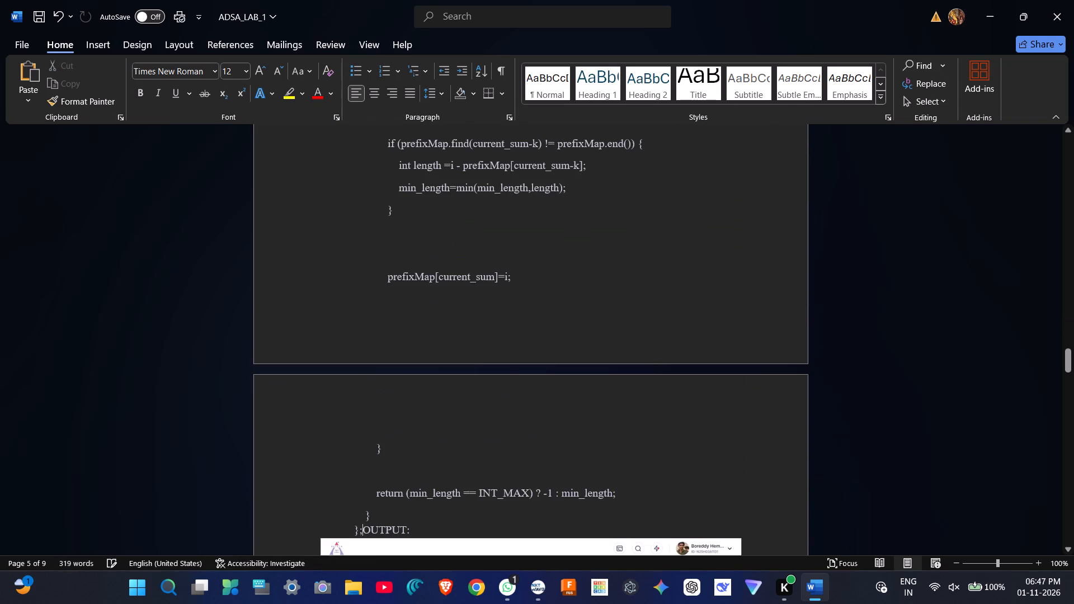
Delete the duplicate '#include<bits/stdc++.h>' and 'using namespace std;' lines and the leftover empty line from the Shortest Subarray code.
{"action": "scroll", "coordinate": [381, 242], "scroll_direction": "up", "scroll_amount": 5}
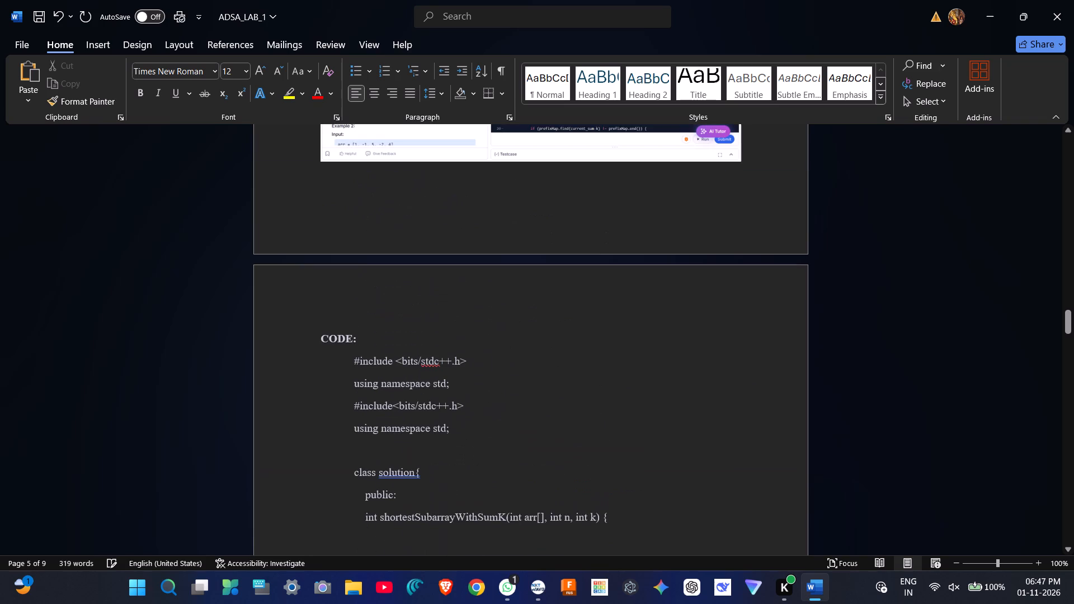
{"action": "scroll", "coordinate": [414, 417], "scroll_direction": "down", "scroll_amount": 1}
{"action": "left_click_drag", "start_coordinate": [441, 400], "coordinate": [426, 396]}
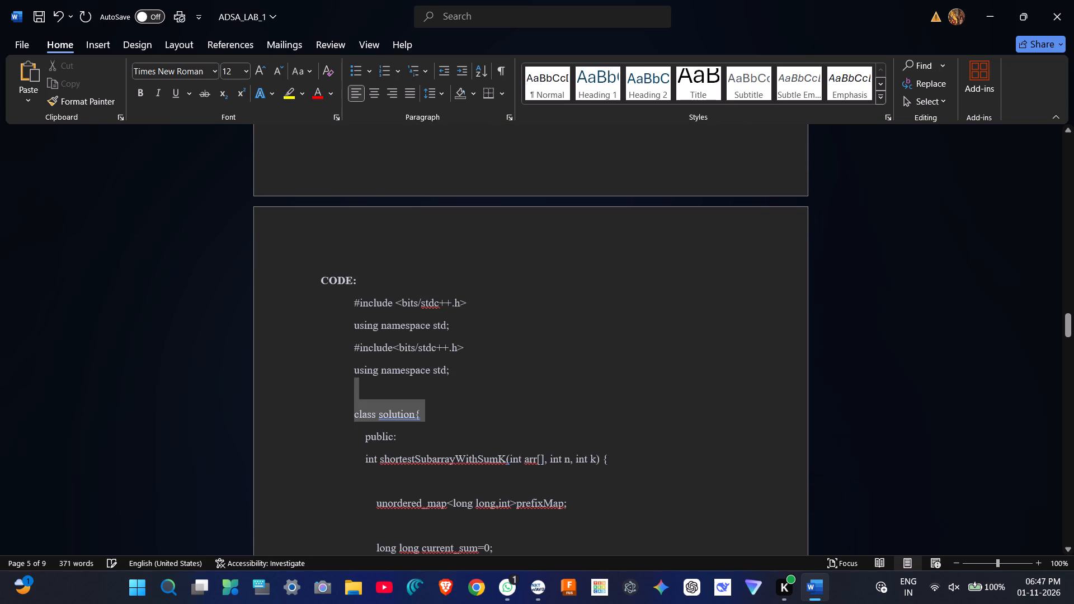
{"action": "left_click_drag", "start_coordinate": [426, 396], "coordinate": [427, 396]}
{"action": "left_click", "coordinate": [427, 396]}
{"action": "left_click_drag", "start_coordinate": [413, 396], "coordinate": [355, 351]}
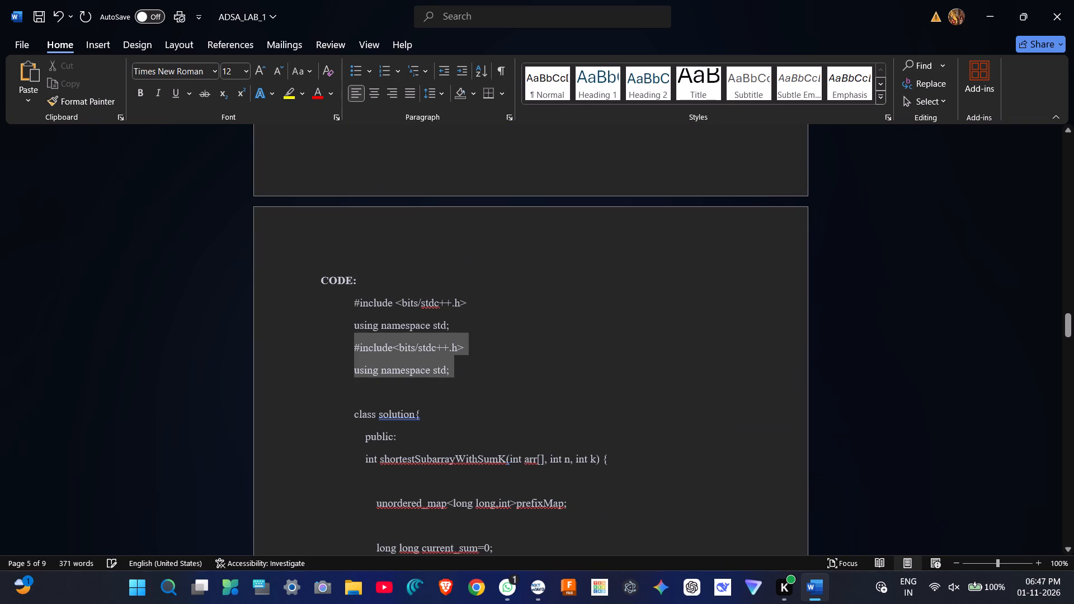
{"action": "left_click_drag", "start_coordinate": [355, 351], "coordinate": [352, 348]}
{"action": "key", "text": "BackSpace"}
{"action": "key", "text": "BackSpace"}
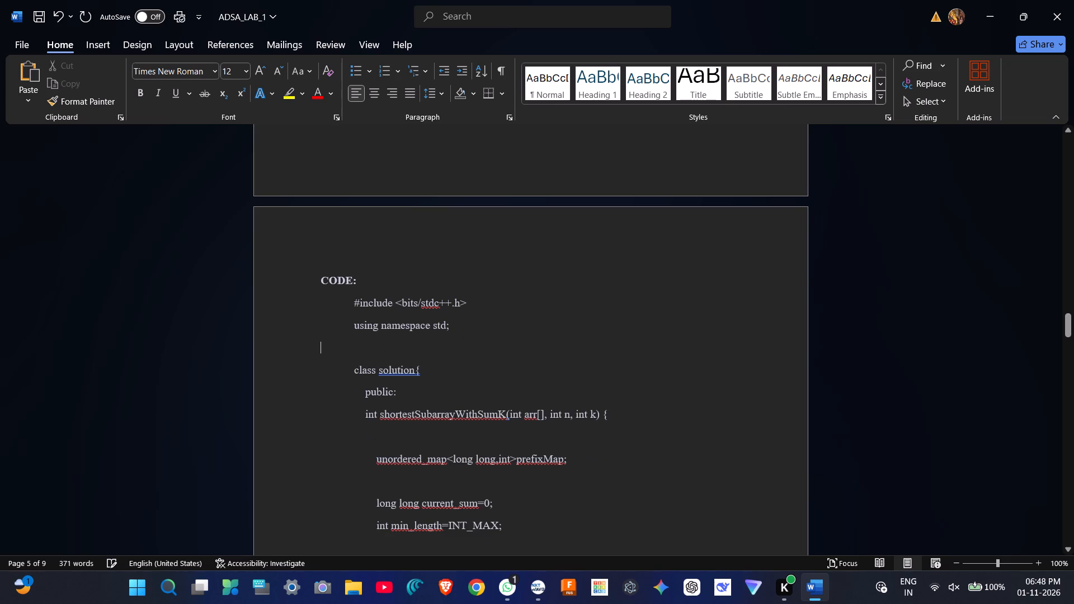
{"action": "key", "text": "BackSpace"}
Separate the OUTPUT: label from the closing brace and semicolon of the Shortest Subarray code, with a blank line between them and no indent.
{"action": "scroll", "coordinate": [441, 357], "scroll_direction": "down", "scroll_amount": 1}
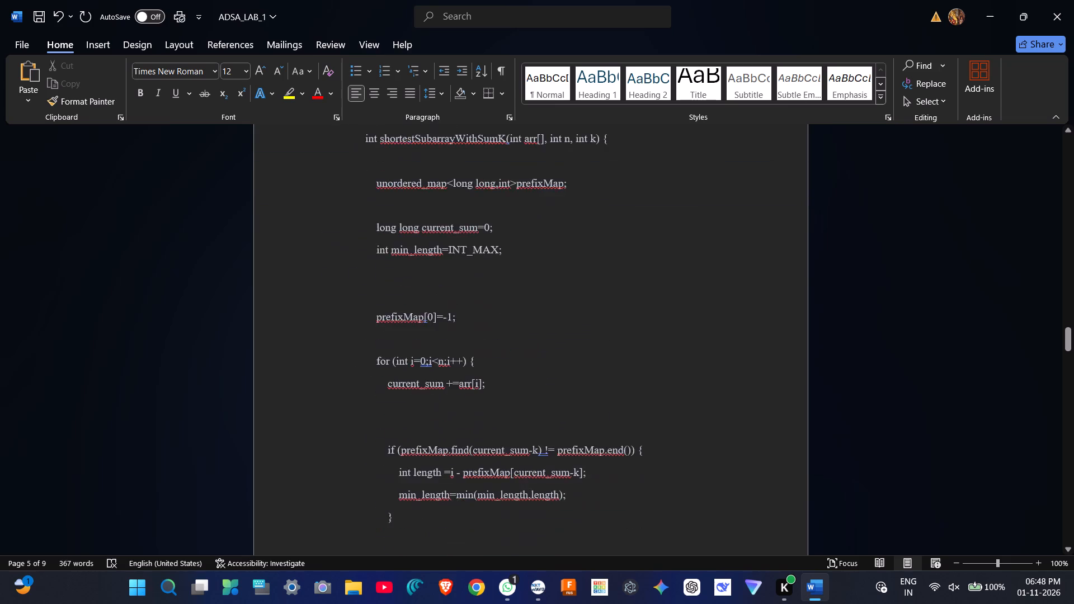
{"action": "scroll", "coordinate": [441, 357], "scroll_direction": "down", "scroll_amount": 3}
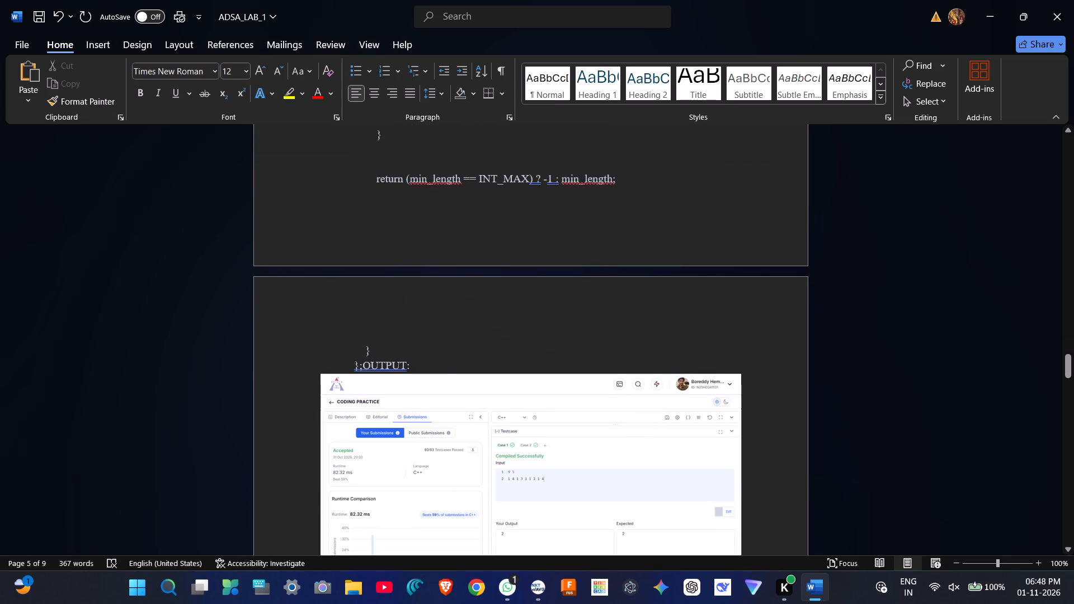
{"action": "left_click", "coordinate": [363, 367]}
{"action": "key", "text": "Return"}
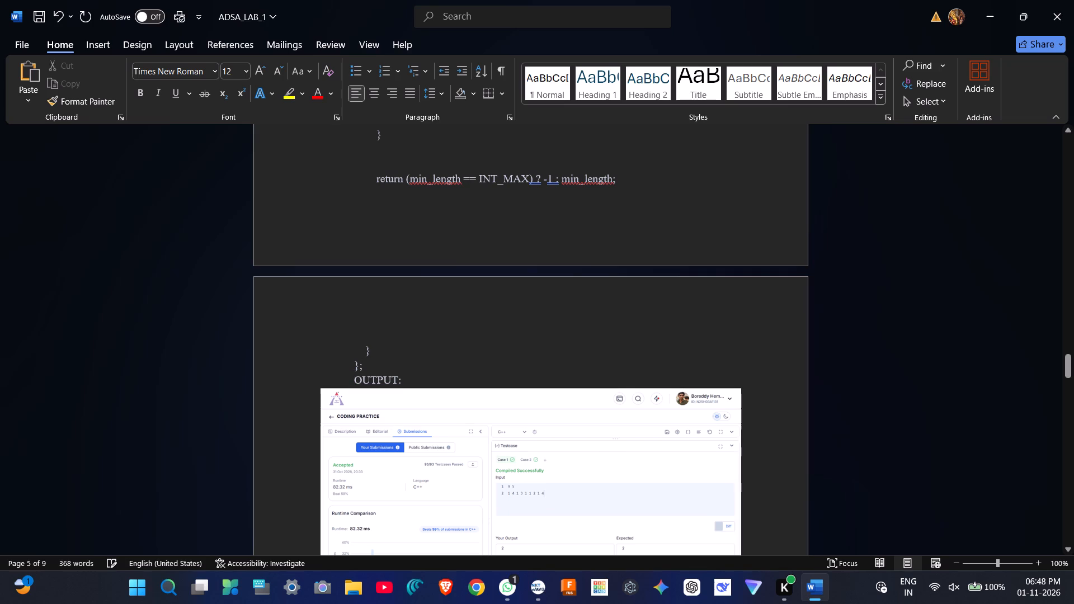
{"action": "key", "text": "Return"}
{"action": "key", "text": "BackSpace"}
{"action": "key", "text": "BackSpace"}
{"action": "key", "text": "Return"}
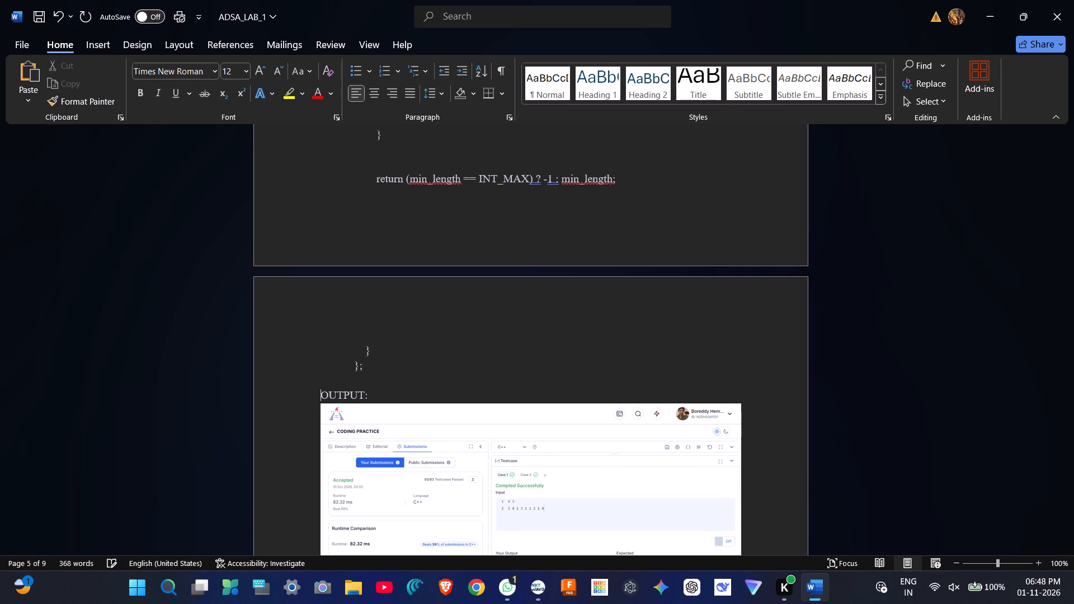
{"action": "key", "text": "Return"}
{"action": "key", "text": "BackSpace"}
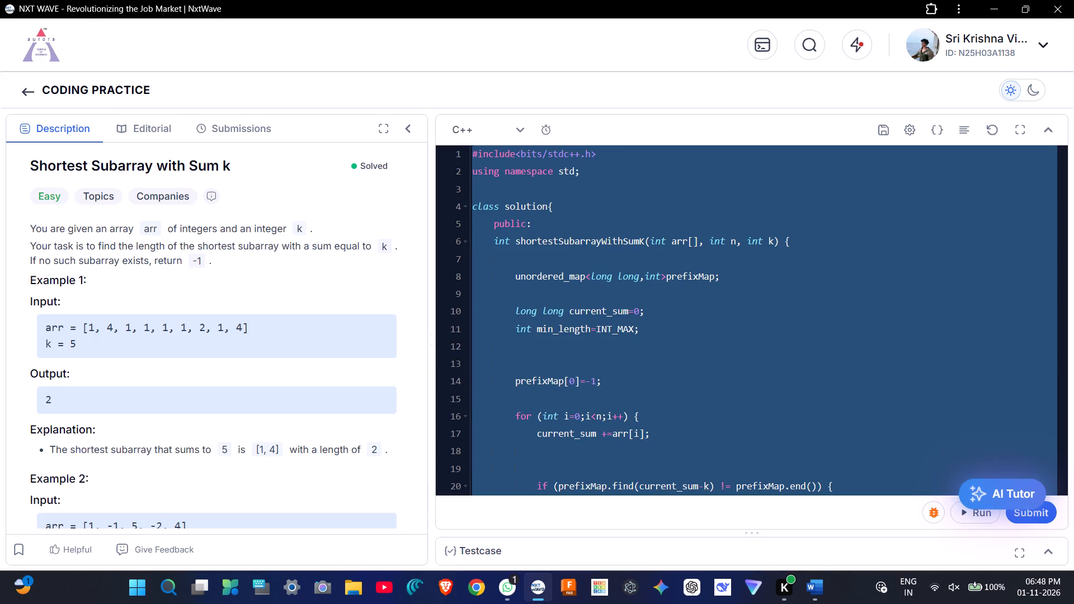
Switch to NxtWave, show the submissions and the test case area, and submit the Shortest Subarray with Sum k solution.
{"action": "left_click", "coordinate": [211, 126]}
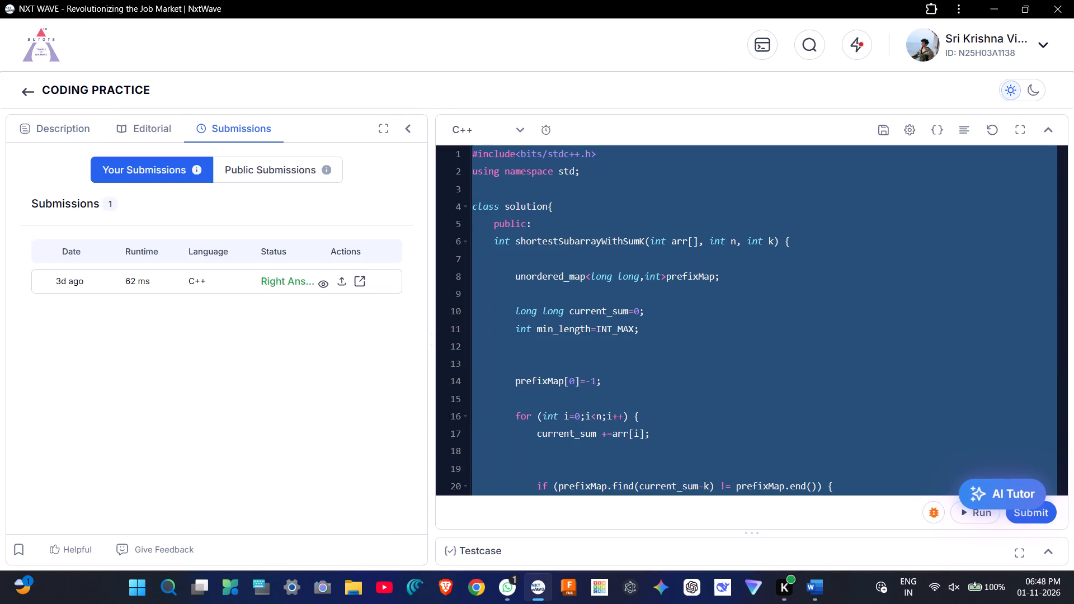
{"action": "left_click", "coordinate": [318, 282]}
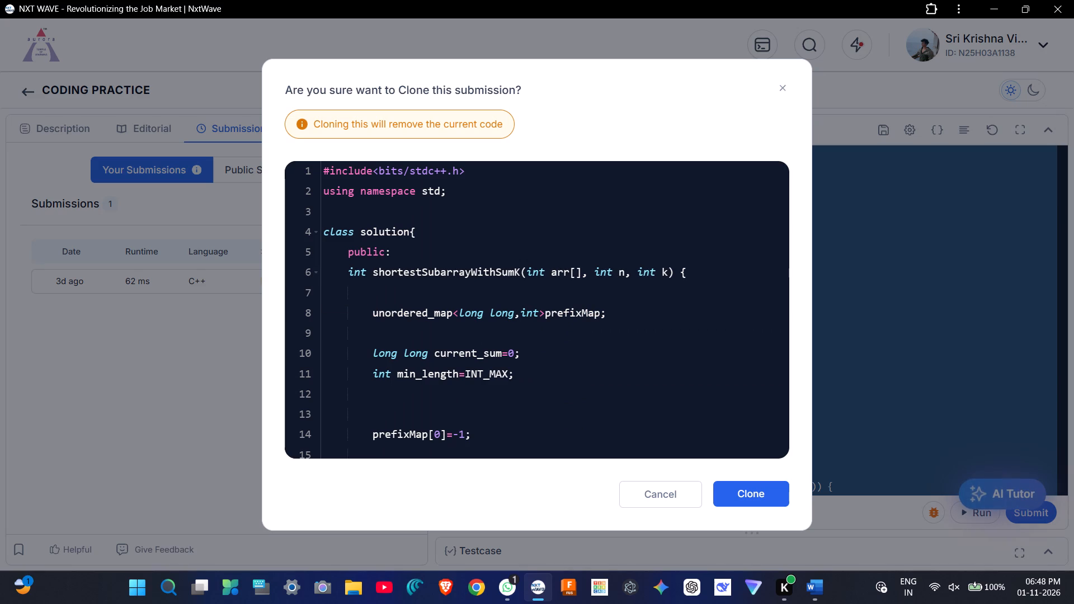
{"action": "left_click", "coordinate": [784, 84]}
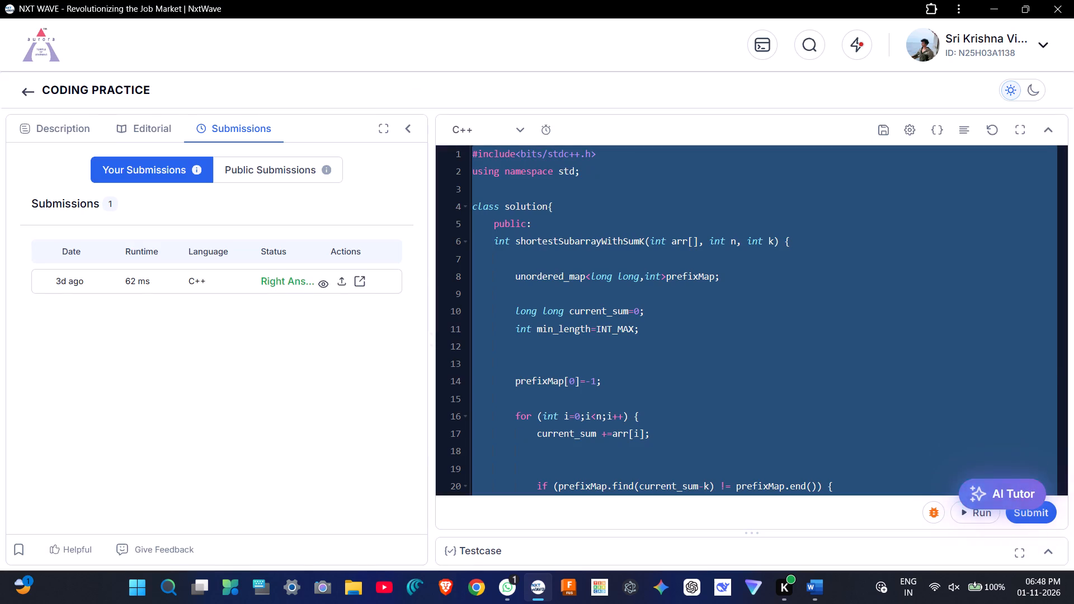
{"action": "scroll", "coordinate": [910, 412], "scroll_direction": "down", "scroll_amount": 5}
{"action": "left_click", "coordinate": [791, 327]}
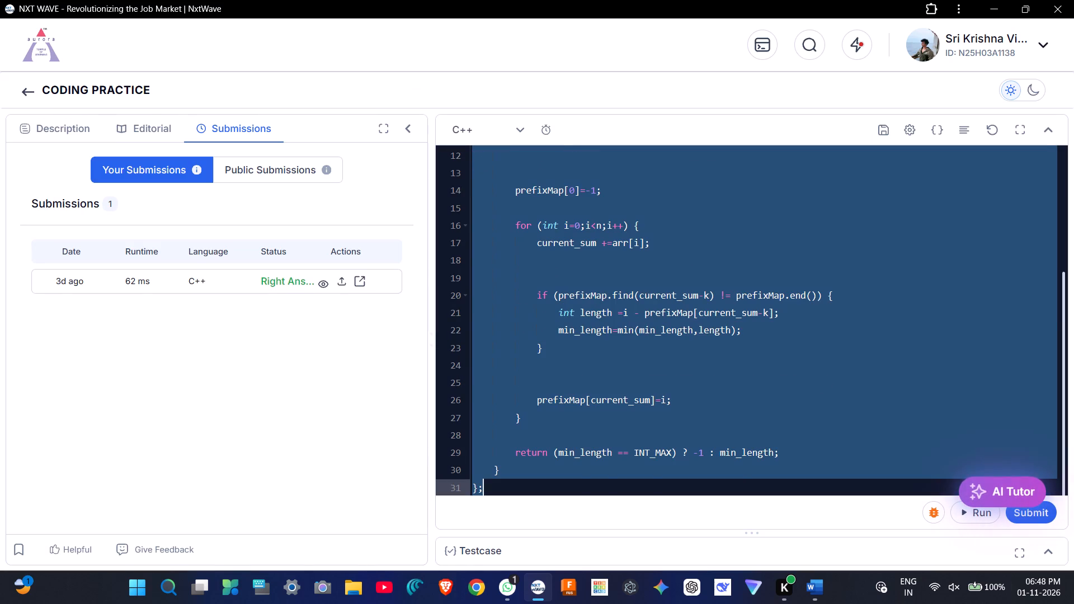
{"action": "left_click_drag", "start_coordinate": [743, 531], "coordinate": [735, 391]}
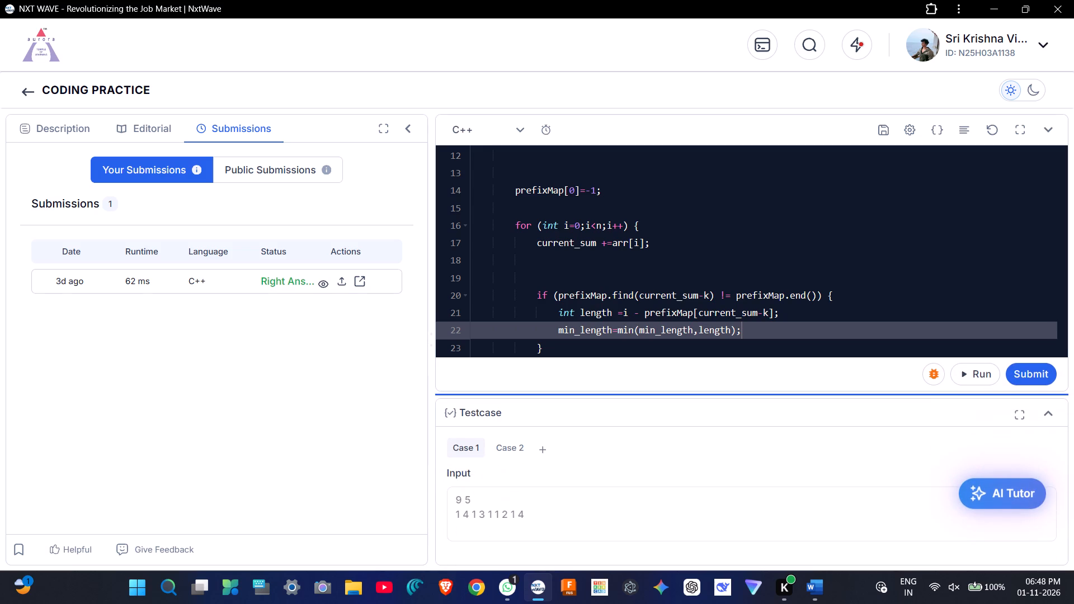
{"action": "left_click", "coordinate": [1029, 374]}
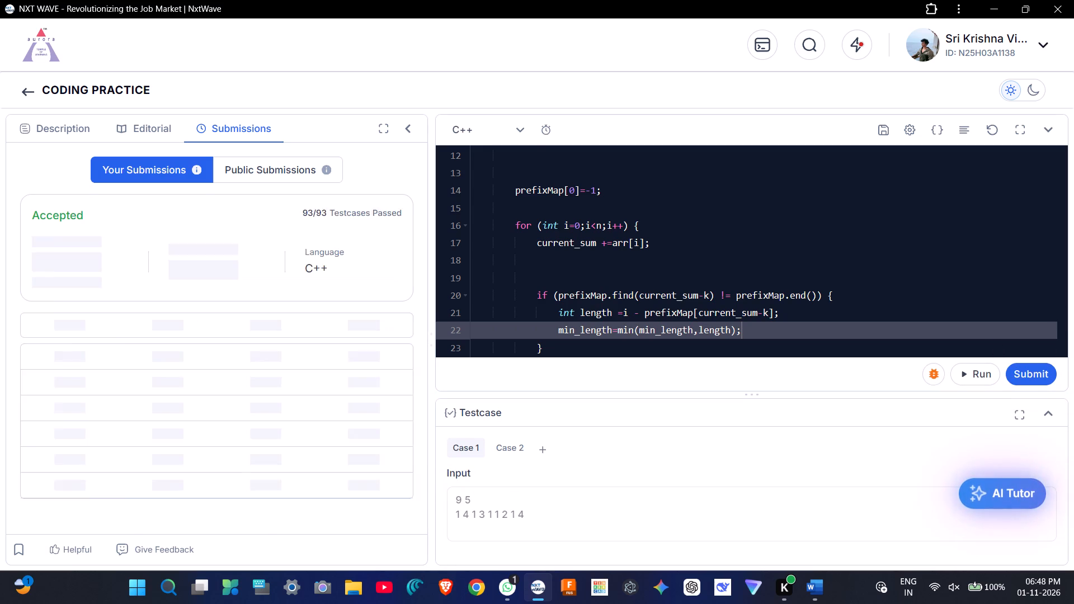
{"action": "scroll", "coordinate": [214, 328], "scroll_direction": "up", "scroll_amount": 1}
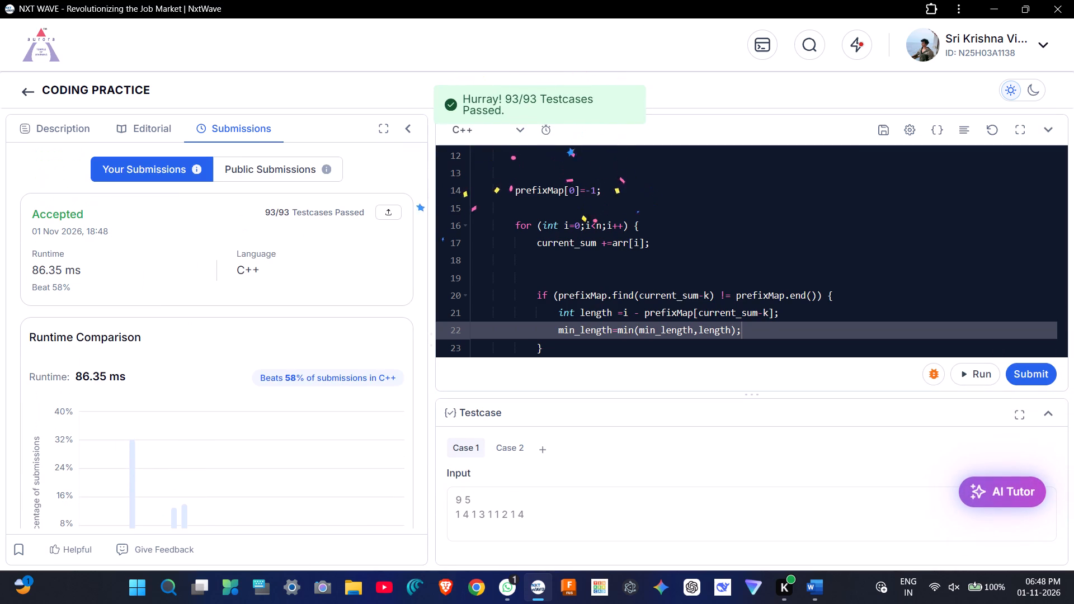
{"action": "scroll", "coordinate": [214, 328], "scroll_direction": "up", "scroll_amount": 2}
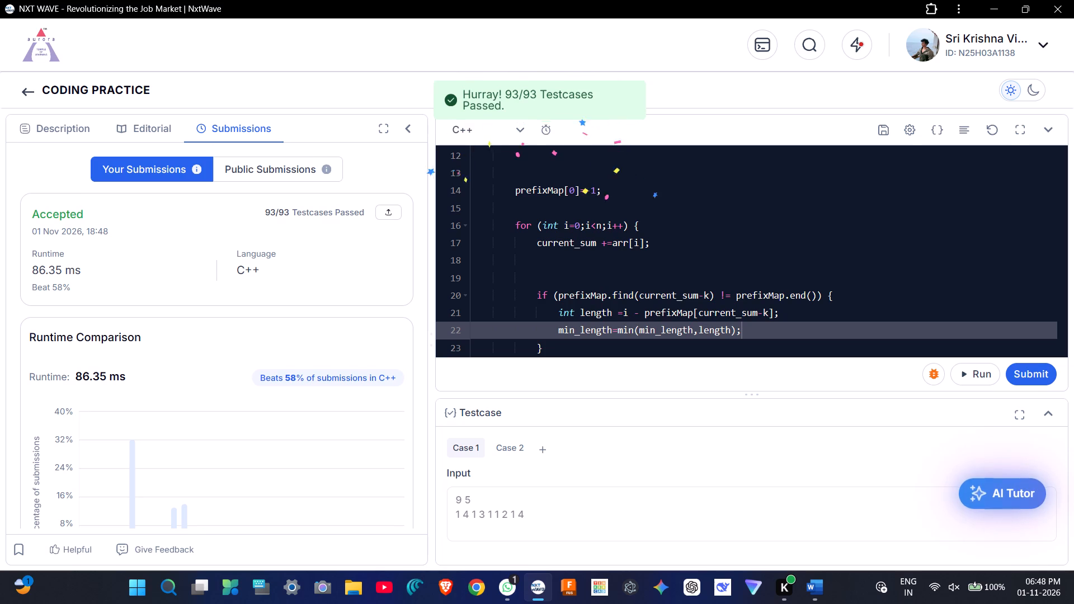
Capture the NxtWave page with the submission result and use it to replace the old Shortest Subarray OUTPUT: screenshot in Word.
{"action": "key", "text": "Print"}
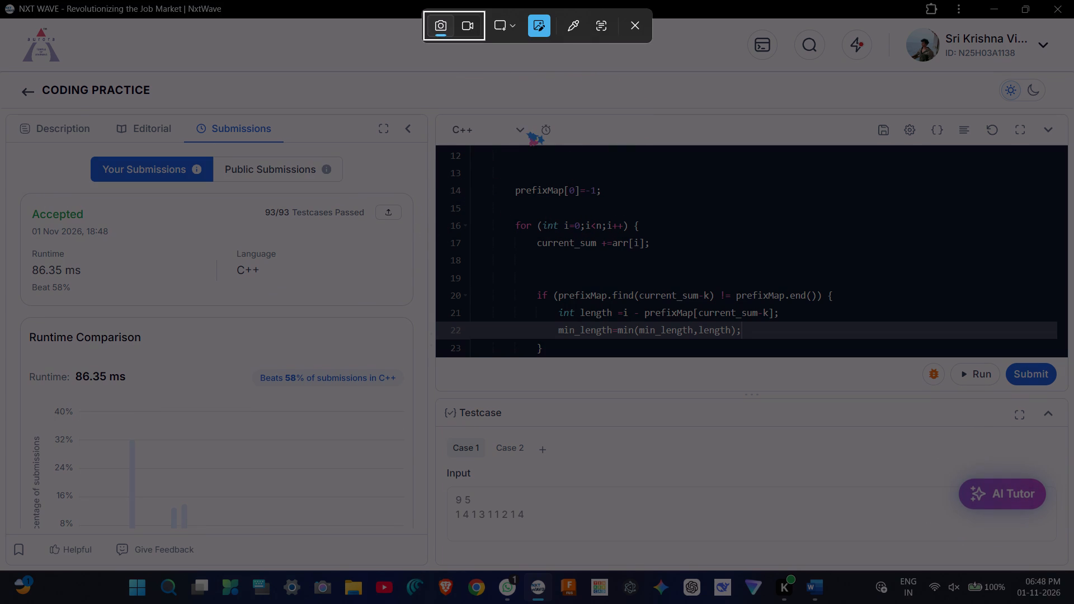
{"action": "left_click_drag", "start_coordinate": [2, 18], "coordinate": [826, 466]}
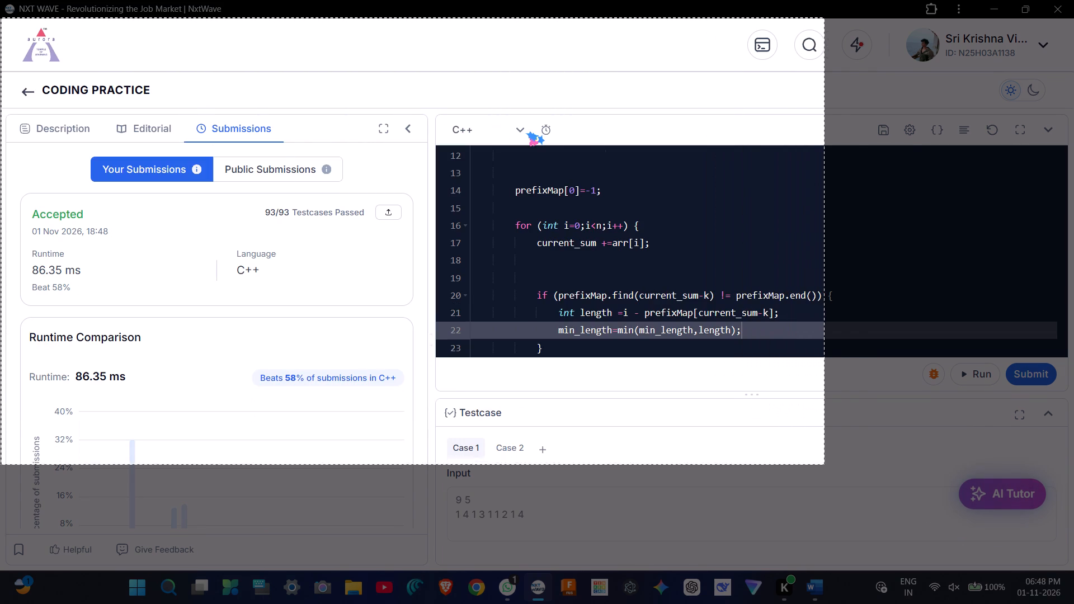
{"action": "left_click_drag", "start_coordinate": [826, 466], "coordinate": [1028, 576]}
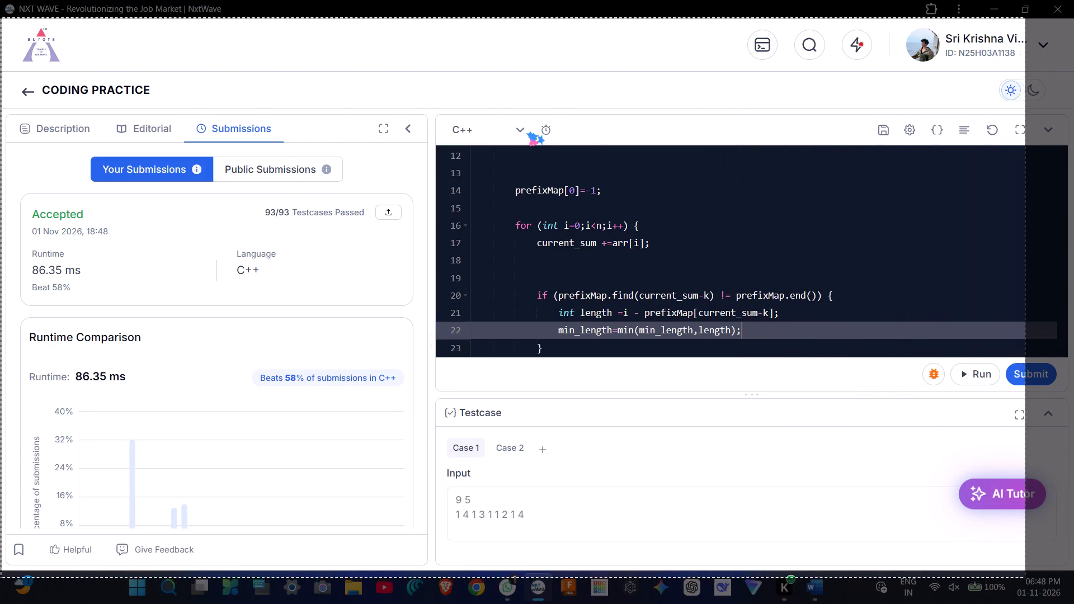
{"action": "left_click_drag", "start_coordinate": [1028, 576], "coordinate": [1073, 569]}
{"action": "key", "text": "ctrl+c"}
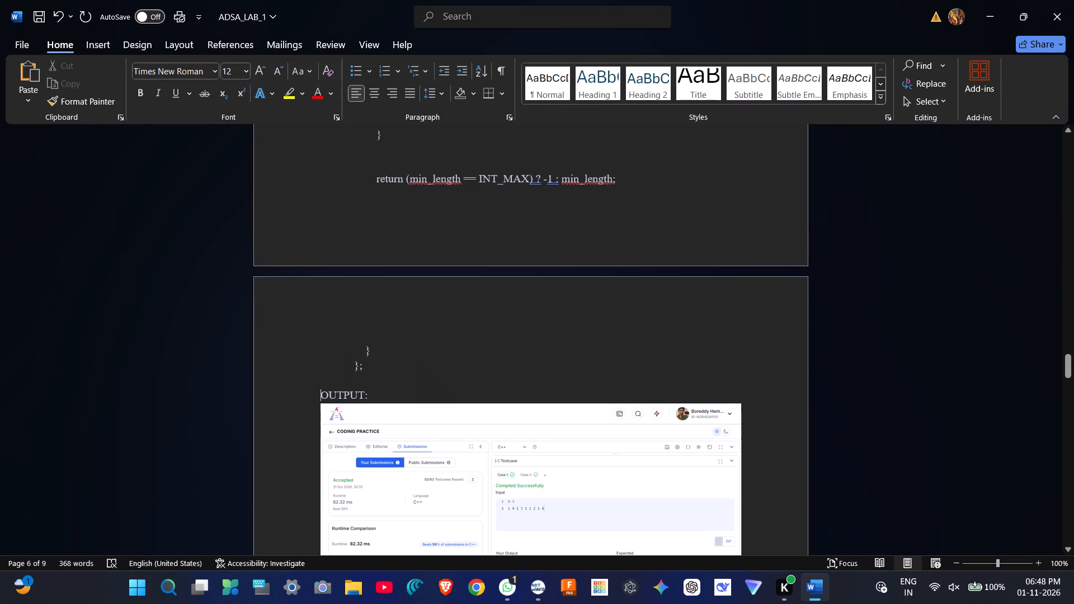
{"action": "scroll", "coordinate": [703, 394], "scroll_direction": "down", "scroll_amount": 1}
{"action": "left_click", "coordinate": [560, 356]}
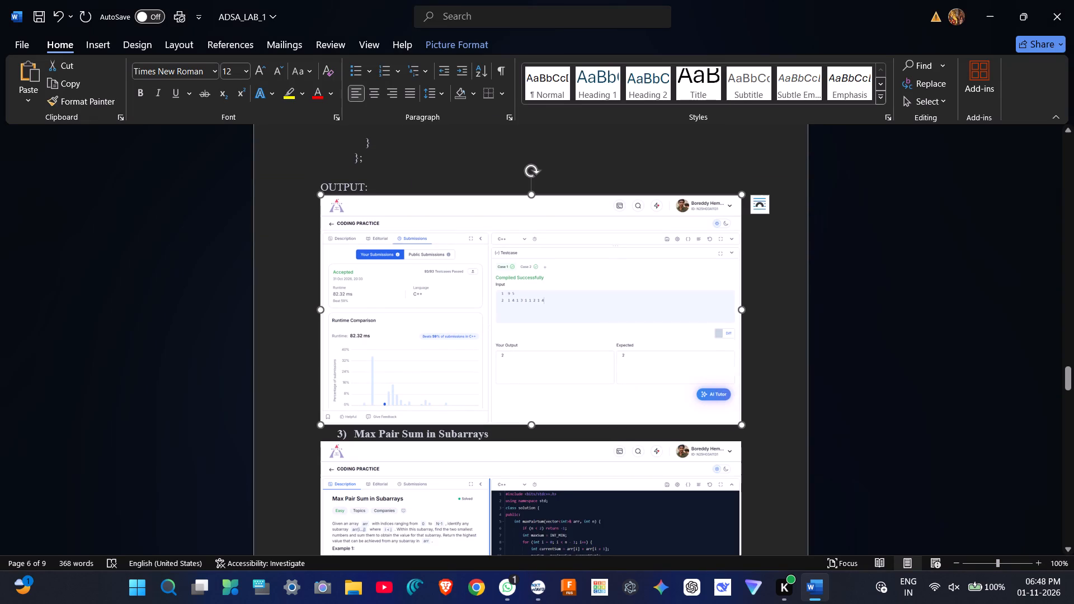
{"action": "key", "text": "Delete"}
{"action": "key", "text": "ctrl+v"}
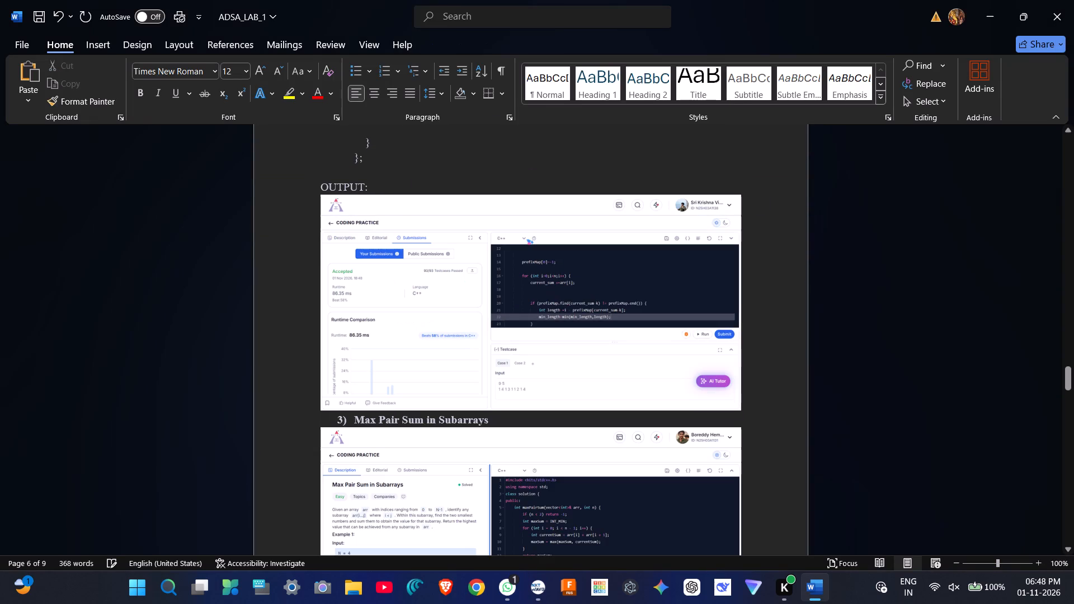
Review the report from the new output screenshot back up to the Most Frequent Element section.
{"action": "scroll", "coordinate": [458, 305], "scroll_direction": "up", "scroll_amount": 1}
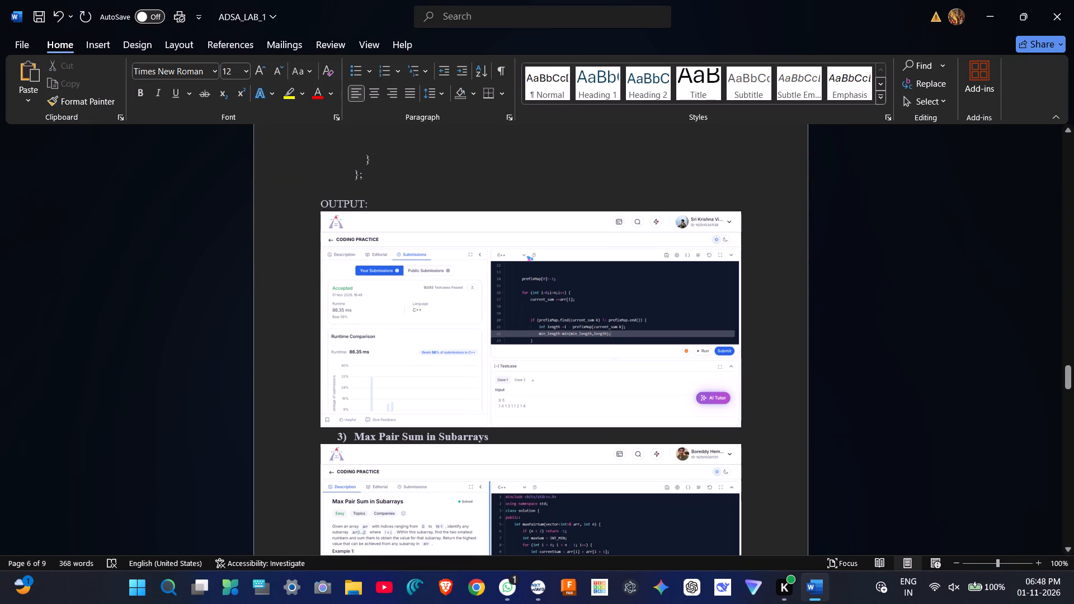
{"action": "scroll", "coordinate": [468, 369], "scroll_direction": "down", "scroll_amount": 1}
{"action": "scroll", "coordinate": [468, 369], "scroll_direction": "up", "scroll_amount": 7}
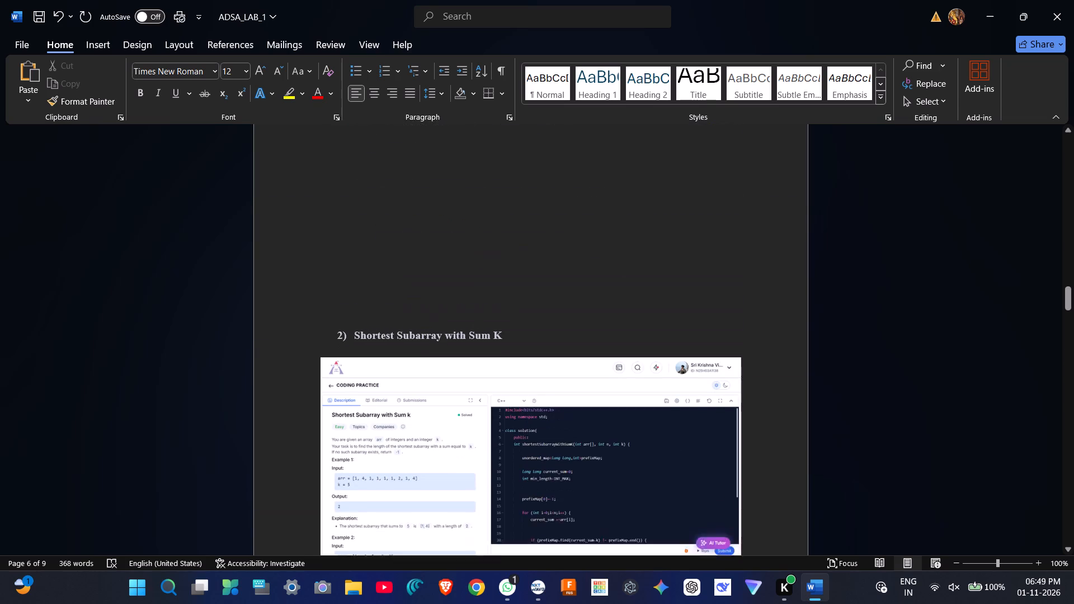
{"action": "scroll", "coordinate": [468, 369], "scroll_direction": "up", "scroll_amount": 3}
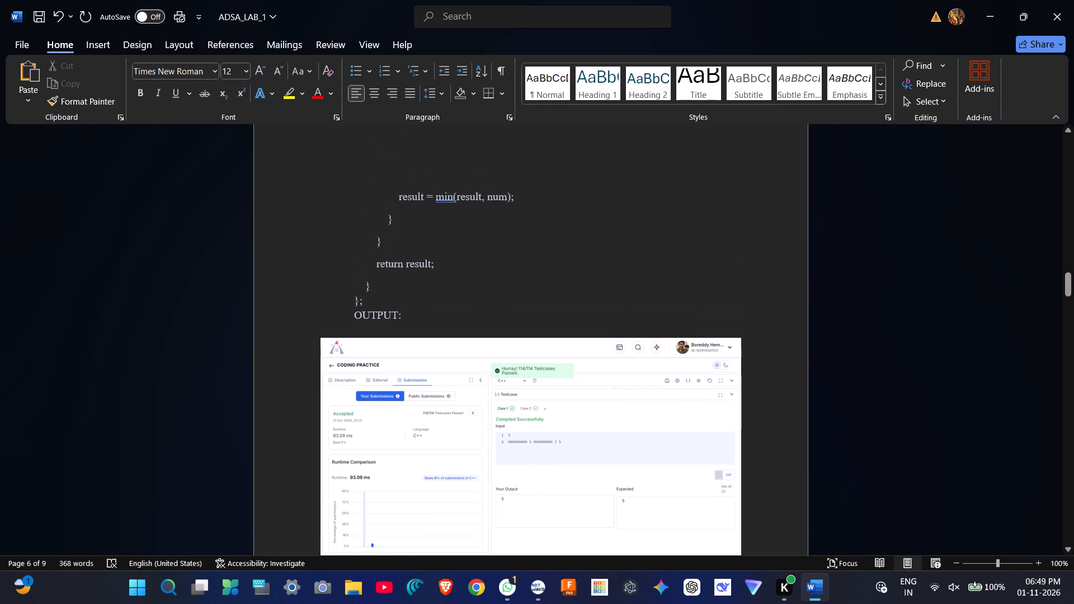
{"action": "scroll", "coordinate": [468, 369], "scroll_direction": "up", "scroll_amount": 4}
{"action": "scroll", "coordinate": [468, 369], "scroll_direction": "right", "scroll_amount": 1}
{"action": "scroll", "coordinate": [468, 369], "scroll_direction": "up", "scroll_amount": 1}
{"action": "scroll", "coordinate": [468, 369], "scroll_direction": "right", "scroll_amount": 1}
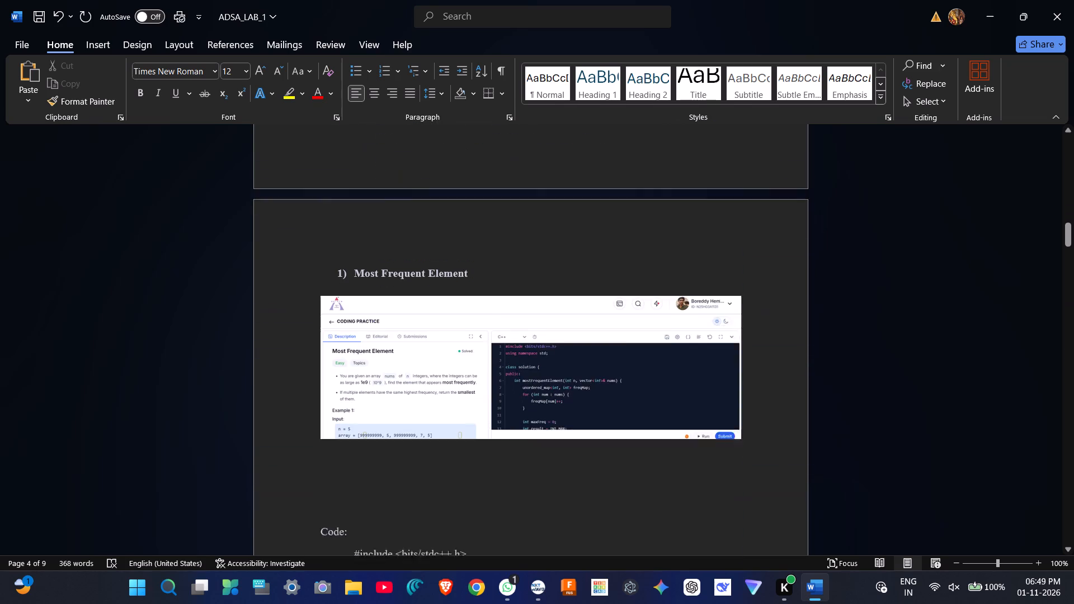
Return to the Coding Practice question list on NxtWave and look through it for the Most Frequent Element problem.
{"action": "scroll", "coordinate": [468, 369], "scroll_direction": "right", "scroll_amount": 1}
{"action": "scroll", "coordinate": [225, 309], "scroll_direction": "right", "scroll_amount": 6}
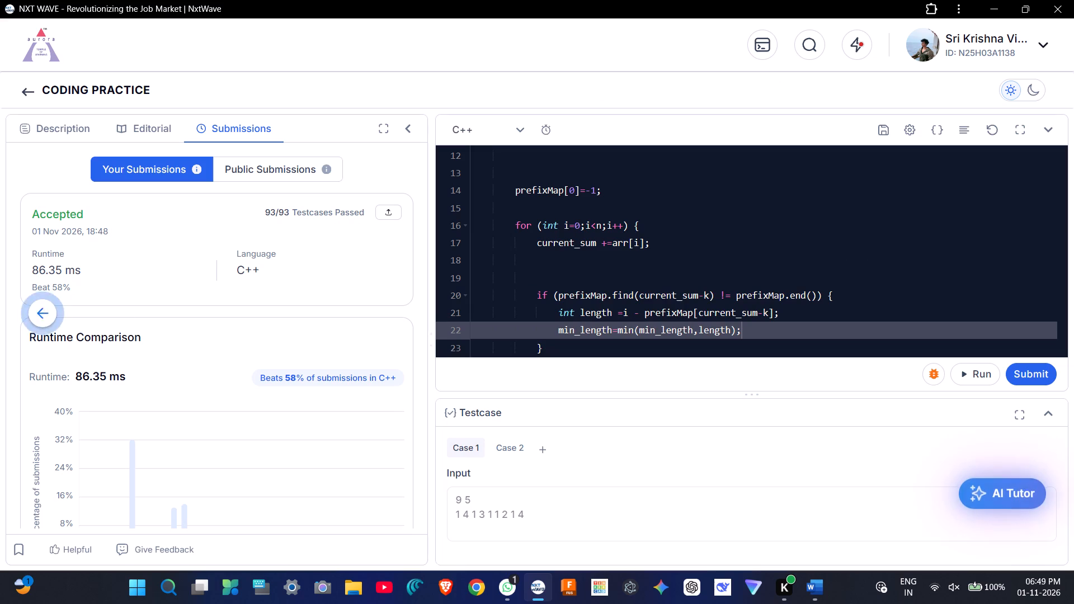
{"action": "scroll", "coordinate": [225, 309], "scroll_direction": "right", "scroll_amount": 3}
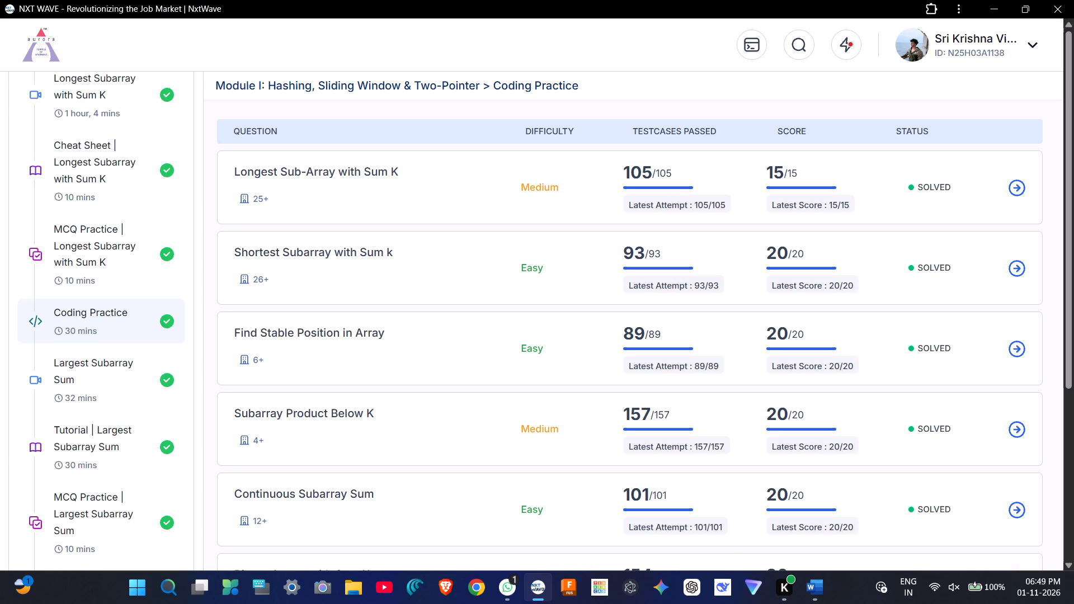
{"action": "scroll", "coordinate": [297, 325], "scroll_direction": "down", "scroll_amount": 1}
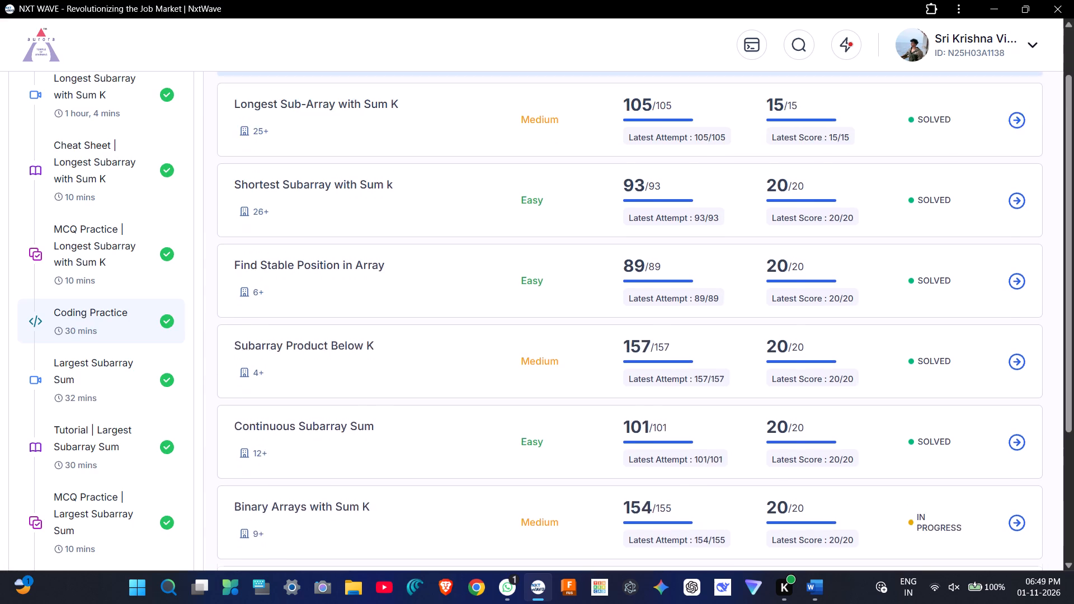
{"action": "scroll", "coordinate": [297, 325], "scroll_direction": "down", "scroll_amount": 5}
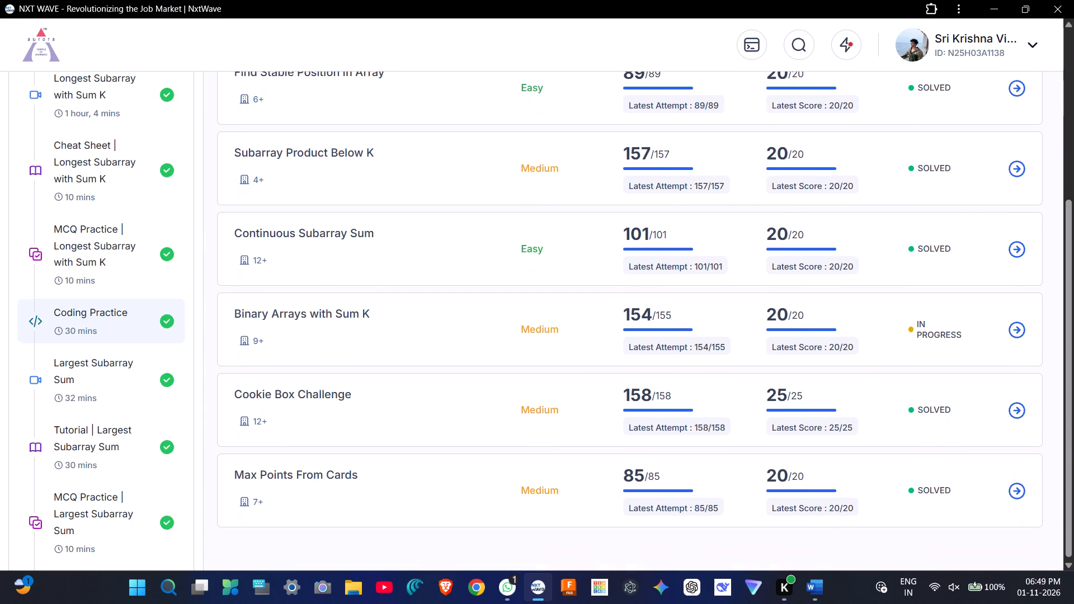
{"action": "scroll", "coordinate": [297, 325], "scroll_direction": "down", "scroll_amount": 1}
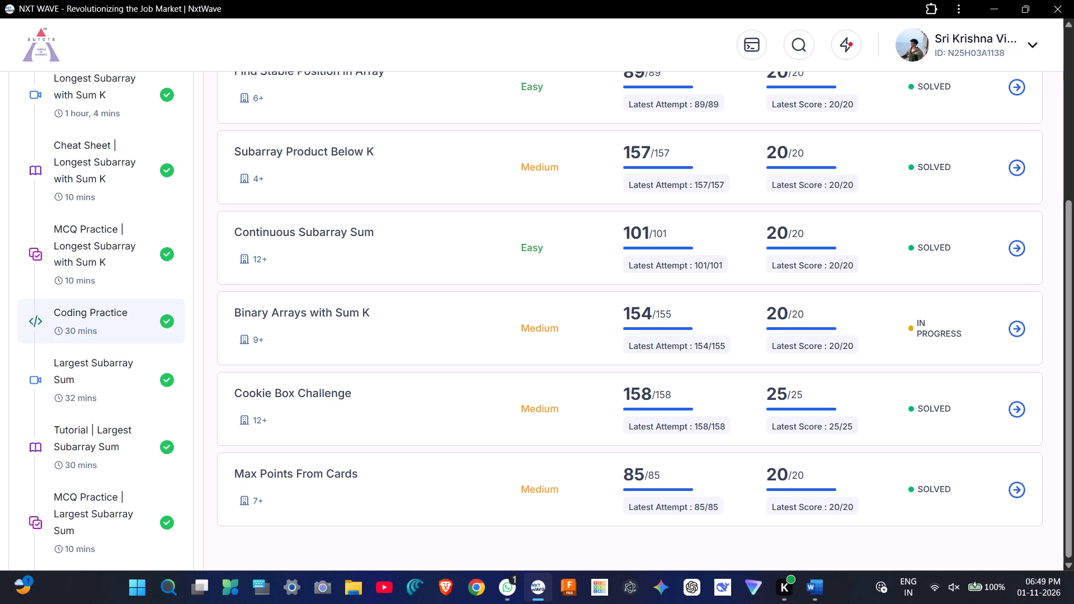
{"action": "scroll", "coordinate": [332, 405], "scroll_direction": "up", "scroll_amount": 2}
{"action": "scroll", "coordinate": [362, 522], "scroll_direction": "down", "scroll_amount": 2}
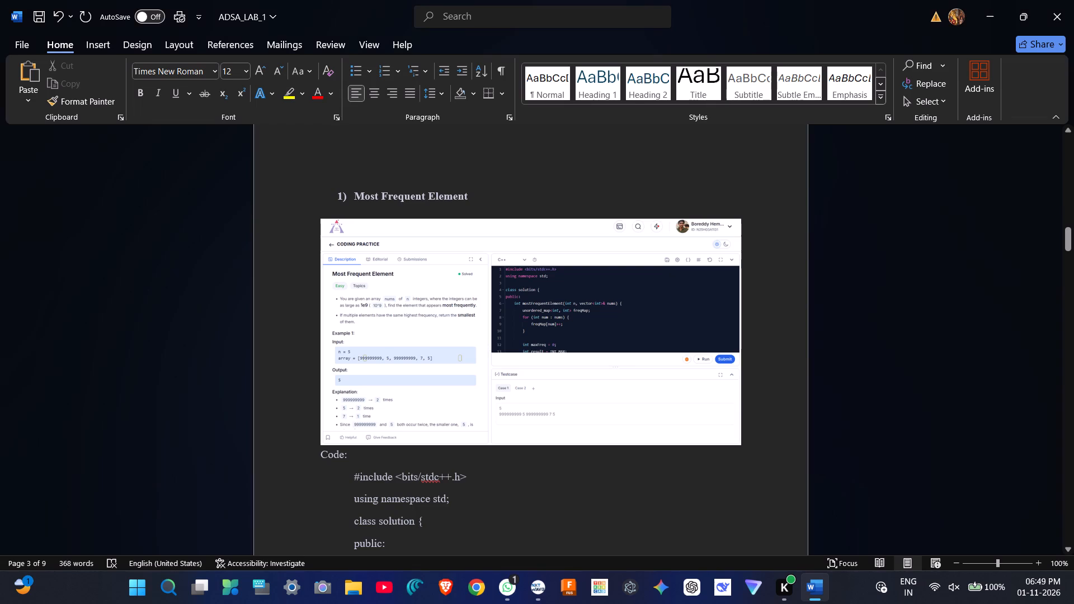
Switch to NxtWave and open the Maximum Subarray Product problem from the Coding Practice set after Largest Subarray Sum.
{"action": "scroll", "coordinate": [520, 397], "scroll_direction": "down", "scroll_amount": 7}
{"action": "scroll", "coordinate": [520, 397], "scroll_direction": "up", "scroll_amount": 3}
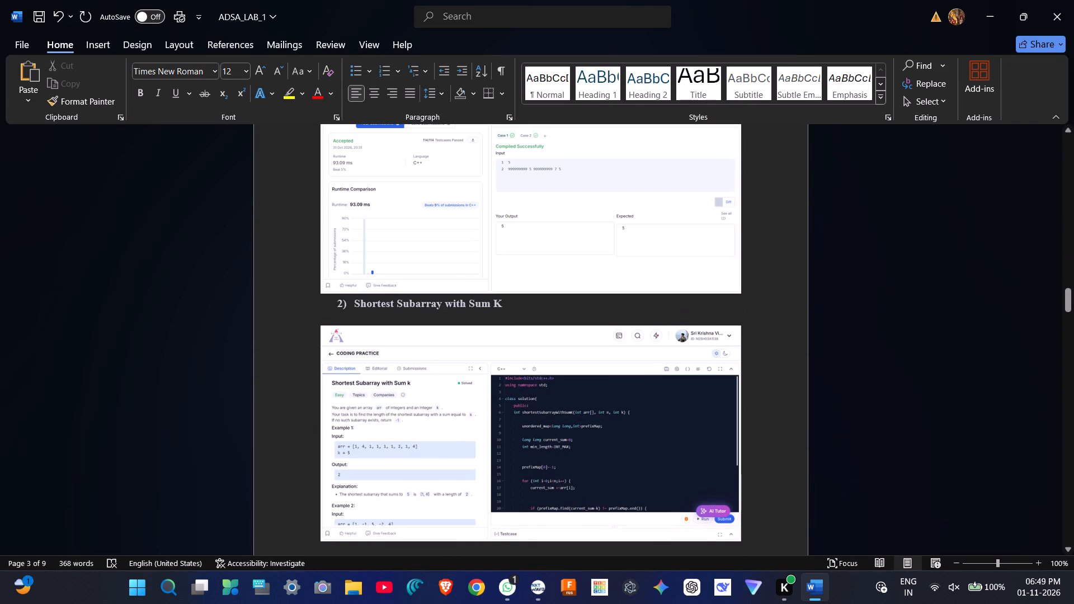
{"action": "scroll", "coordinate": [520, 397], "scroll_direction": "down", "scroll_amount": 10}
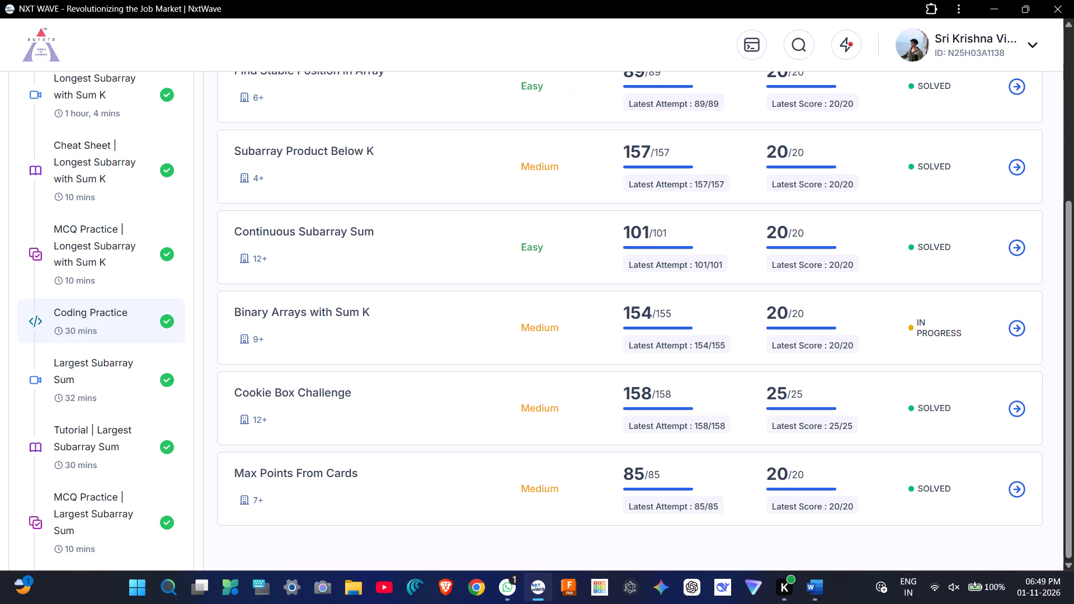
{"action": "scroll", "coordinate": [375, 325], "scroll_direction": "down", "scroll_amount": 1}
{"action": "scroll", "coordinate": [308, 180], "scroll_direction": "up", "scroll_amount": 5}
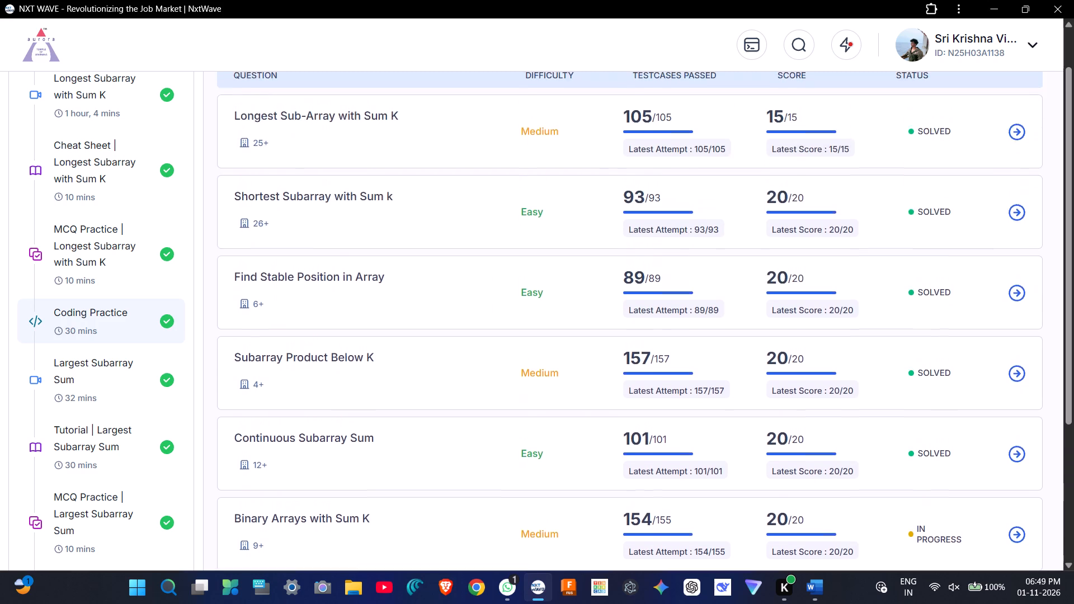
{"action": "scroll", "coordinate": [308, 180], "scroll_direction": "up", "scroll_amount": 3}
{"action": "scroll", "coordinate": [107, 357], "scroll_direction": "down", "scroll_amount": 3}
{"action": "left_click", "coordinate": [91, 394]}
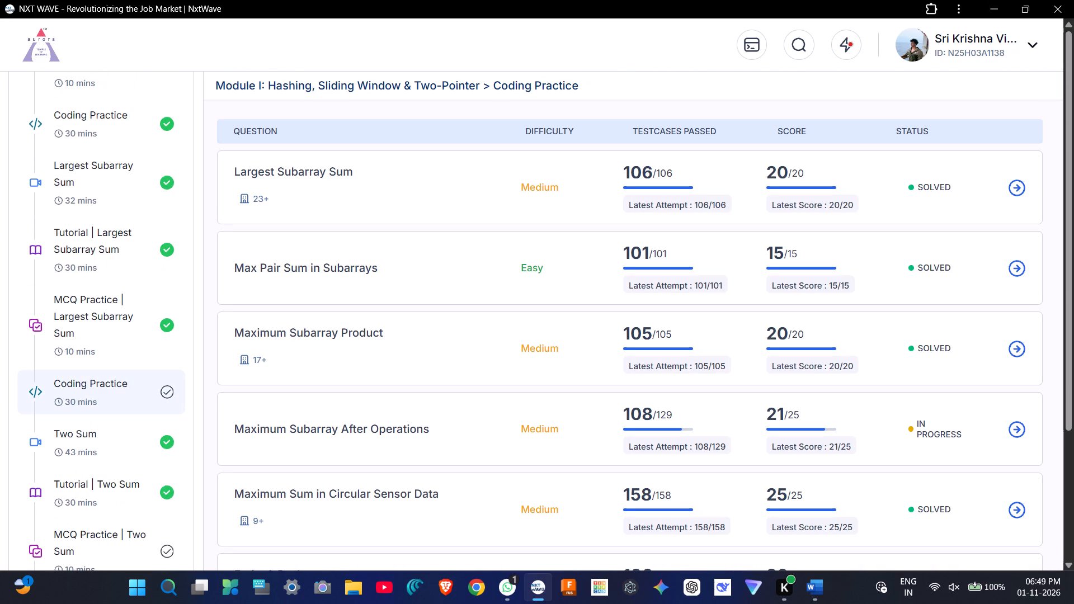
{"action": "left_click", "coordinate": [360, 360]}
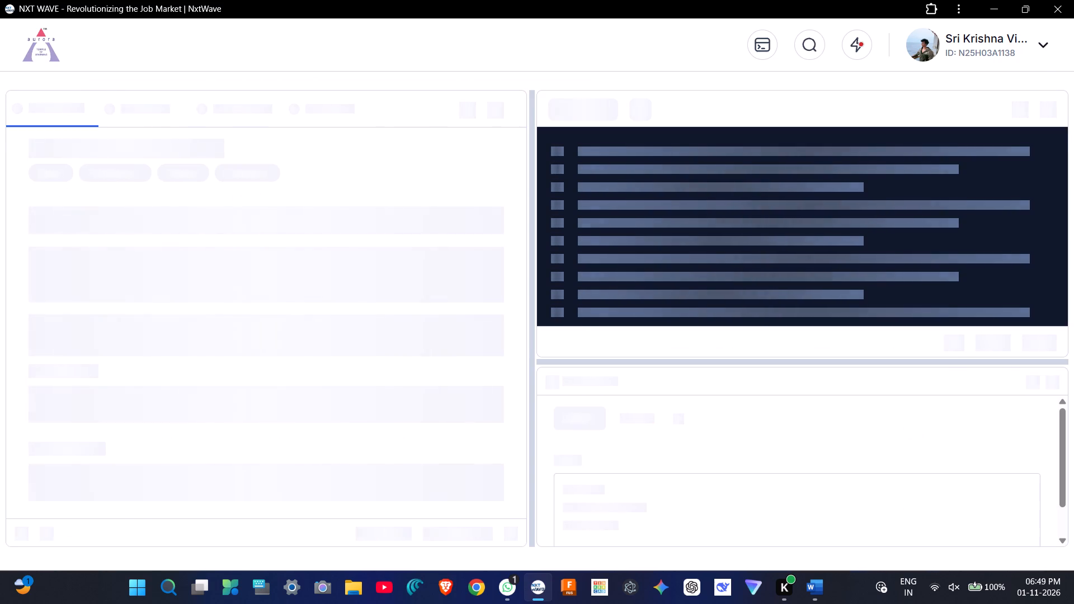
Enlarge the code editor, capture the Maximum Subarray Product page, and replace the Max Pair Sum in Subarrays problem screenshot in Word with it.
{"action": "left_click_drag", "start_coordinate": [751, 393], "coordinate": [753, 465]}
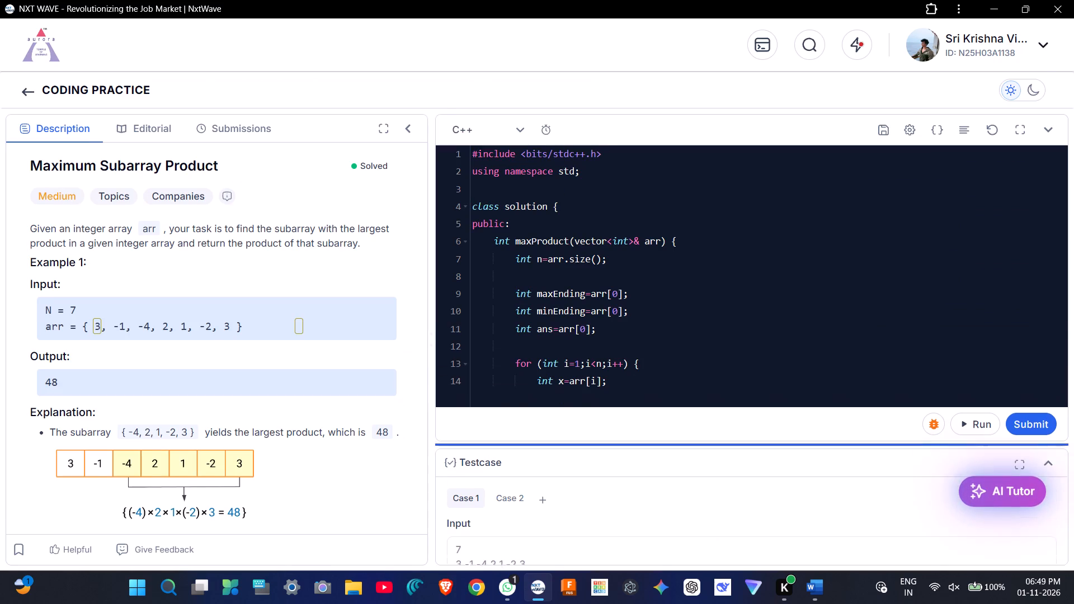
{"action": "left_click_drag", "start_coordinate": [753, 465], "coordinate": [755, 497]}
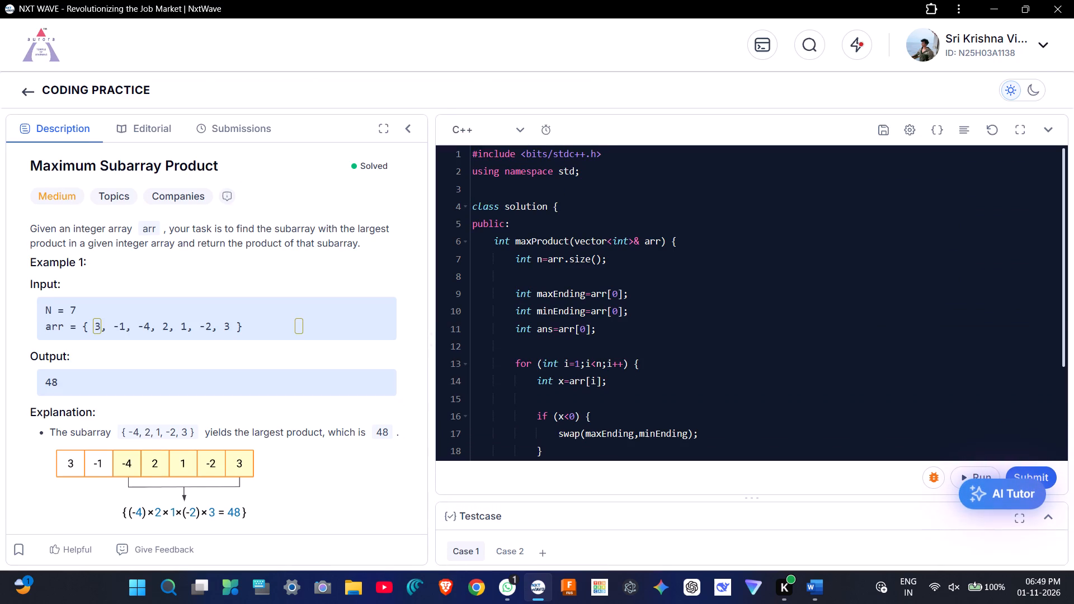
{"action": "key", "text": "Print"}
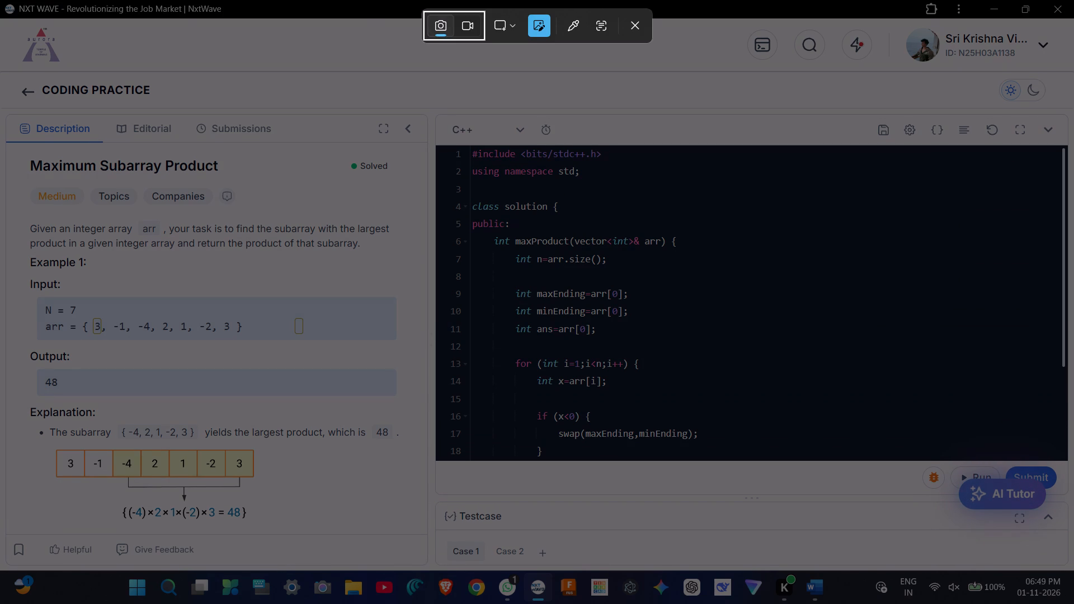
{"action": "left_click_drag", "start_coordinate": [0, 19], "coordinate": [1073, 555]}
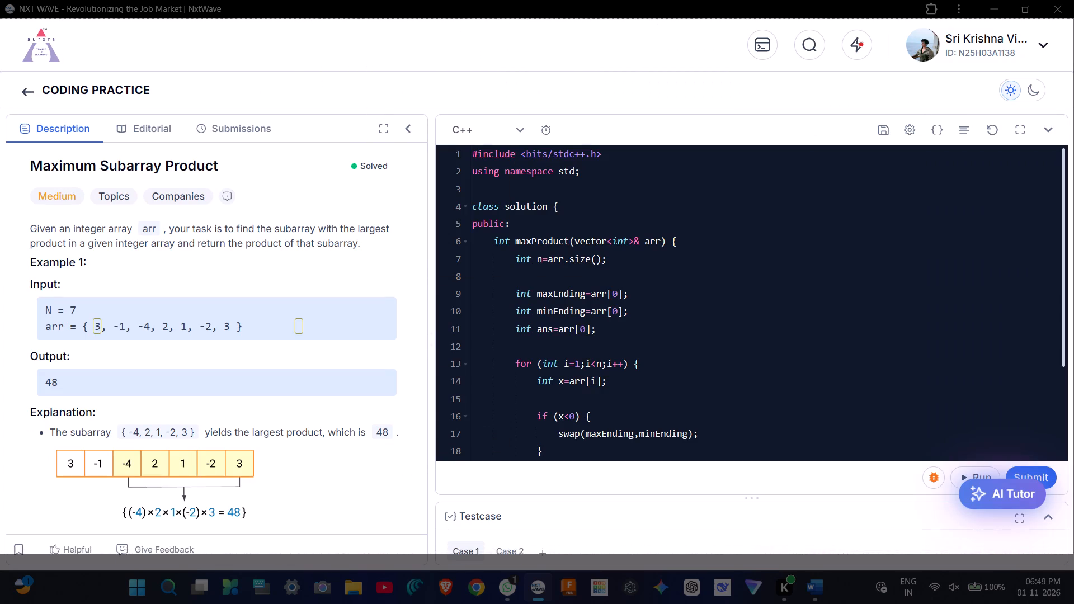
{"action": "left_click_drag", "start_coordinate": [1073, 555], "coordinate": [1073, 569]}
{"action": "key", "text": "ctrl+c"}
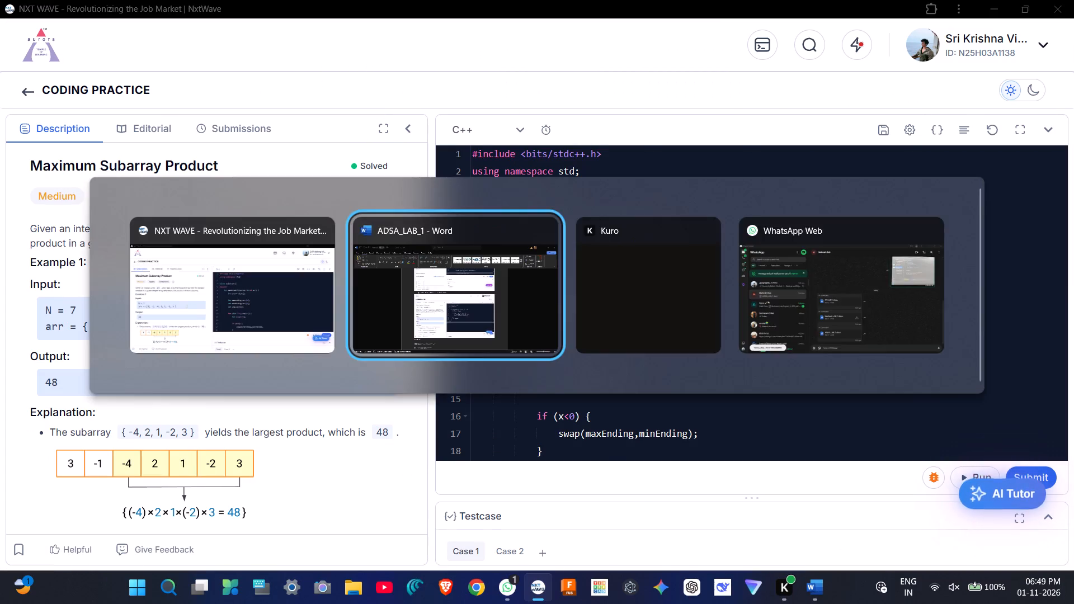
{"action": "left_click", "coordinate": [557, 419]}
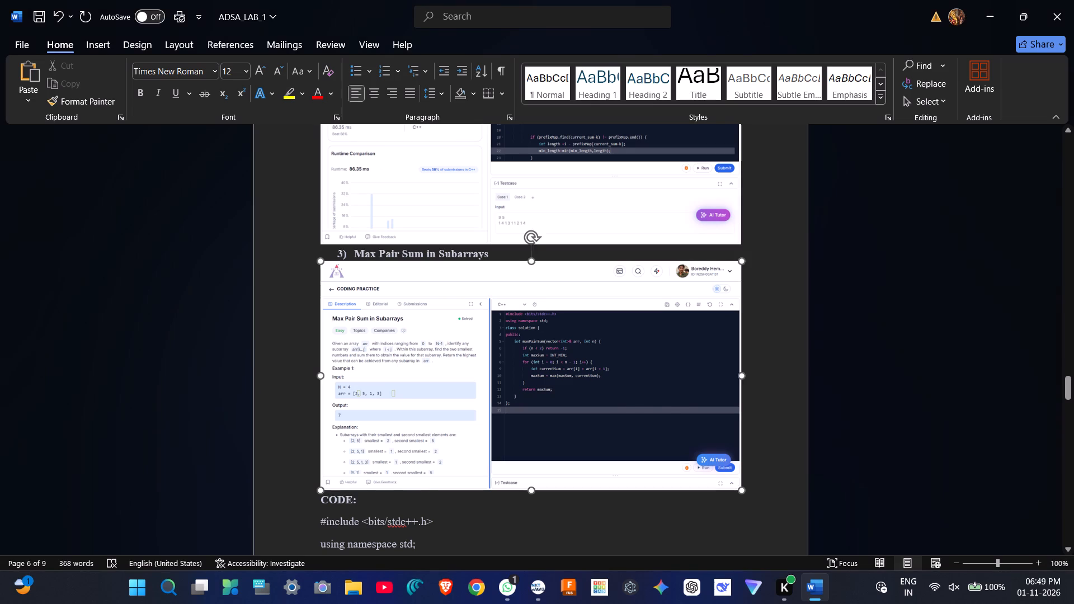
{"action": "key", "text": "Delete"}
{"action": "key", "text": "ctrl+v"}
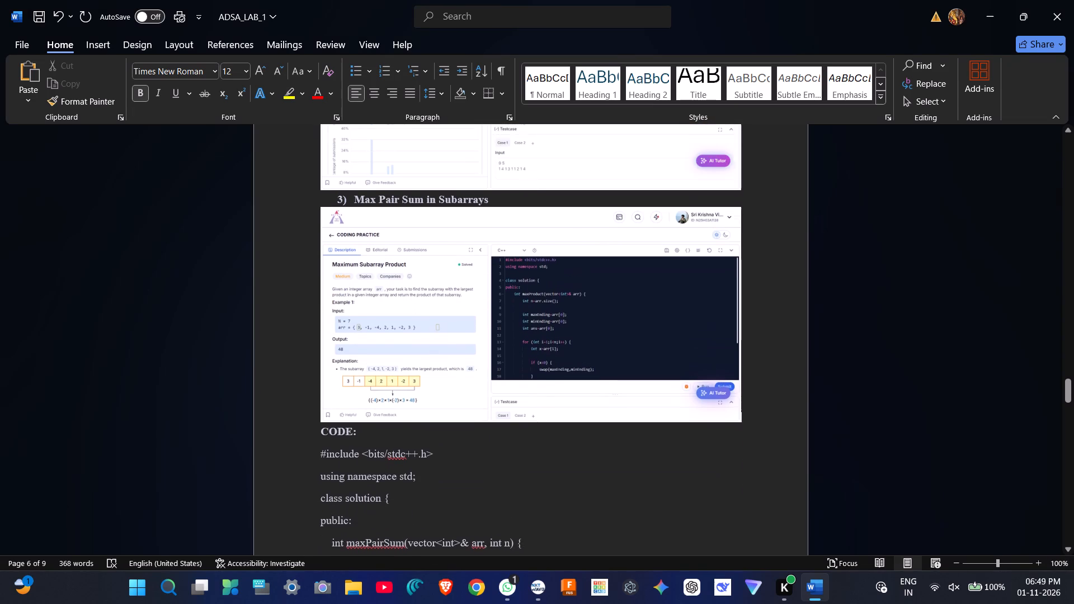
Change the section 3 heading in the report to "Maximum Subarray Product:".
{"action": "left_click_drag", "start_coordinate": [224, 168], "coordinate": [51, 164]}
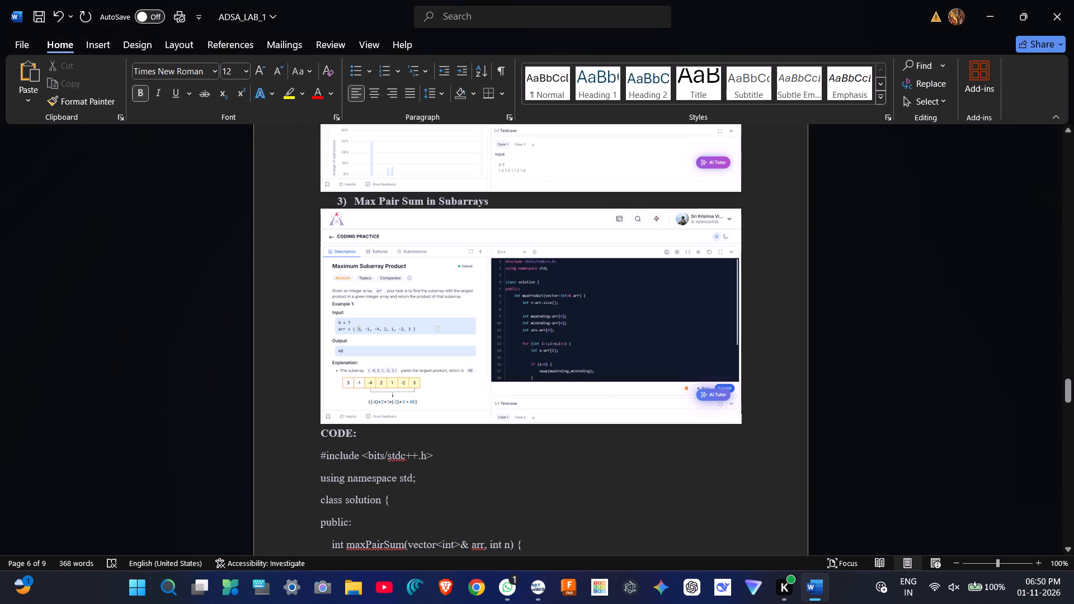
{"action": "left_click", "coordinate": [500, 203]}
{"action": "key", "text": "BackSpace"}
{"action": "key", "text": "BackSpace"}
{"action": "key", "text": "BackSpace"}
{"action": "key", "text": "BackSpace"}
{"action": "key", "text": "BackSpace"}
{"action": "key", "text": "BackSpace"}
{"action": "key", "text": "BackSpace"}
{"action": "key", "text": "BackSpace"}
{"action": "key", "text": "BackSpace"}
{"action": "key", "text": "BackSpace"}
{"action": "key", "text": "BackSpace"}
{"action": "key", "text": "BackSpace"}
{"action": "key", "text": "BackSpace"}
{"action": "key", "text": "BackSpace"}
{"action": "key", "text": "BackSpace"}
{"action": "key", "text": "BackSpace"}
{"action": "key", "text": "BackSpace"}
{"action": "key", "text": "BackSpace"}
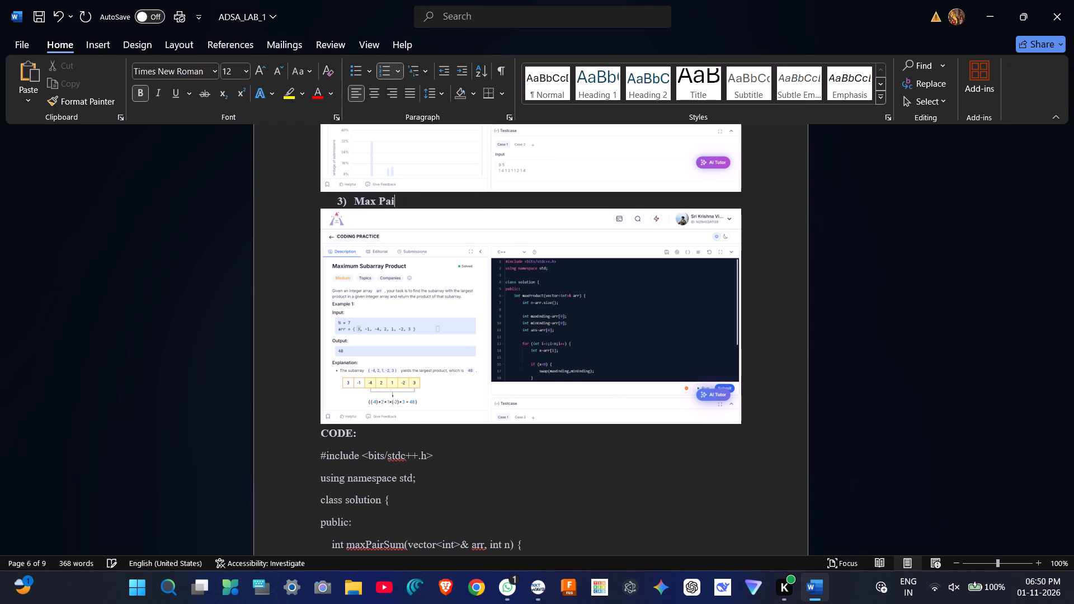
{"action": "key", "text": "BackSpace"}
{"action": "key", "text": "BackSpace"}
{"action": "key", "text": "BackSpace"}
{"action": "key", "text": "BackSpace"}
{"action": "type", "text": "imum s"}
{"action": "key", "text": "BackSpace"}
{"action": "type", "text": "Sub"}
{"action": "type", "text": "arrau"}
{"action": "key", "text": "BackSpace"}
{"action": "type", "text": "y Product"}
{"action": "key", "text": "shift+colon"}
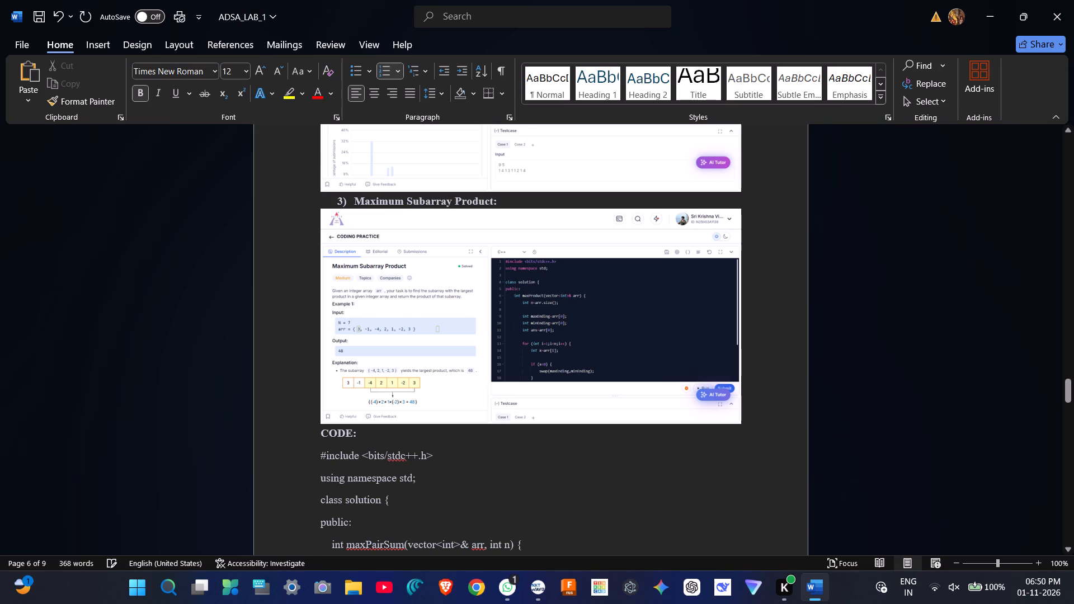
Delete the old maxPairSum solution class from section 3's code, keeping the include and namespace lines.
{"action": "scroll", "coordinate": [530, 277], "scroll_direction": "down", "scroll_amount": 1}
{"action": "left_click_drag", "start_coordinate": [321, 308], "coordinate": [418, 414]}
{"action": "scroll", "coordinate": [397, 386], "scroll_direction": "down", "scroll_amount": 1}
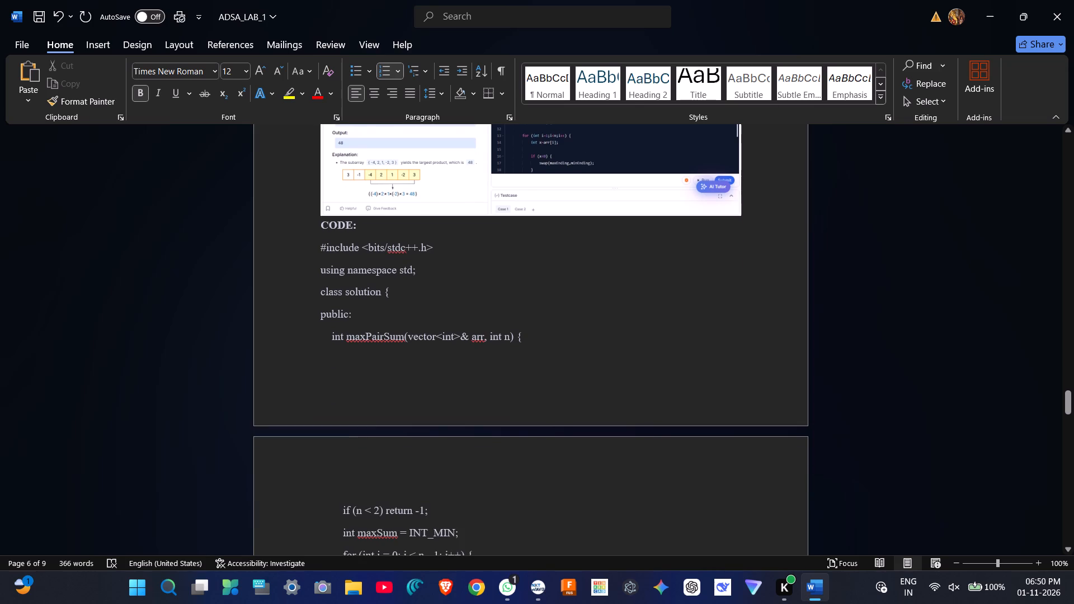
{"action": "left_click", "coordinate": [320, 293]}
{"action": "left_click_drag", "start_coordinate": [320, 293], "coordinate": [327, 296]}
{"action": "left_click_drag", "start_coordinate": [327, 296], "coordinate": [422, 418]}
{"action": "scroll", "coordinate": [422, 418], "scroll_direction": "down", "scroll_amount": 3}
{"action": "scroll", "coordinate": [422, 418], "scroll_direction": "up", "scroll_amount": 1}
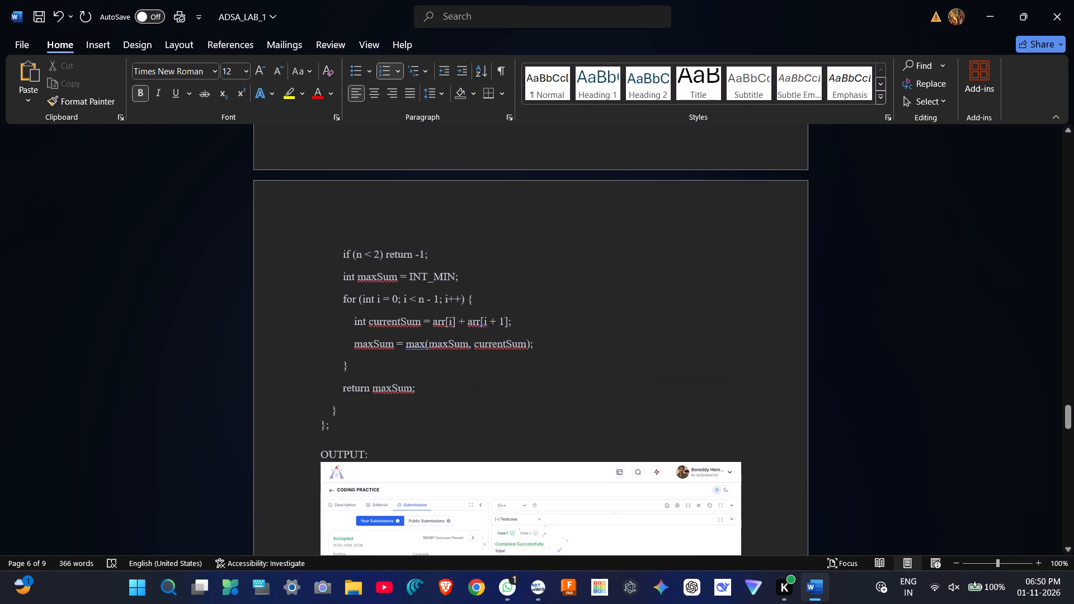
{"action": "left_click_drag", "start_coordinate": [344, 435], "coordinate": [312, 173]}
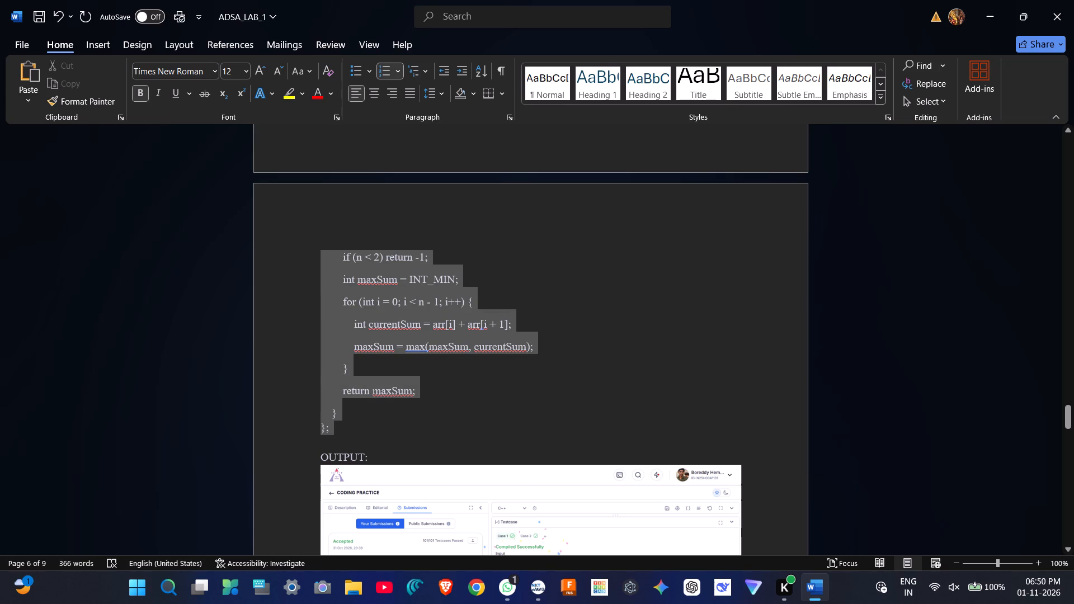
{"action": "left_click_drag", "start_coordinate": [312, 173], "coordinate": [321, 443]}
{"action": "key", "text": "BackSpace"}
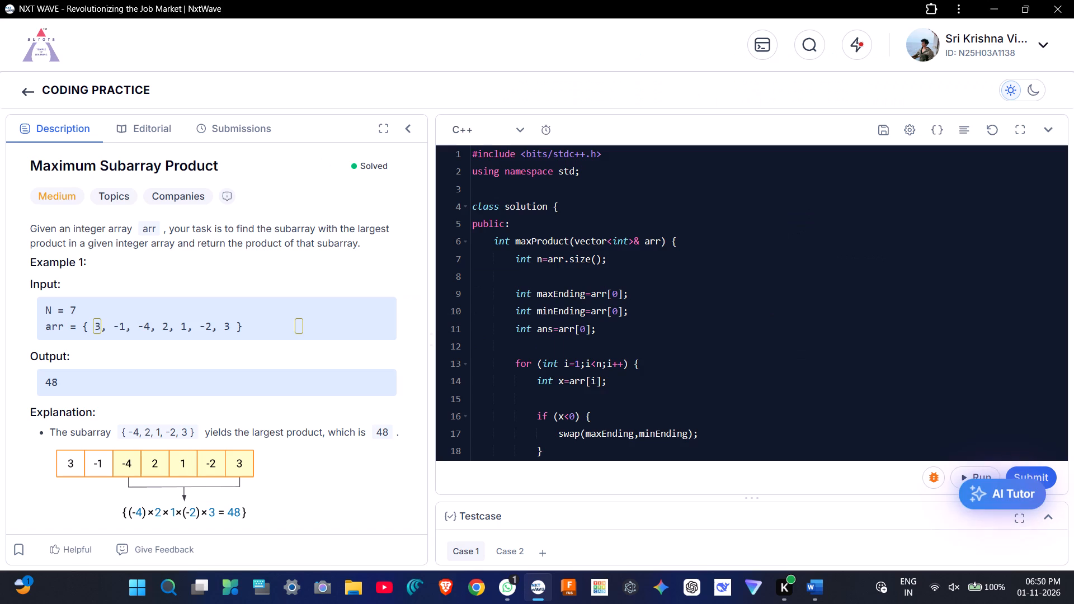
Copy the maxProduct solution class from the NxtWave editor and paste it below "using namespace std;" in section 3 of the Word report.
{"action": "left_click_drag", "start_coordinate": [475, 192], "coordinate": [529, 395]}
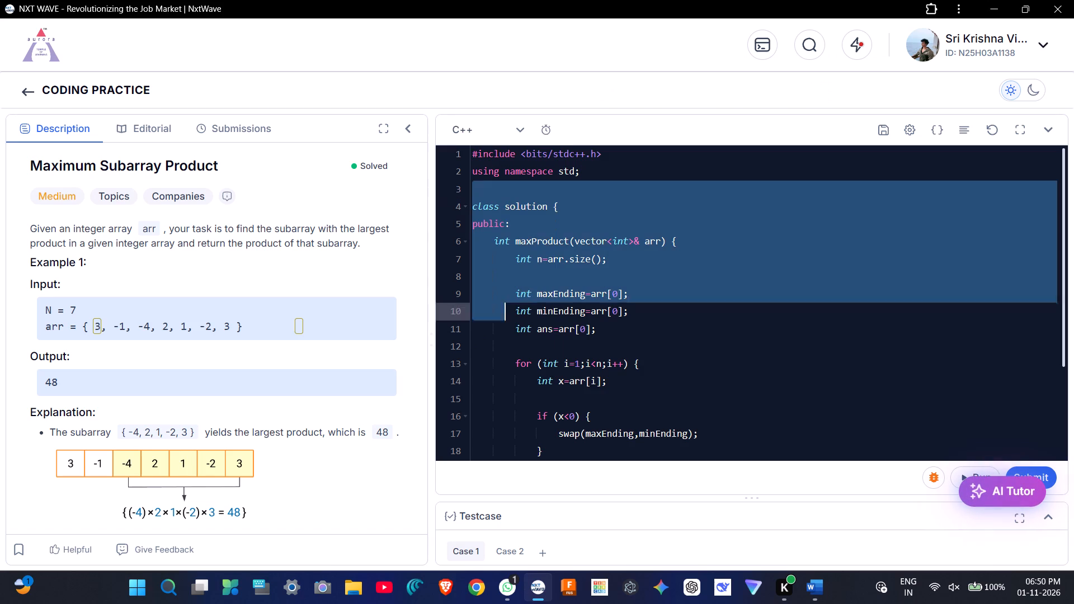
{"action": "left_click_drag", "start_coordinate": [529, 395], "coordinate": [560, 546]}
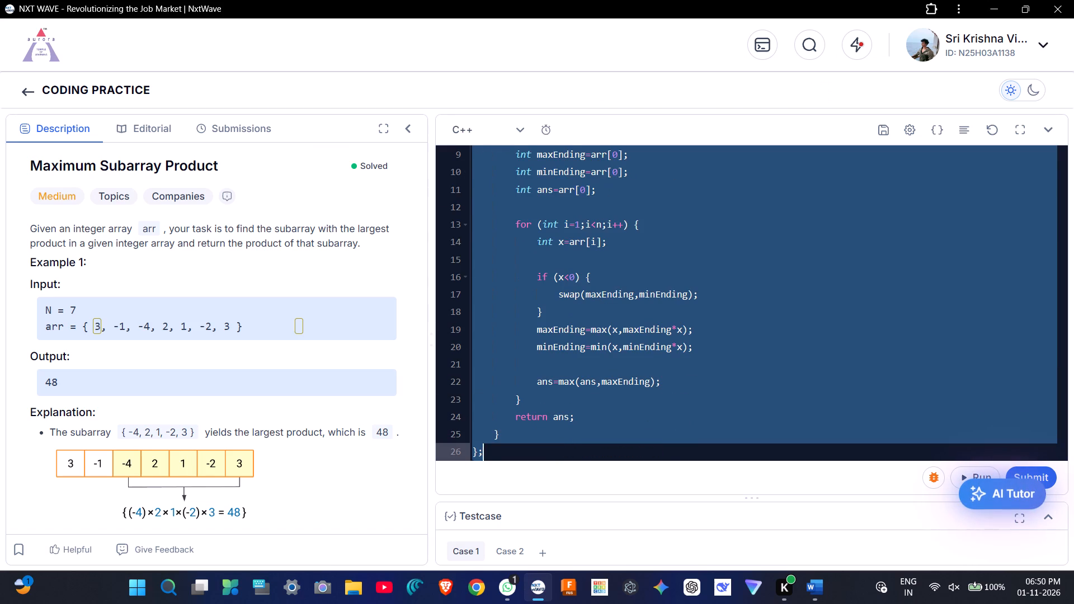
{"action": "key", "text": "ctrl+c"}
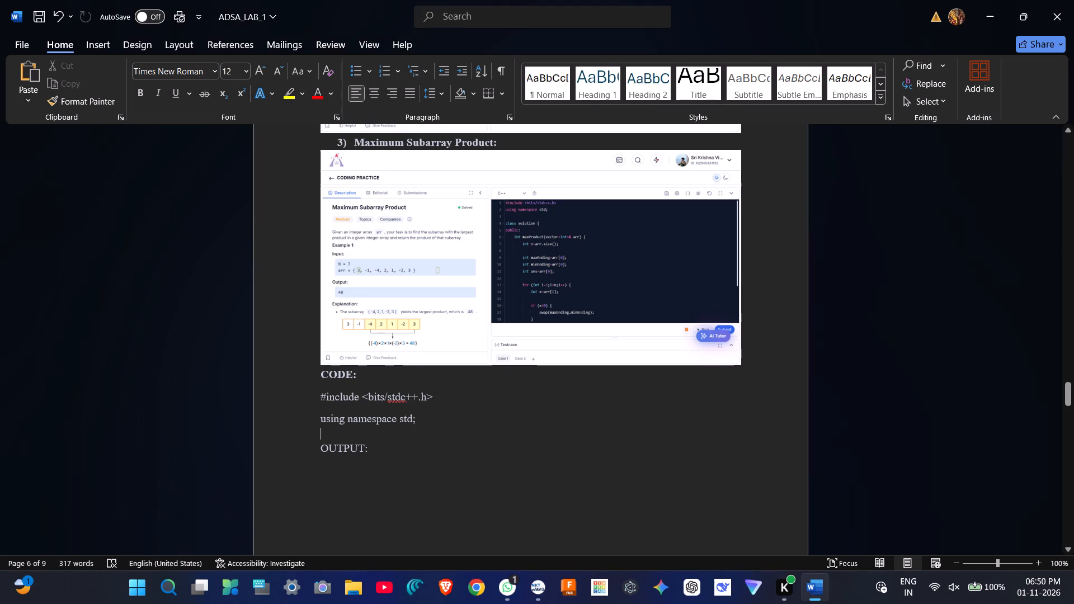
{"action": "key", "text": "BackSpace"}
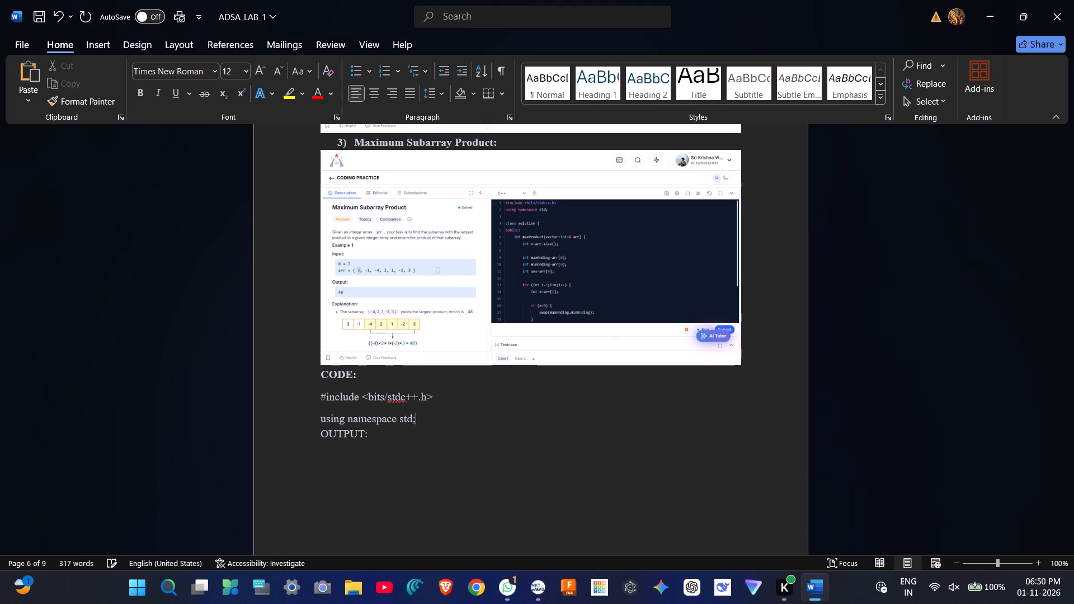
{"action": "key", "text": "ctrl+v"}
Check the pasted section 3 code and delete the old submission screenshot that belongs to its OUTPUT: label.
{"action": "scroll", "coordinate": [524, 403], "scroll_direction": "up", "scroll_amount": 4}
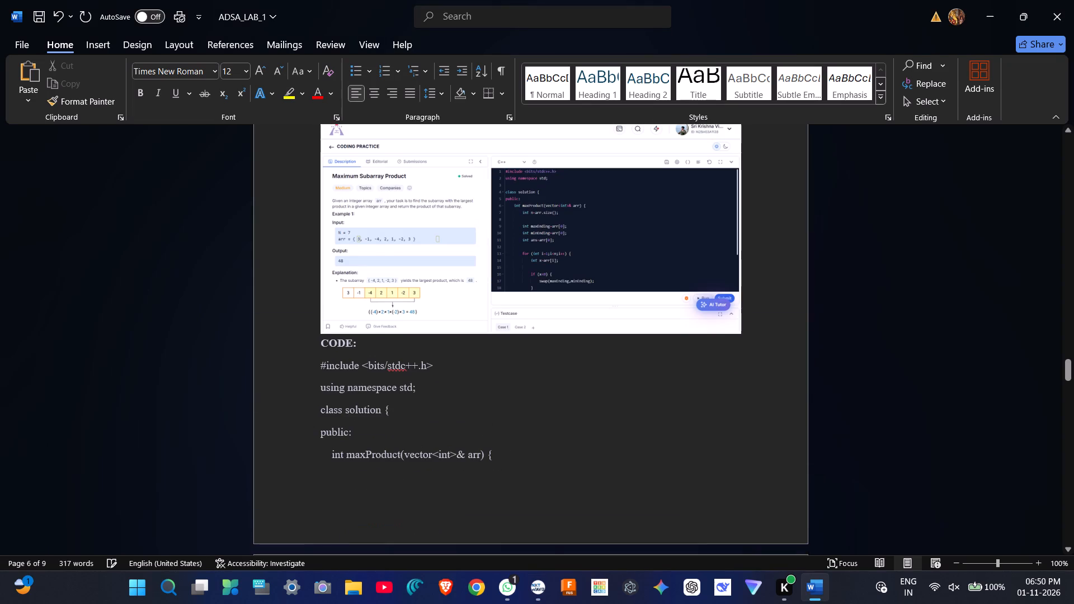
{"action": "scroll", "coordinate": [524, 403], "scroll_direction": "up", "scroll_amount": 1}
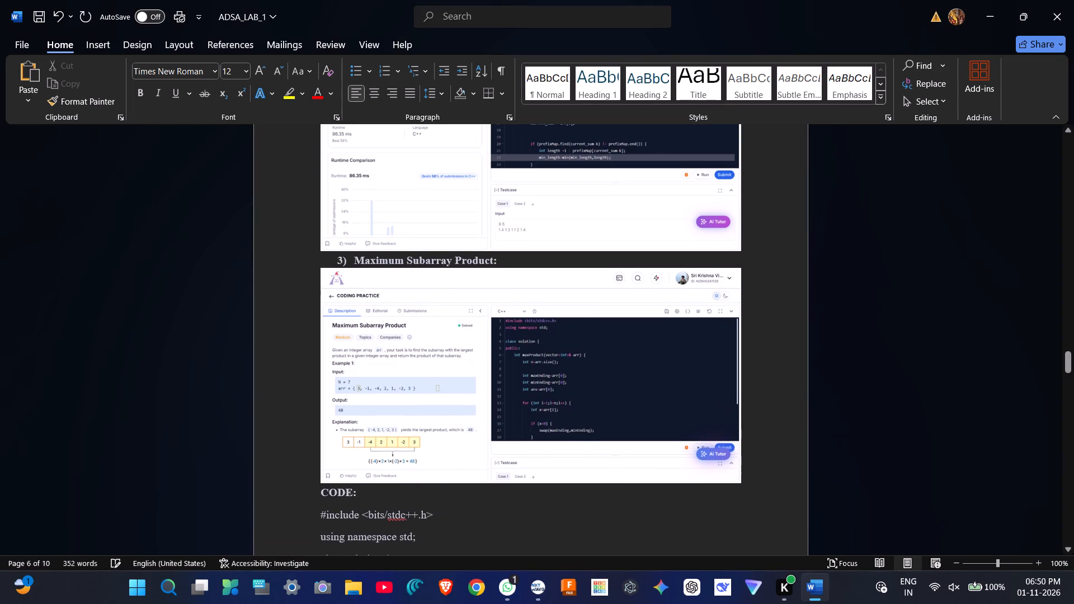
{"action": "scroll", "coordinate": [524, 403], "scroll_direction": "up", "scroll_amount": 1}
{"action": "scroll", "coordinate": [524, 403], "scroll_direction": "down", "scroll_amount": 4}
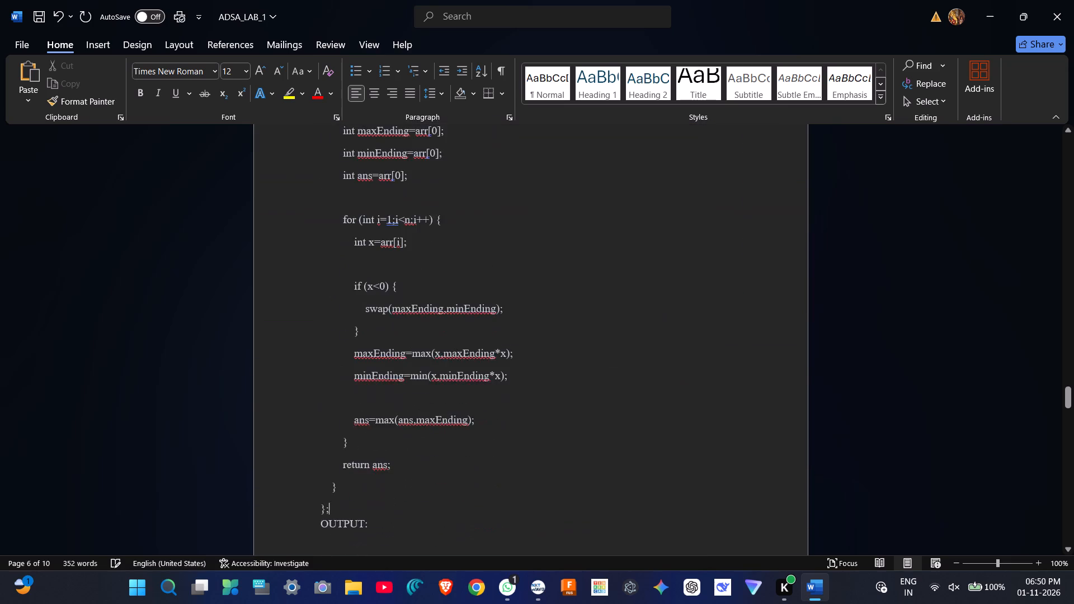
{"action": "scroll", "coordinate": [524, 403], "scroll_direction": "down", "scroll_amount": 1}
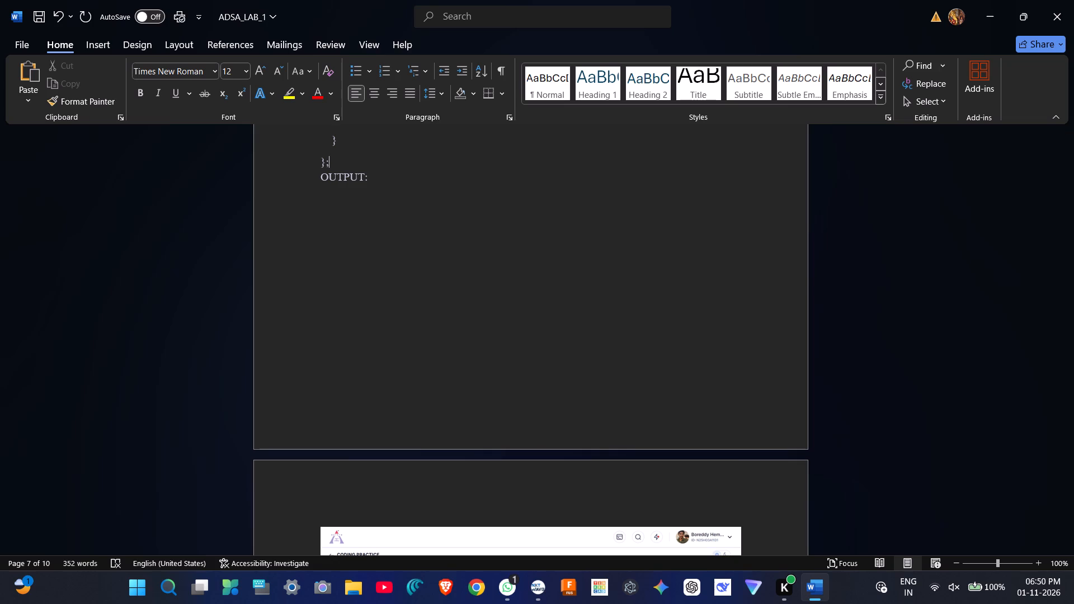
{"action": "left_click", "coordinate": [392, 400]}
{"action": "scroll", "coordinate": [454, 375], "scroll_direction": "down", "scroll_amount": 1}
{"action": "left_click", "coordinate": [500, 347]}
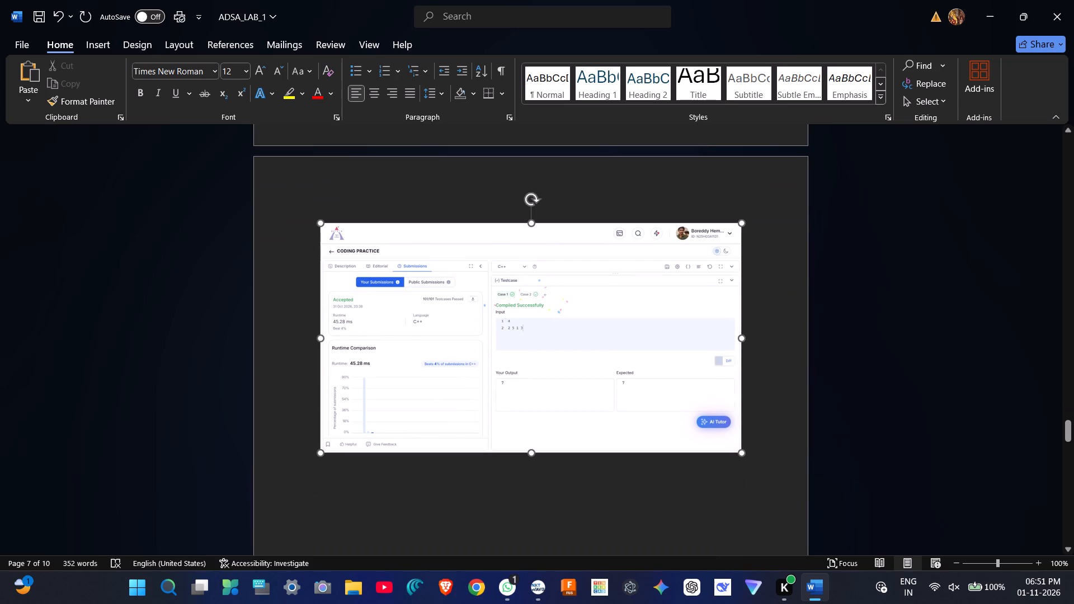
{"action": "key", "text": "Delete"}
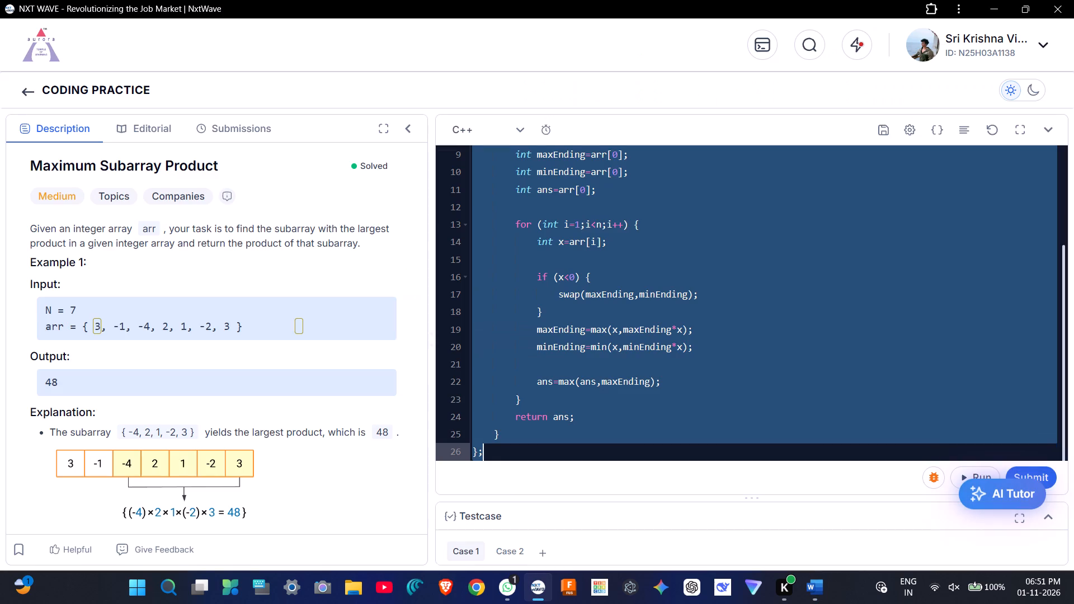
Switch to NxtWave, submit the Maximum Subarray Product solution, and clear the code selection in the editor.
{"action": "left_click", "coordinate": [1049, 476]}
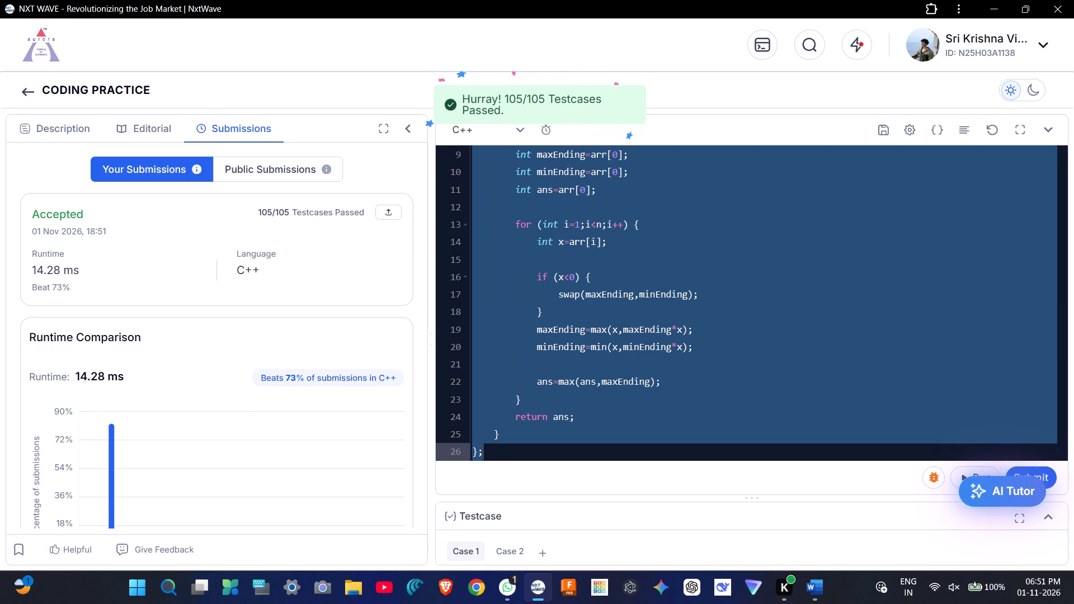
{"action": "left_click", "coordinate": [720, 377]}
{"action": "scroll", "coordinate": [556, 466], "scroll_direction": "down", "scroll_amount": 4}
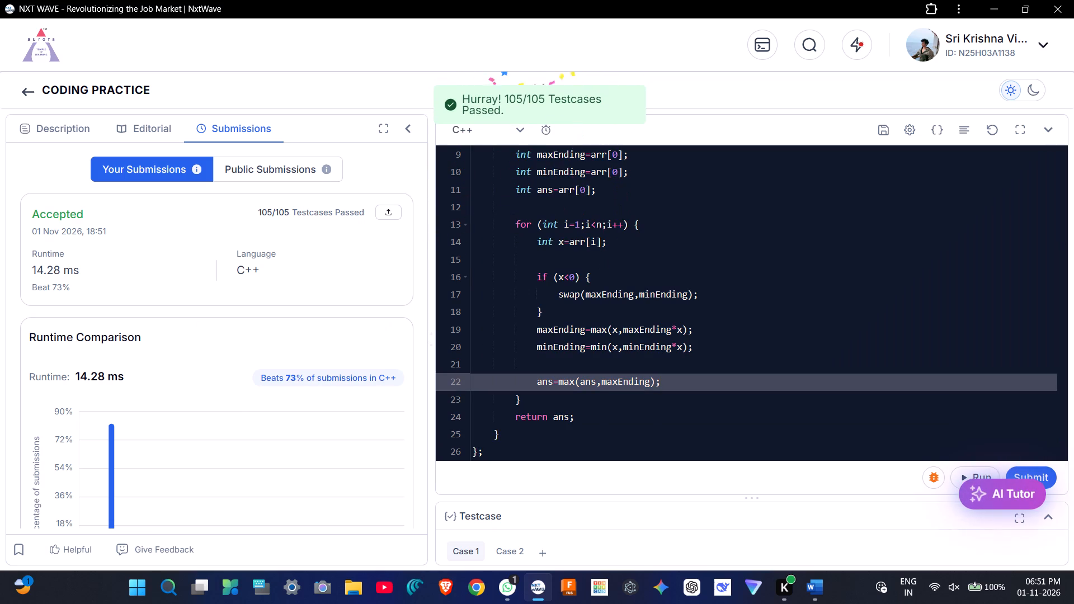
Expand the testcase pane, capture the accepted Maximum Subarray Product submission page, and paste it under section 3's OUTPUT: label in Word.
{"action": "scroll", "coordinate": [664, 518], "scroll_direction": "down", "scroll_amount": 2}
{"action": "left_click_drag", "start_coordinate": [746, 495], "coordinate": [760, 445]}
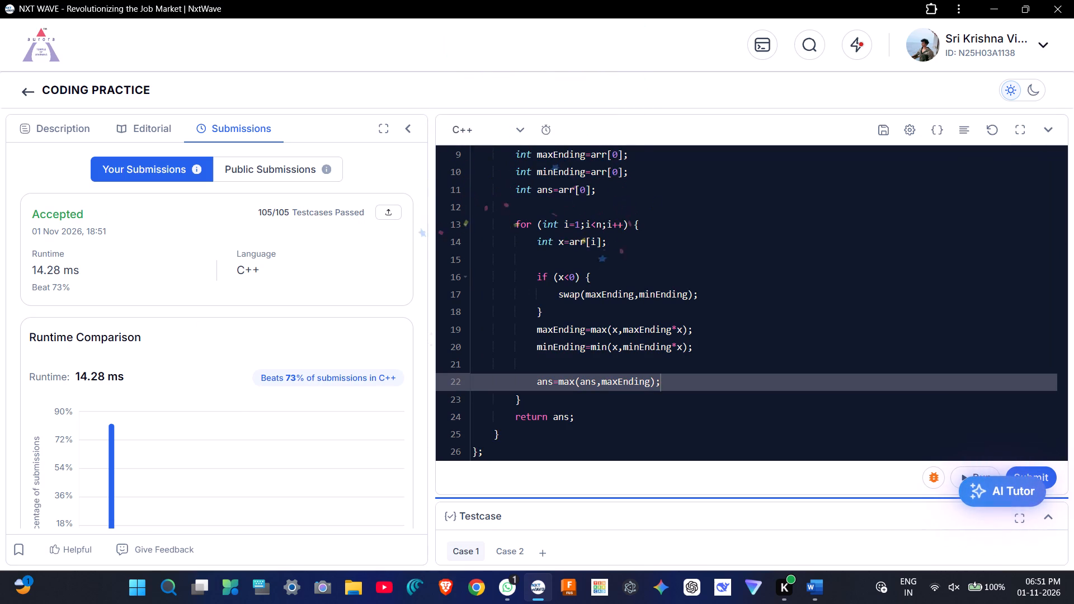
{"action": "left_click_drag", "start_coordinate": [760, 445], "coordinate": [766, 333]}
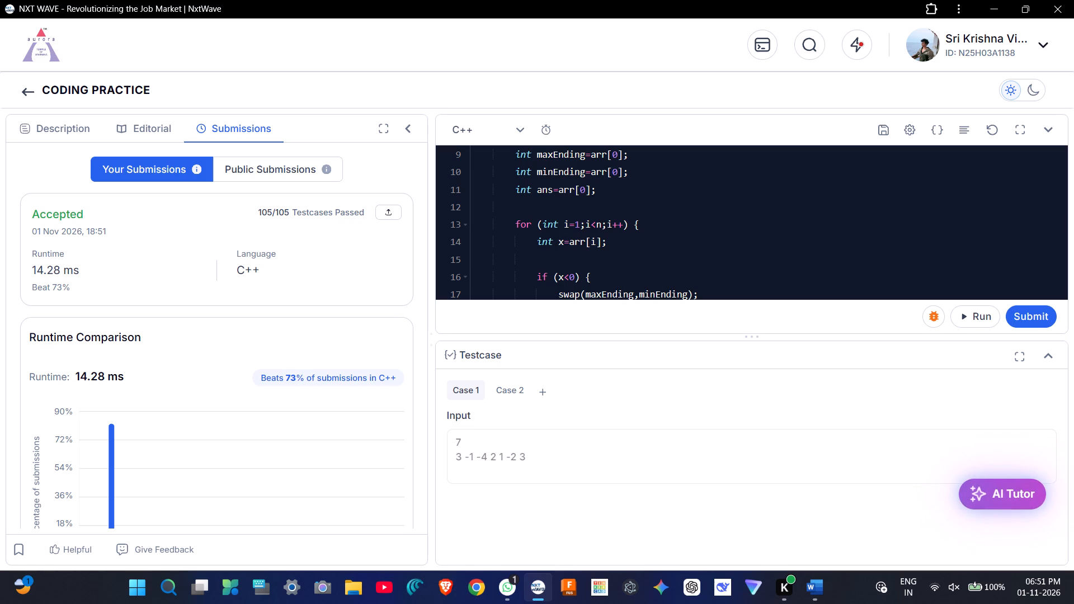
{"action": "key", "text": "Print"}
{"action": "left_click_drag", "start_coordinate": [0, 16], "coordinate": [54, 59]}
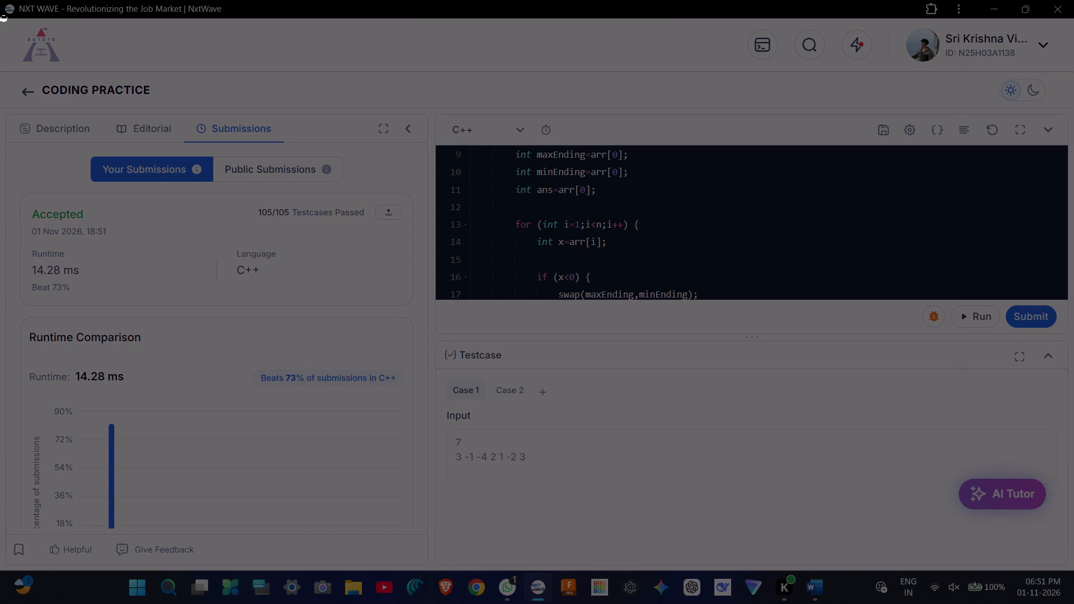
{"action": "left_click_drag", "start_coordinate": [54, 59], "coordinate": [1073, 569]}
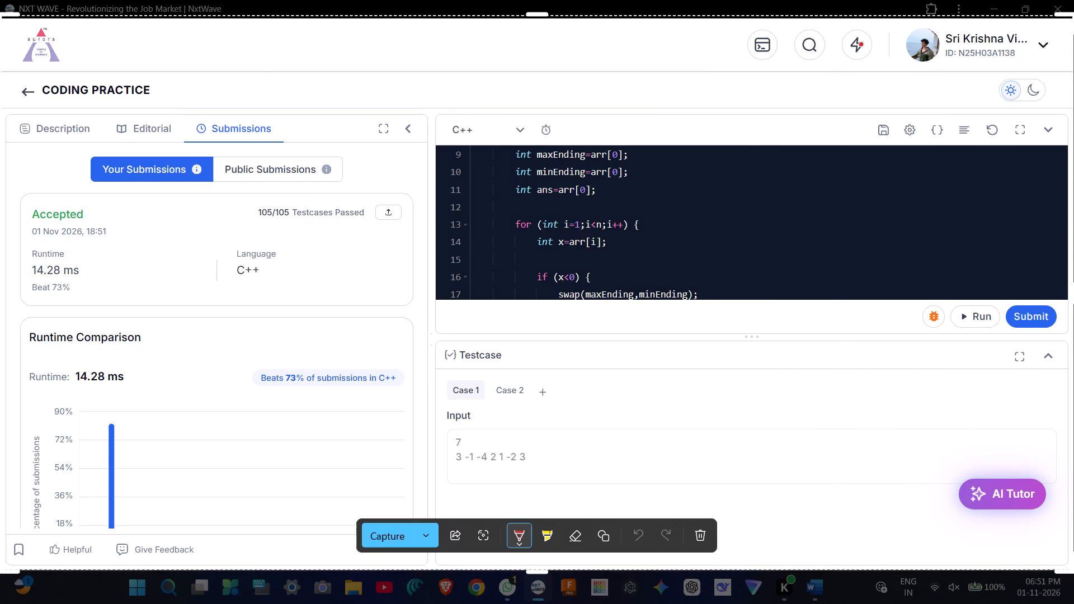
{"action": "key", "text": "ctrl+c"}
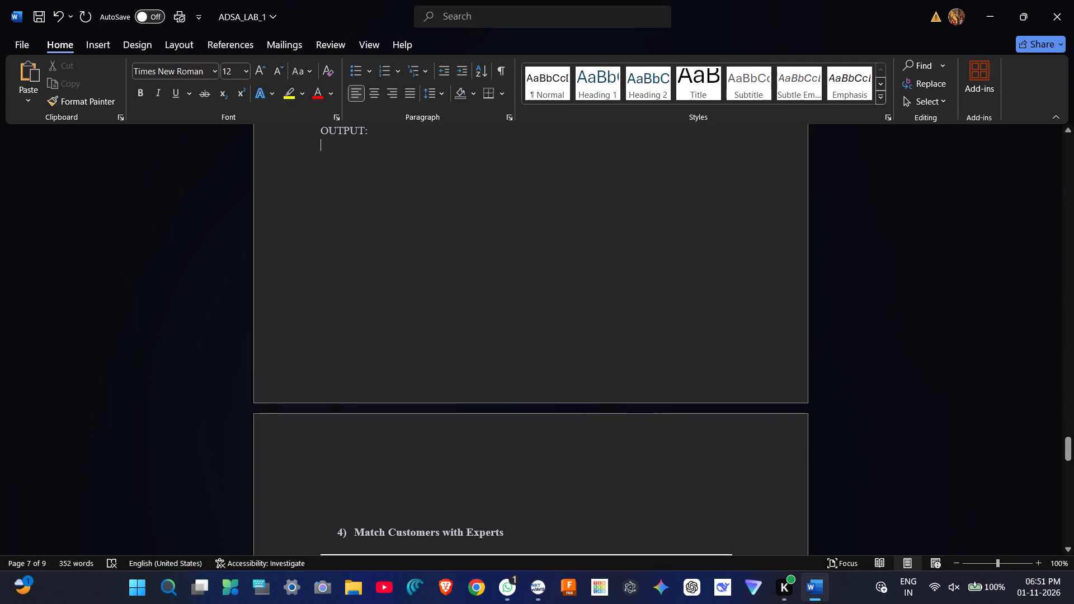
{"action": "key", "text": "ctrl+v"}
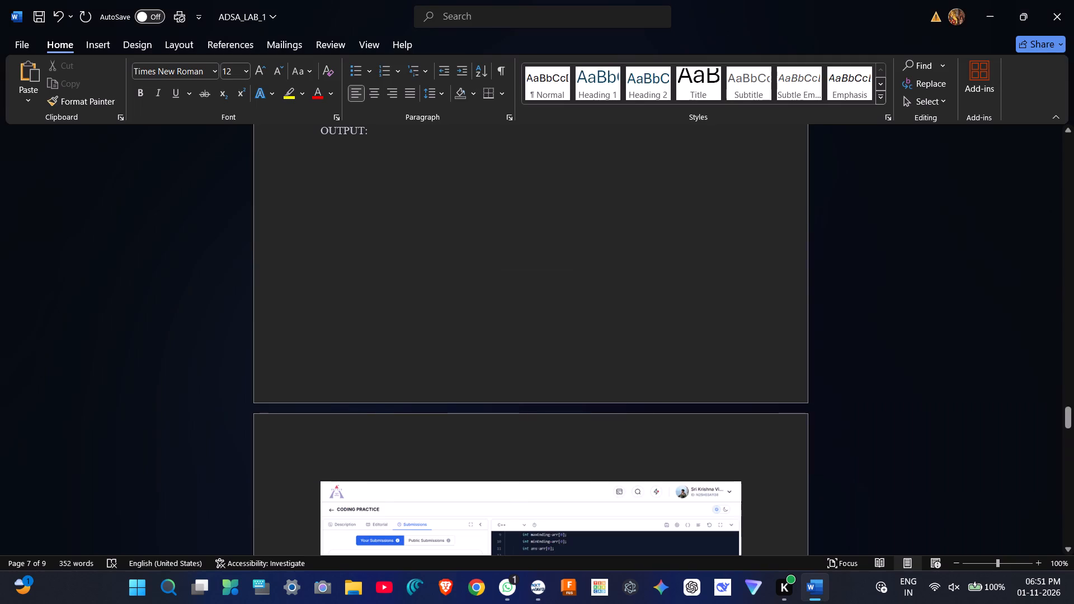
Check the pasted submission screenshot's placement relative to section 3's OUTPUT: label and the section 4 heading.
{"action": "scroll", "coordinate": [438, 295], "scroll_direction": "up", "scroll_amount": 2}
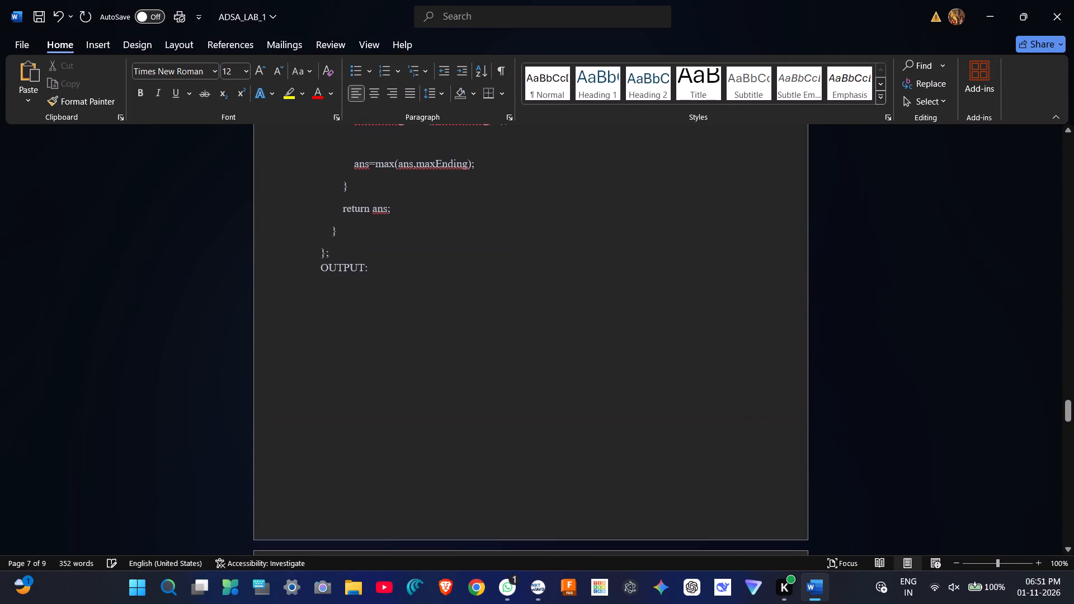
{"action": "scroll", "coordinate": [359, 410], "scroll_direction": "down", "scroll_amount": 1}
{"action": "left_click", "coordinate": [321, 442]}
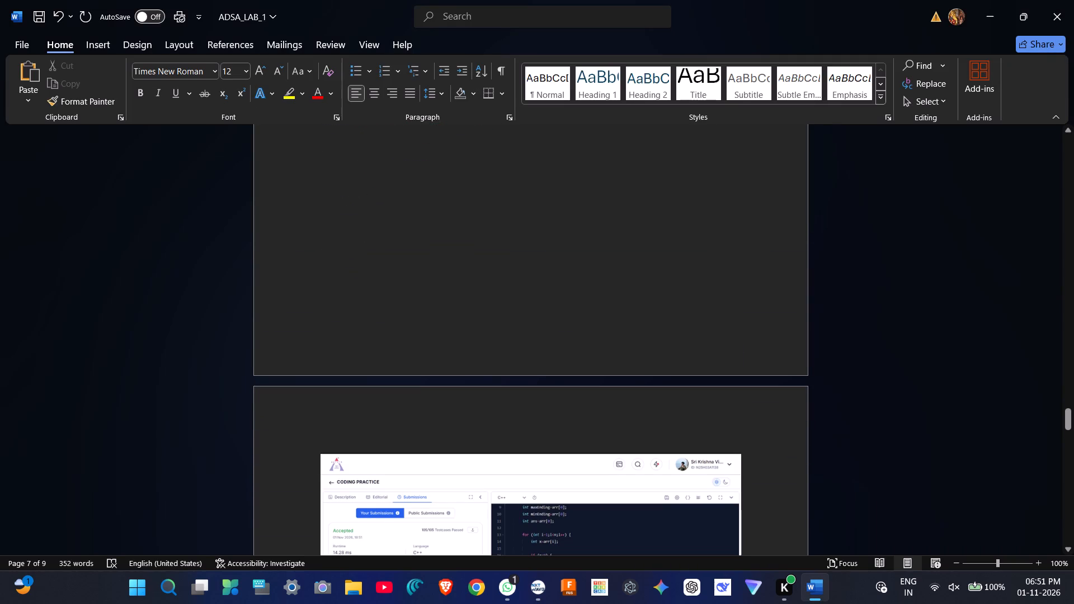
{"action": "left_click", "coordinate": [318, 454]}
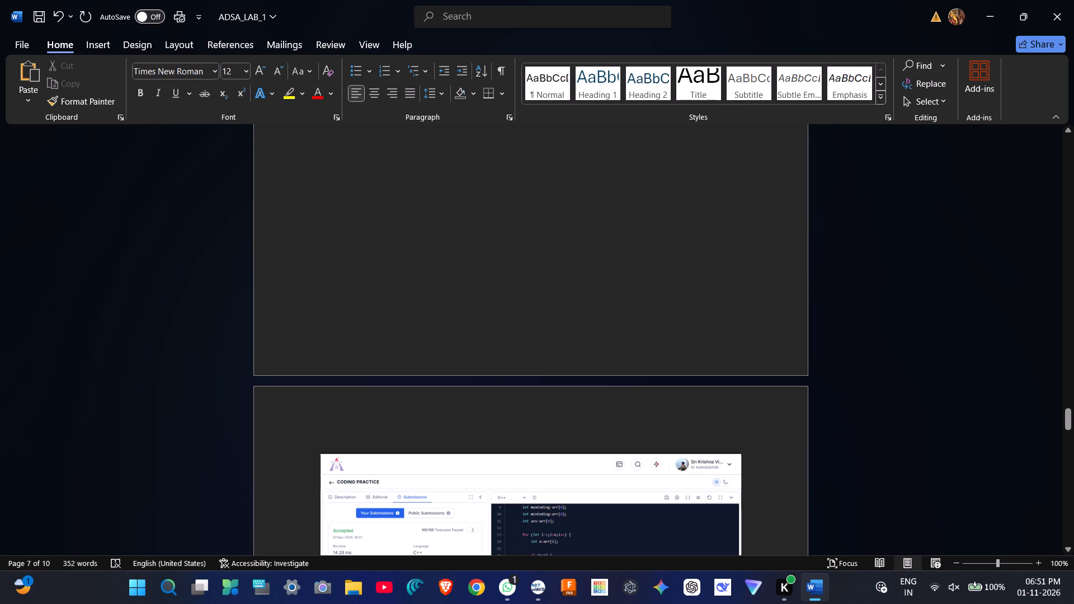
{"action": "scroll", "coordinate": [346, 342], "scroll_direction": "right", "scroll_amount": 1}
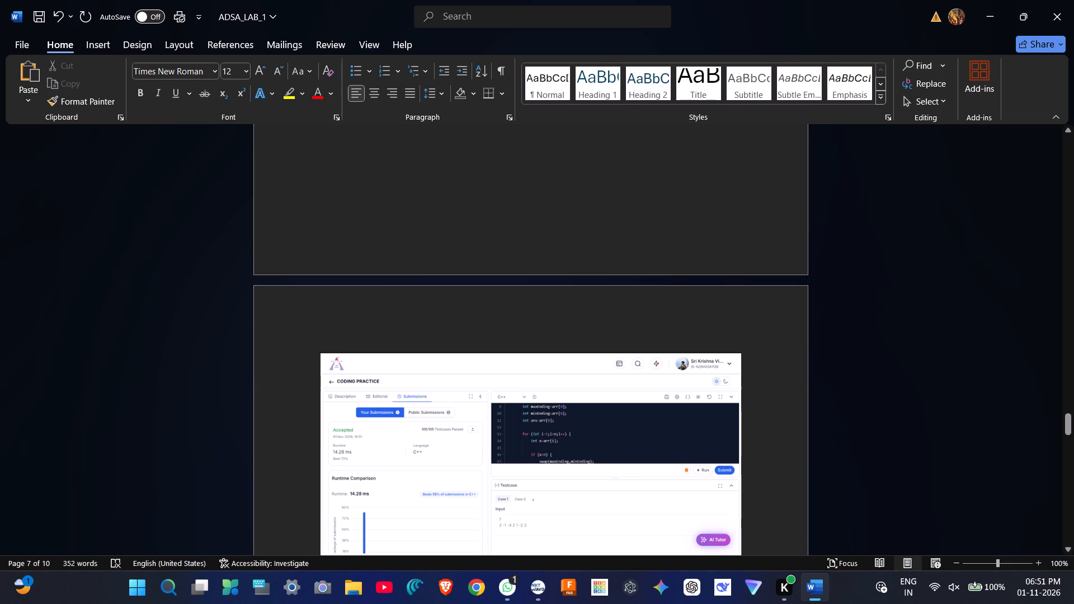
{"action": "scroll", "coordinate": [645, 388], "scroll_direction": "down", "scroll_amount": 2}
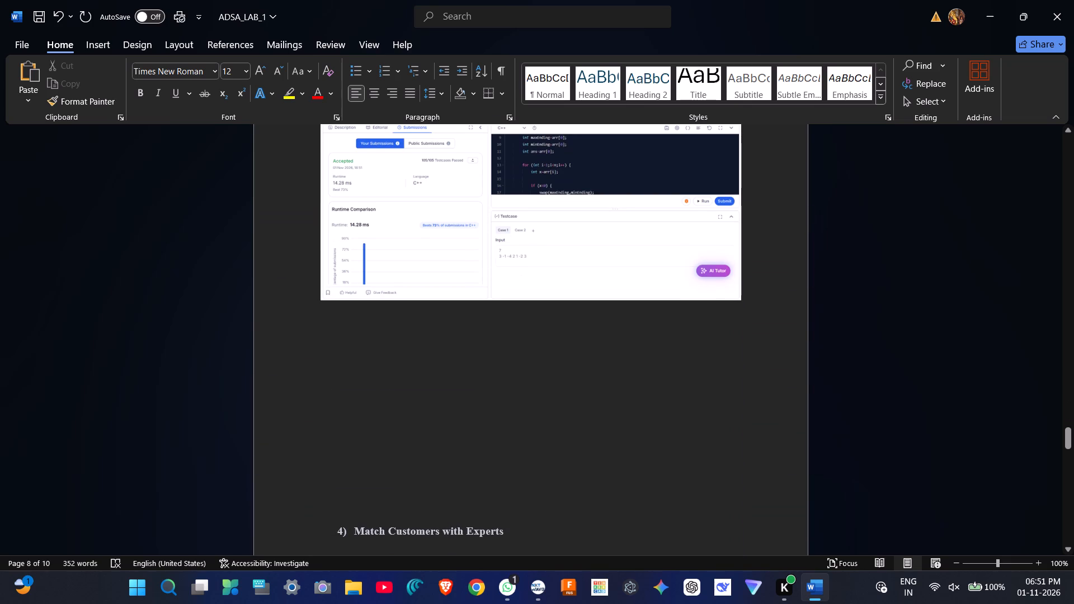
{"action": "scroll", "coordinate": [381, 416], "scroll_direction": "right", "scroll_amount": 2}
{"action": "scroll", "coordinate": [381, 416], "scroll_direction": "up", "scroll_amount": 1}
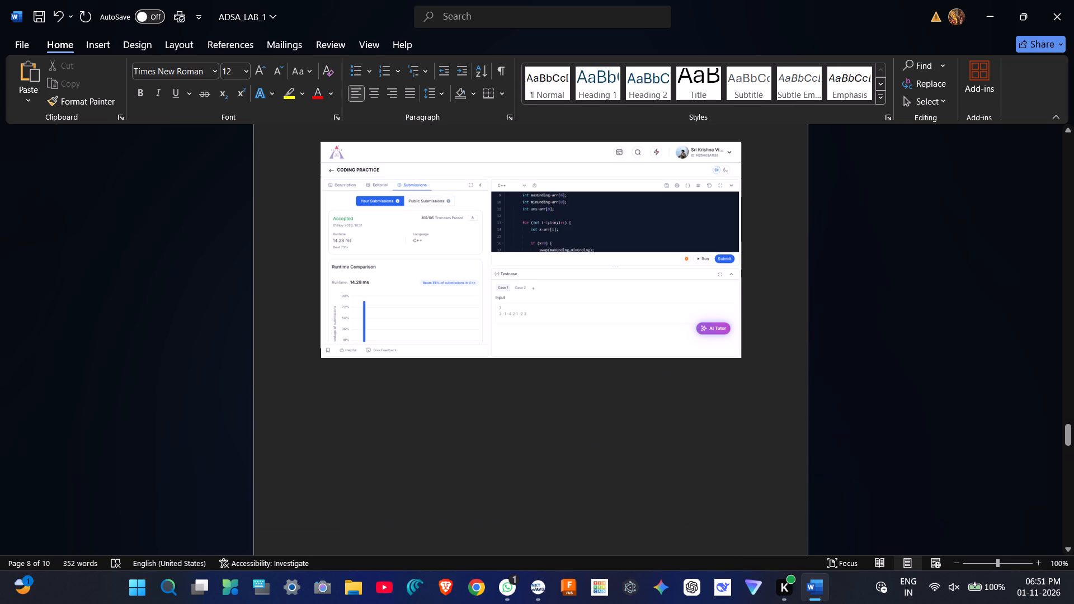
{"action": "scroll", "coordinate": [381, 416], "scroll_direction": "up", "scroll_amount": 1}
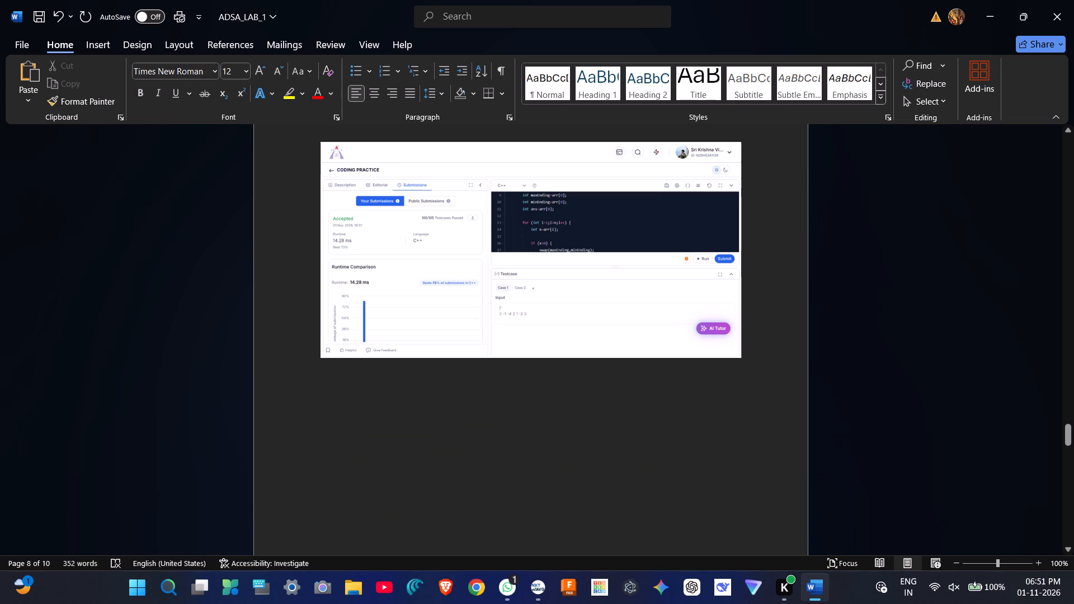
{"action": "left_click", "coordinate": [318, 173]}
{"action": "scroll", "coordinate": [318, 173], "scroll_direction": "up", "scroll_amount": 4}
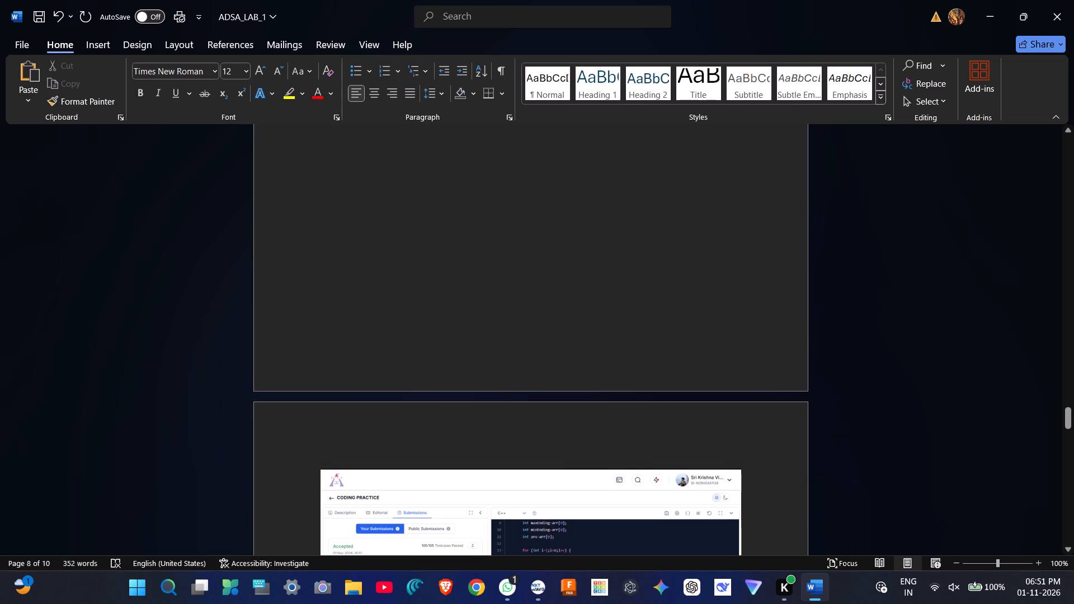
{"action": "scroll", "coordinate": [318, 173], "scroll_direction": "up", "scroll_amount": 1}
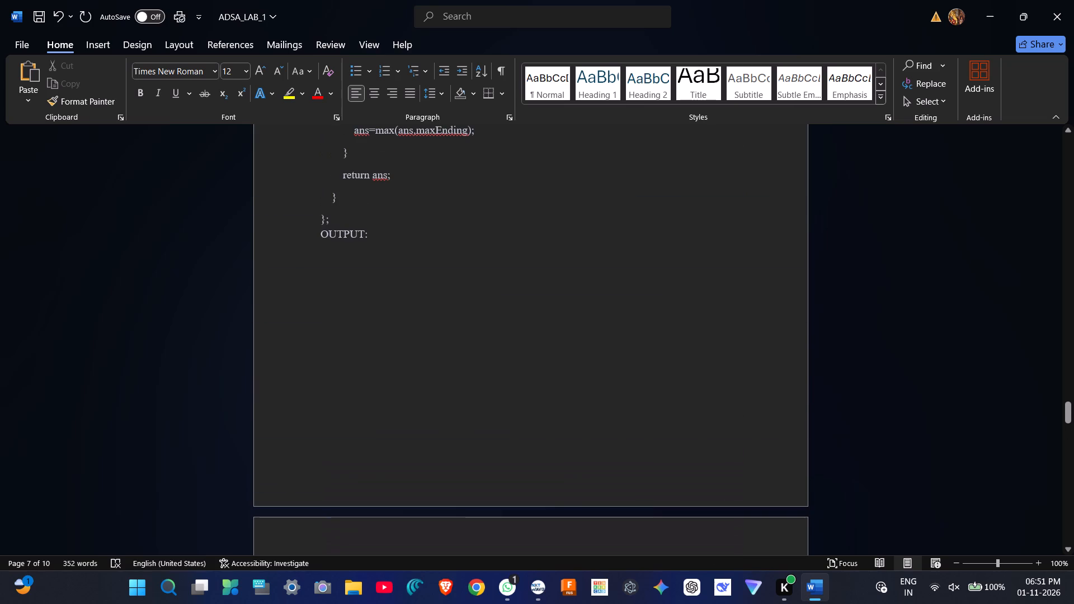
{"action": "scroll", "coordinate": [379, 408], "scroll_direction": "down", "scroll_amount": 1}
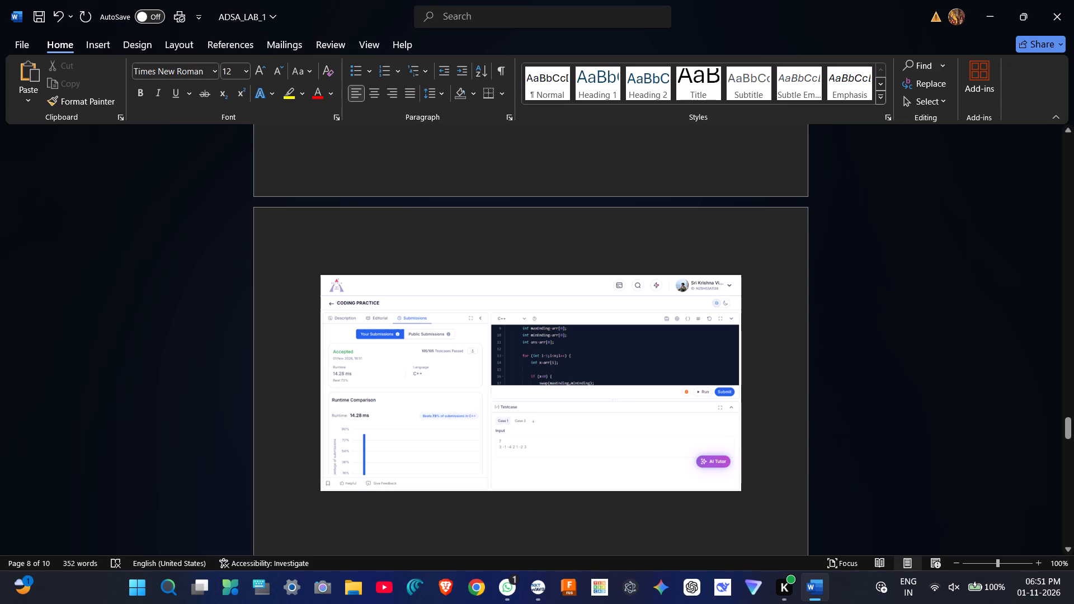
Delete the surplus blank lines between section 3's output screenshot and the "Match Customers with Experts" heading.
{"action": "scroll", "coordinate": [511, 388], "scroll_direction": "down", "scroll_amount": 2}
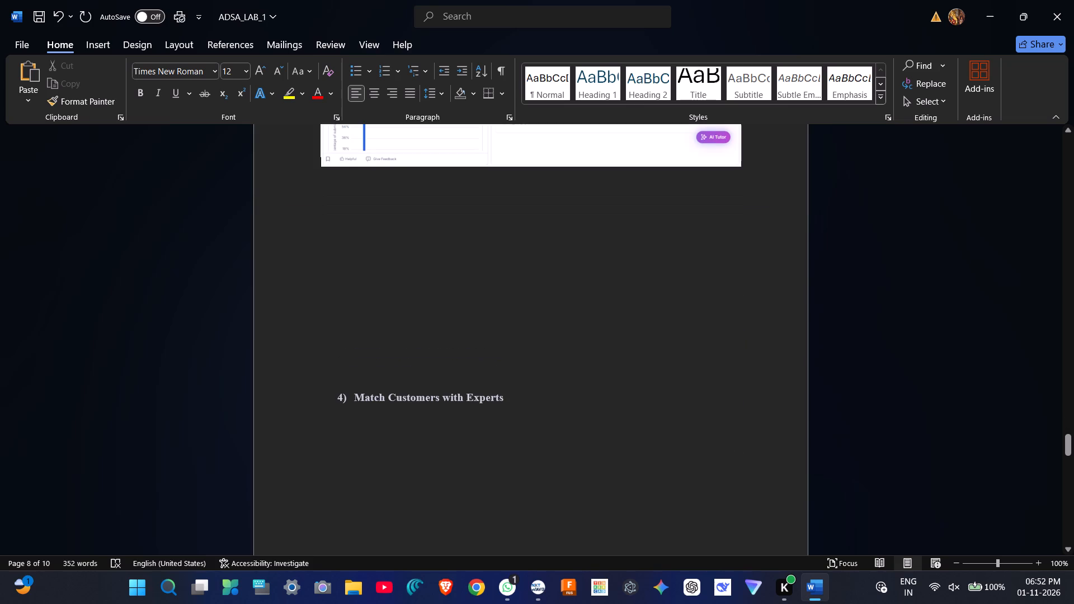
{"action": "left_click", "coordinate": [335, 370]}
{"action": "key", "text": "BackSpace"}
{"action": "key", "text": "BackSpace"}
{"action": "key", "text": "BackSpace"}
{"action": "key", "text": "BackSpace"}
{"action": "key", "text": "BackSpace"}
{"action": "key", "text": "BackSpace"}
{"action": "key", "text": "BackSpace"}
{"action": "key", "text": "BackSpace"}
{"action": "key", "text": "BackSpace"}
{"action": "key", "text": "BackSpace"}
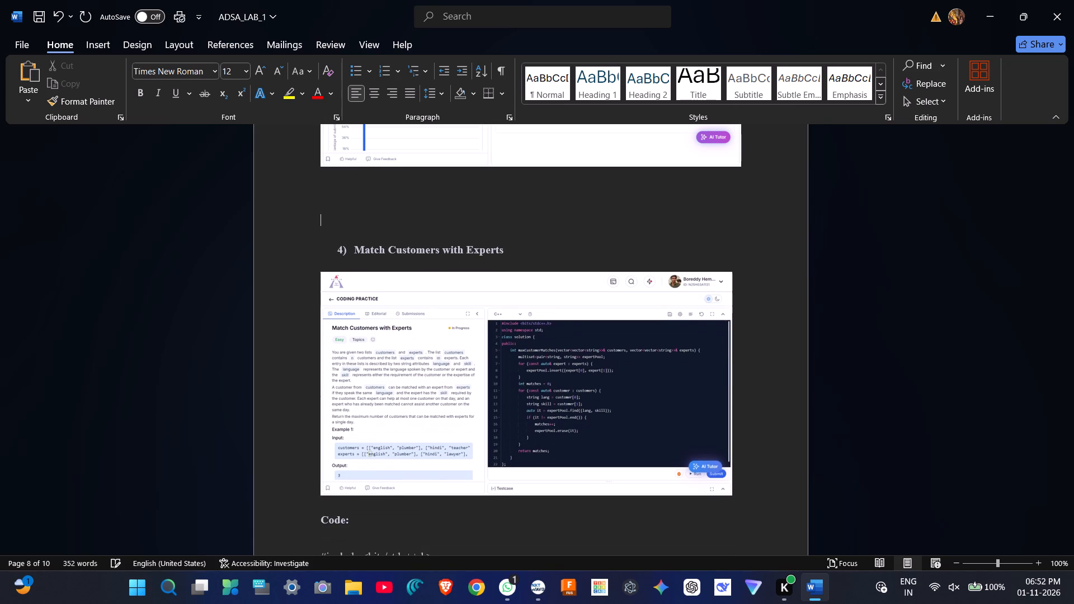
{"action": "key", "text": "BackSpace"}
{"action": "key", "text": "BackSpace"}
Reduce the height of section 3's output screenshot so it fits on the same page as its OUTPUT: label.
{"action": "scroll", "coordinate": [335, 370], "scroll_direction": "up", "scroll_amount": 3}
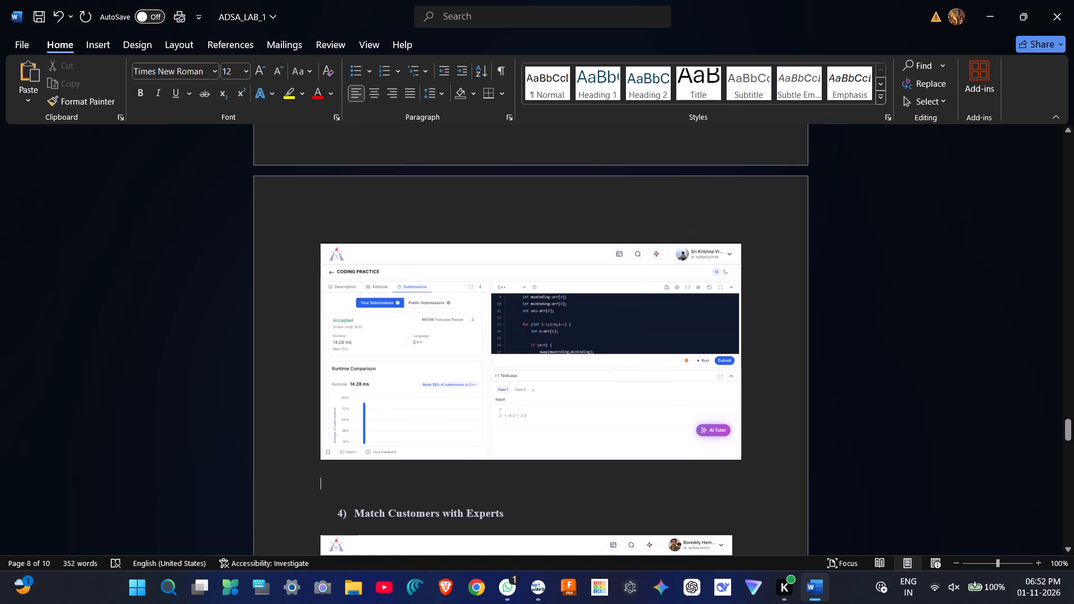
{"action": "scroll", "coordinate": [599, 403], "scroll_direction": "up", "scroll_amount": 5}
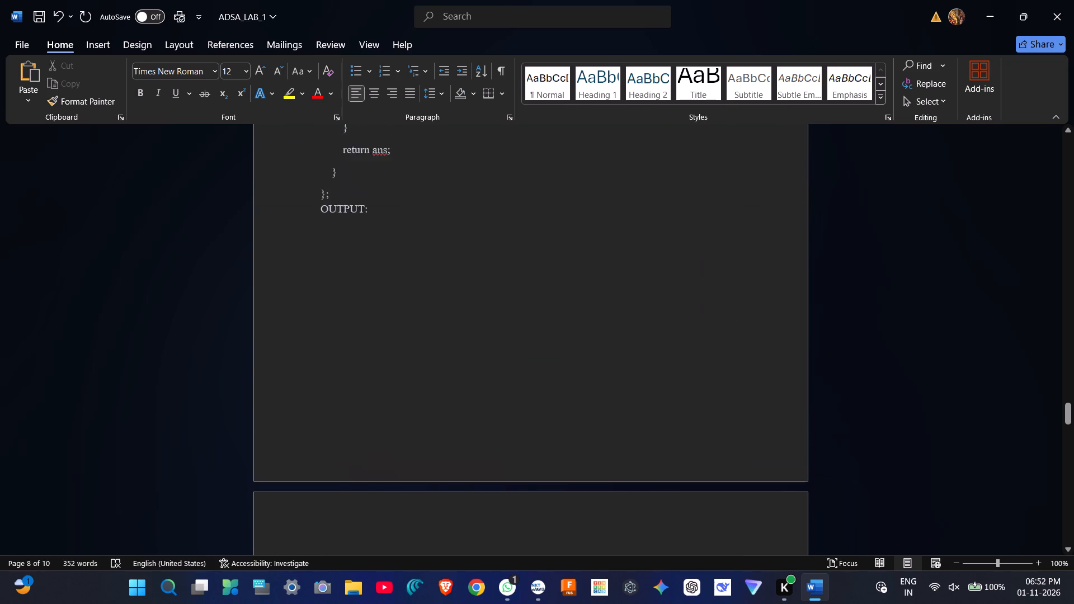
{"action": "scroll", "coordinate": [599, 403], "scroll_direction": "up", "scroll_amount": 2}
{"action": "scroll", "coordinate": [599, 403], "scroll_direction": "down", "scroll_amount": 1}
{"action": "left_click", "coordinate": [511, 405]}
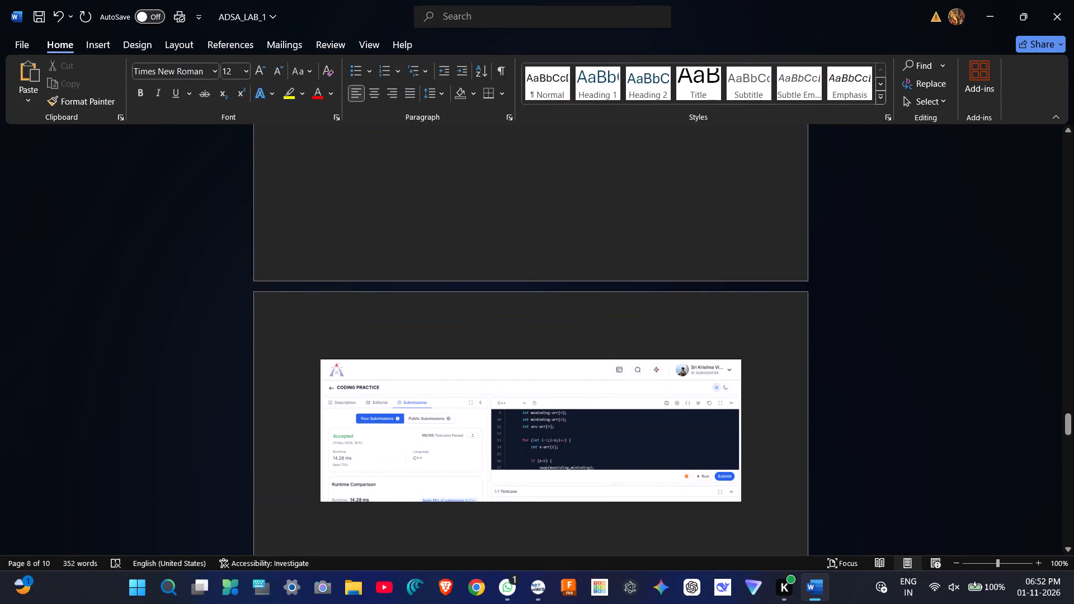
{"action": "scroll", "coordinate": [511, 405], "scroll_direction": "down", "scroll_amount": 1}
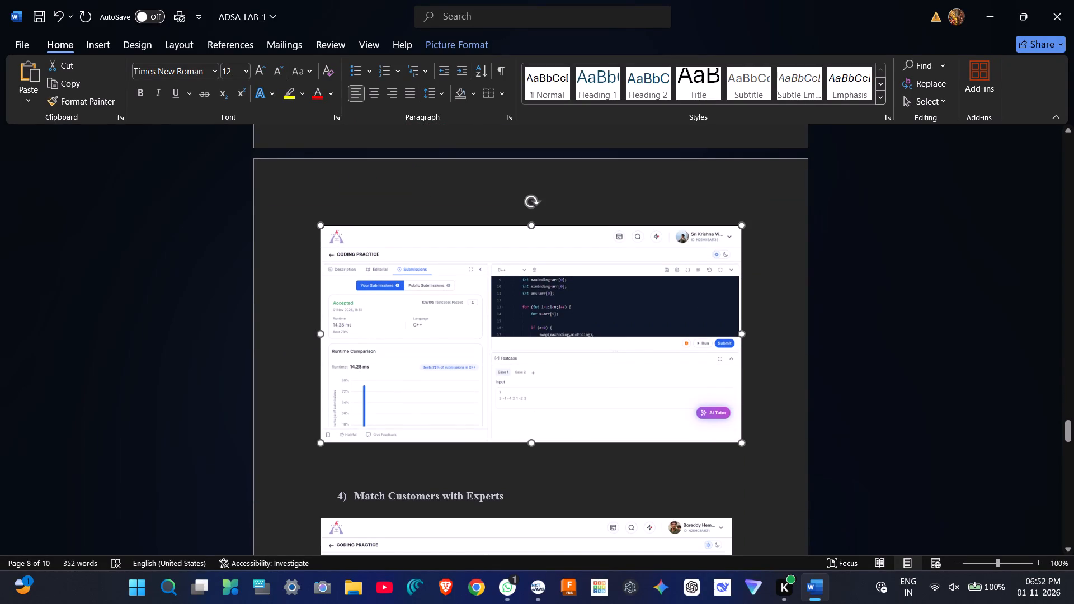
{"action": "left_click_drag", "start_coordinate": [535, 443], "coordinate": [534, 420]}
{"action": "scroll", "coordinate": [534, 420], "scroll_direction": "up", "scroll_amount": 1}
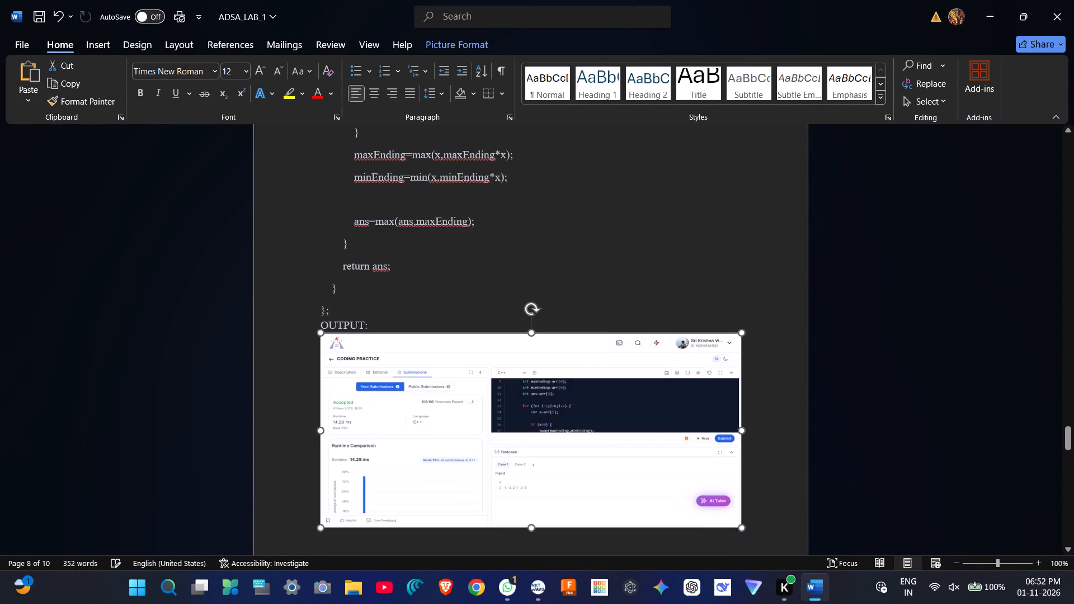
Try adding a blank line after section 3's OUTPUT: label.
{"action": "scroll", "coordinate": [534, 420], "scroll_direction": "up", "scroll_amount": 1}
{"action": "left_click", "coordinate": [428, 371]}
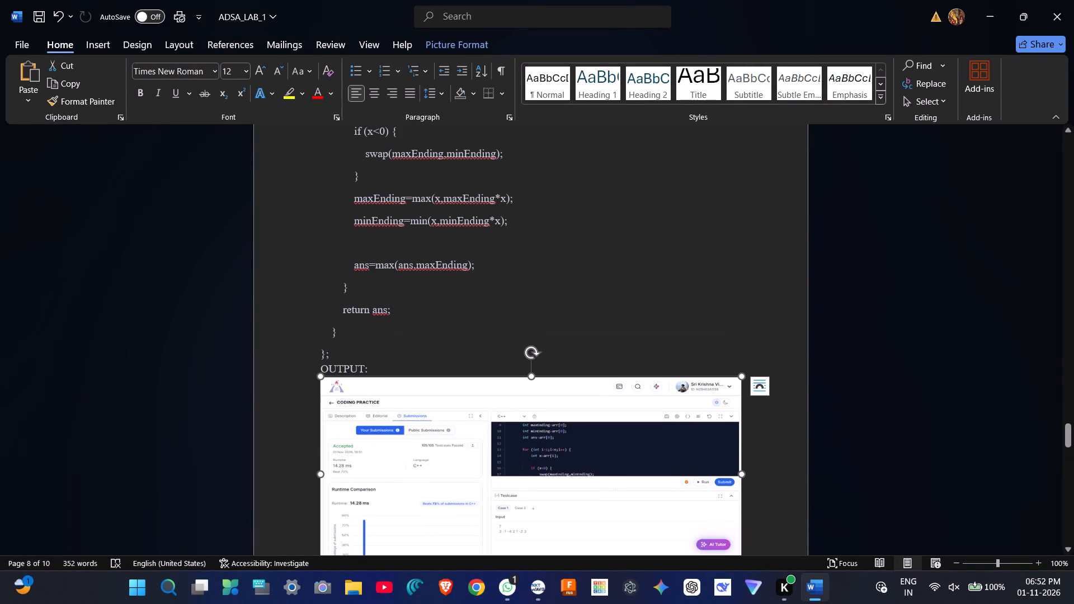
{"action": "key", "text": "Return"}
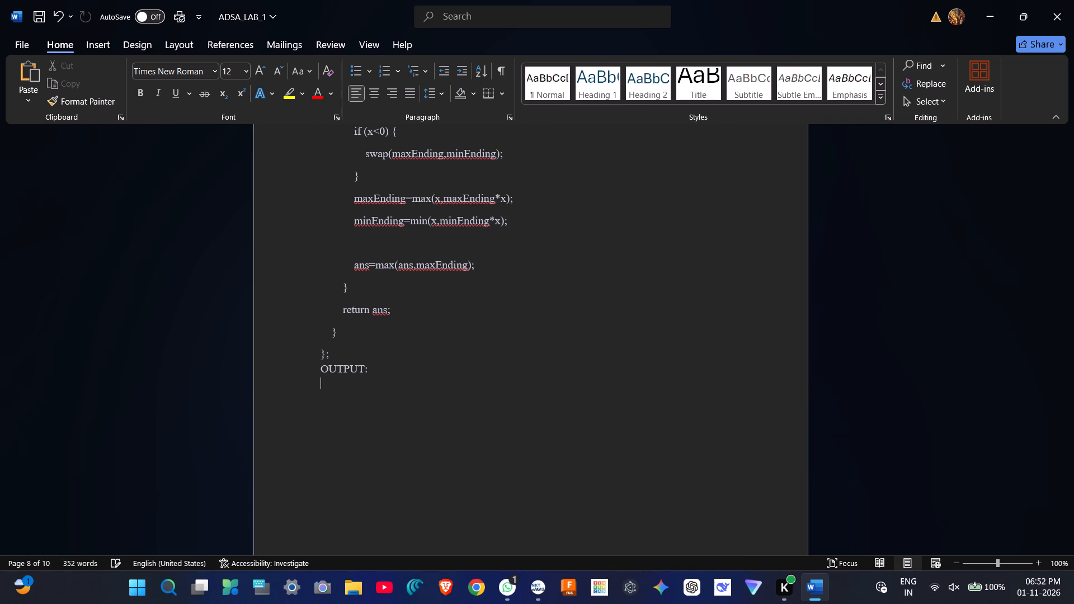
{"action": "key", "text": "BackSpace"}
Review section 4, Match Customers with Experts, including its problem screenshot, code and output screenshot.
{"action": "scroll", "coordinate": [620, 384], "scroll_direction": "down", "scroll_amount": 3}
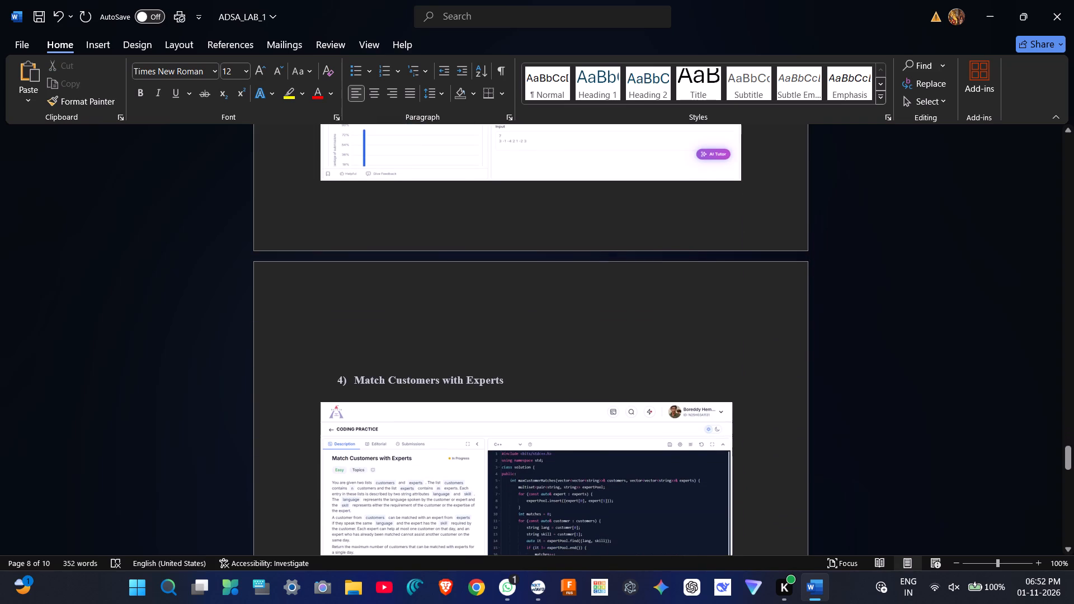
{"action": "scroll", "coordinate": [502, 394], "scroll_direction": "down", "scroll_amount": 5}
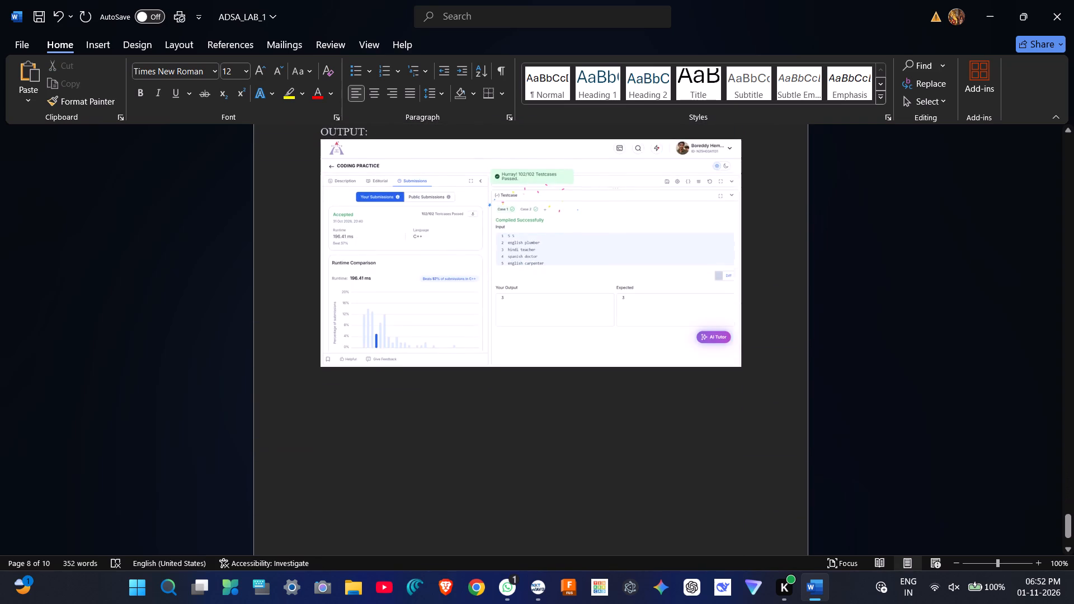
{"action": "scroll", "coordinate": [502, 394], "scroll_direction": "down", "scroll_amount": 3}
{"action": "scroll", "coordinate": [502, 394], "scroll_direction": "up", "scroll_amount": 2}
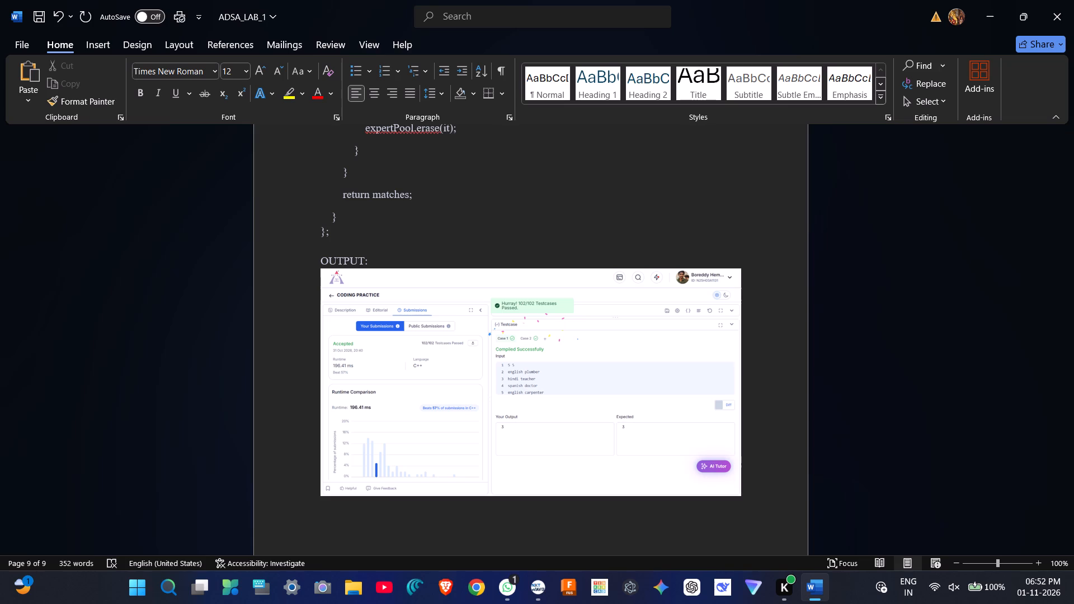
{"action": "scroll", "coordinate": [559, 275], "scroll_direction": "up", "scroll_amount": 5}
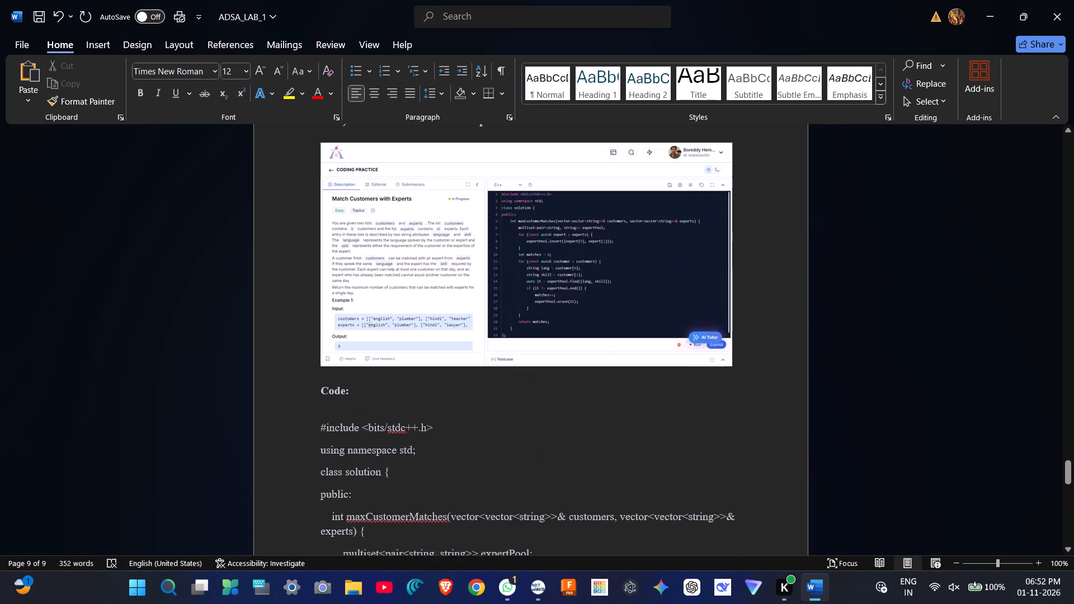
{"action": "scroll", "coordinate": [559, 275], "scroll_direction": "up", "scroll_amount": 1}
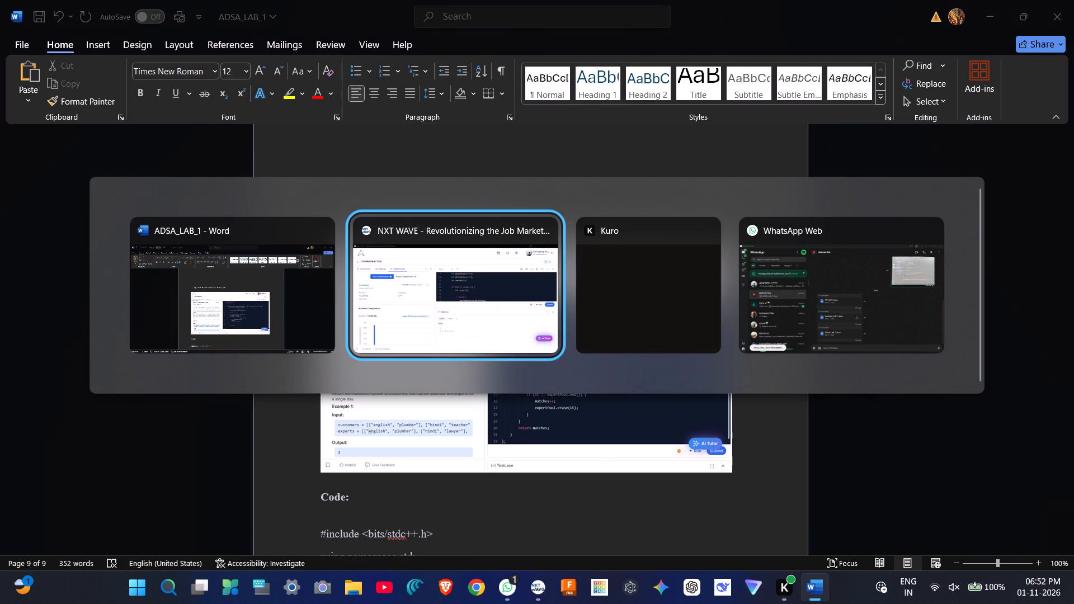
Switch to NxtWave, open the Fruits & Baskets problem from the Coding Practice list, and enlarge the code editor pane.
{"action": "scroll", "coordinate": [256, 285], "scroll_direction": "right", "scroll_amount": 9}
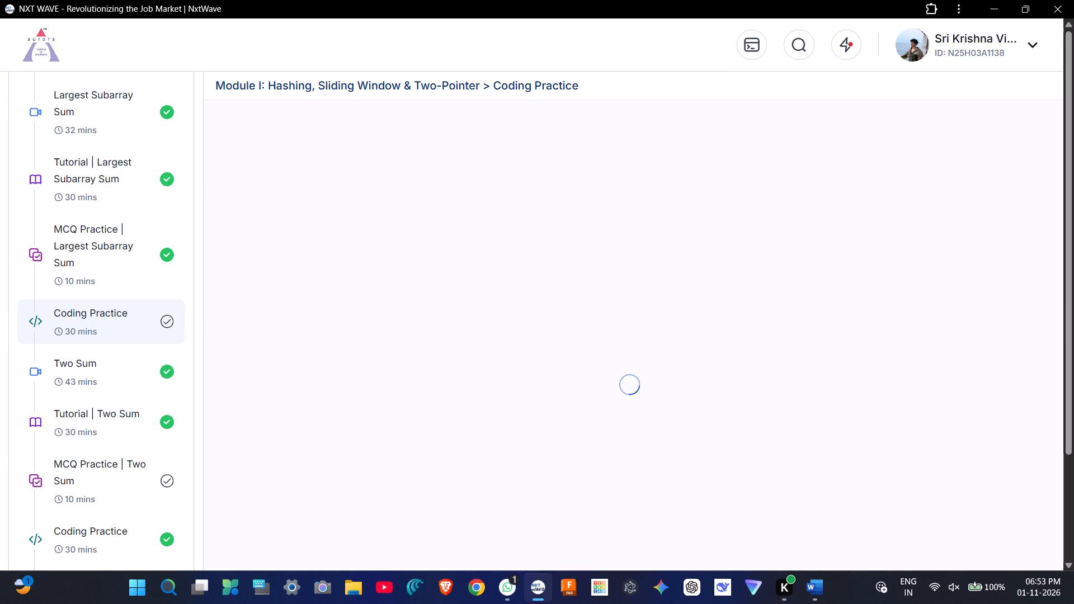
{"action": "scroll", "coordinate": [442, 403], "scroll_direction": "down", "scroll_amount": 6}
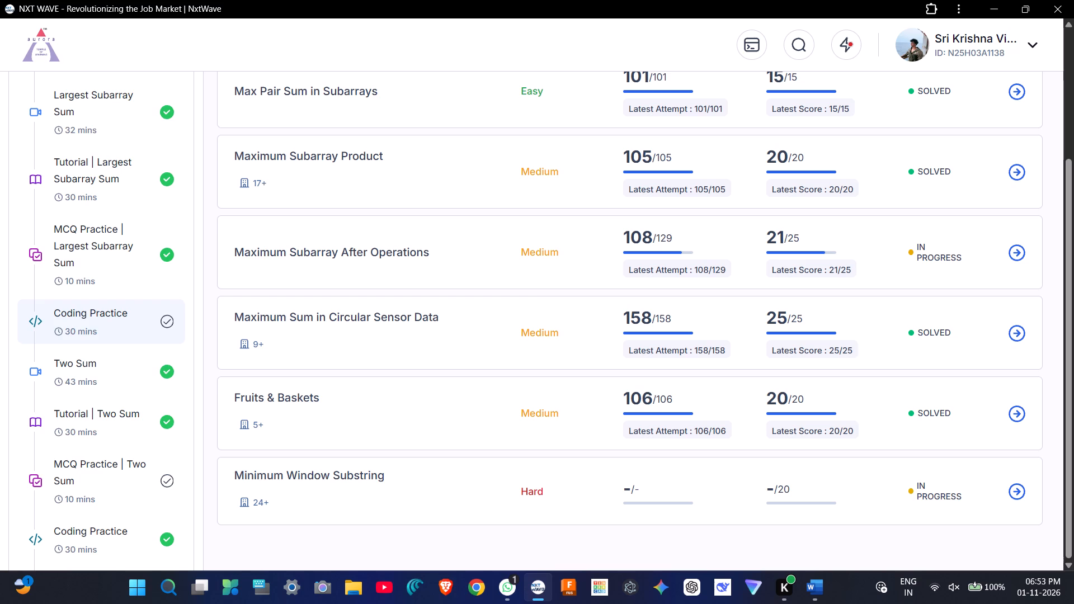
{"action": "left_click", "coordinate": [477, 448]}
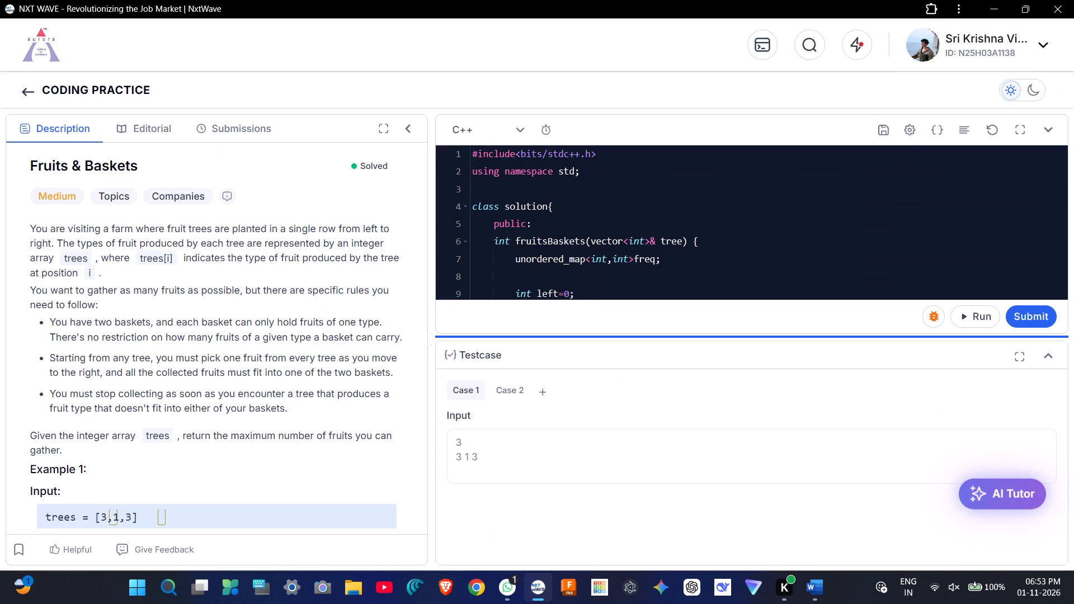
{"action": "left_click_drag", "start_coordinate": [756, 340], "coordinate": [772, 464]}
{"action": "scroll", "coordinate": [764, 404], "scroll_direction": "up", "scroll_amount": 1}
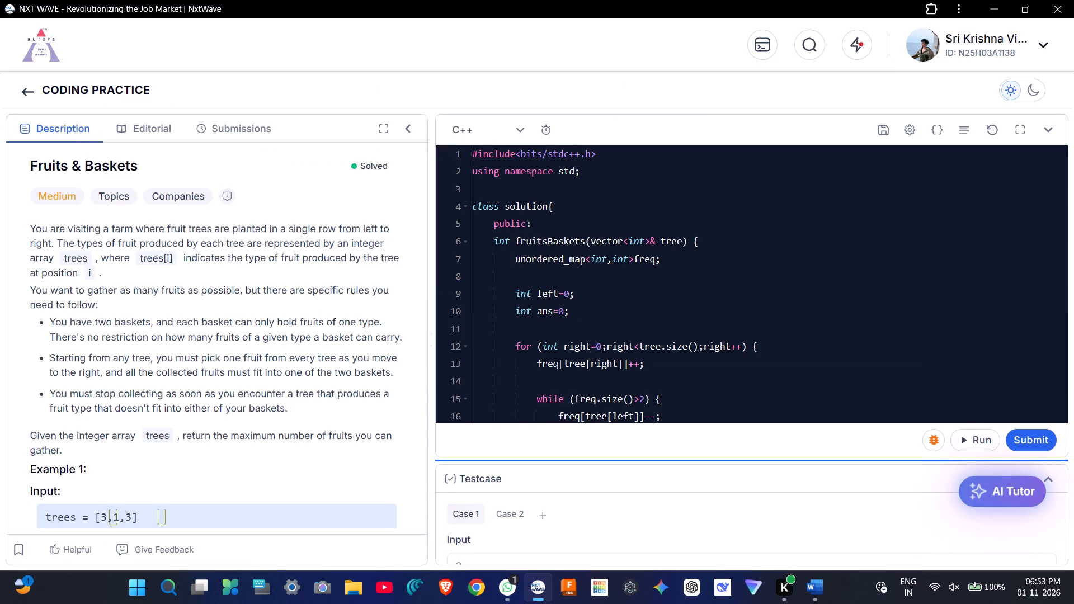
Capture the Fruits & Baskets problem page and replace section 4's problem screenshot in the Word report with it.
{"action": "key", "text": "Print"}
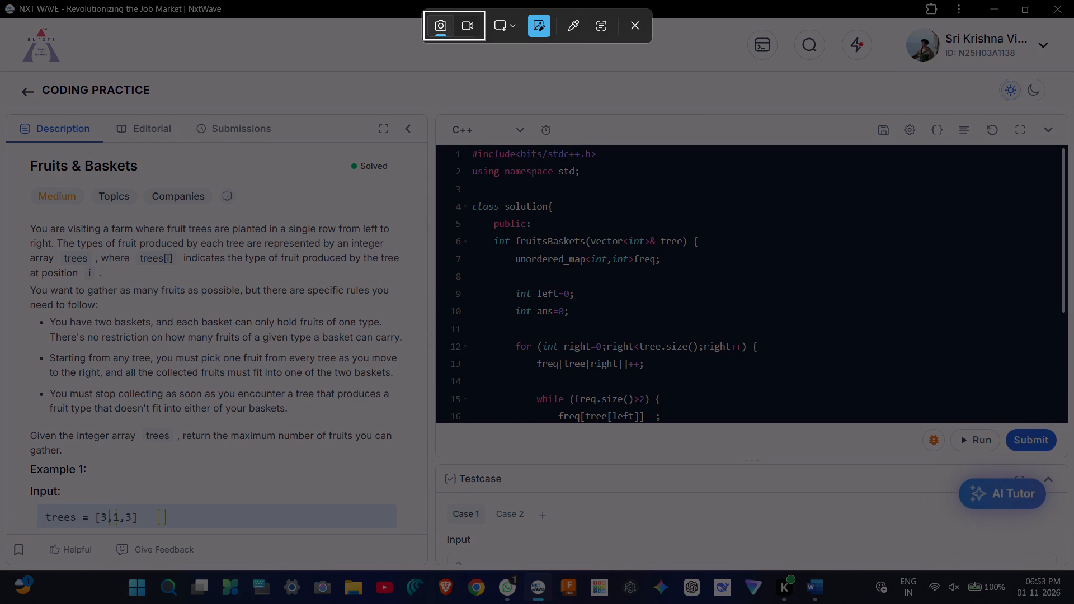
{"action": "left_click_drag", "start_coordinate": [0, 17], "coordinate": [1073, 569]}
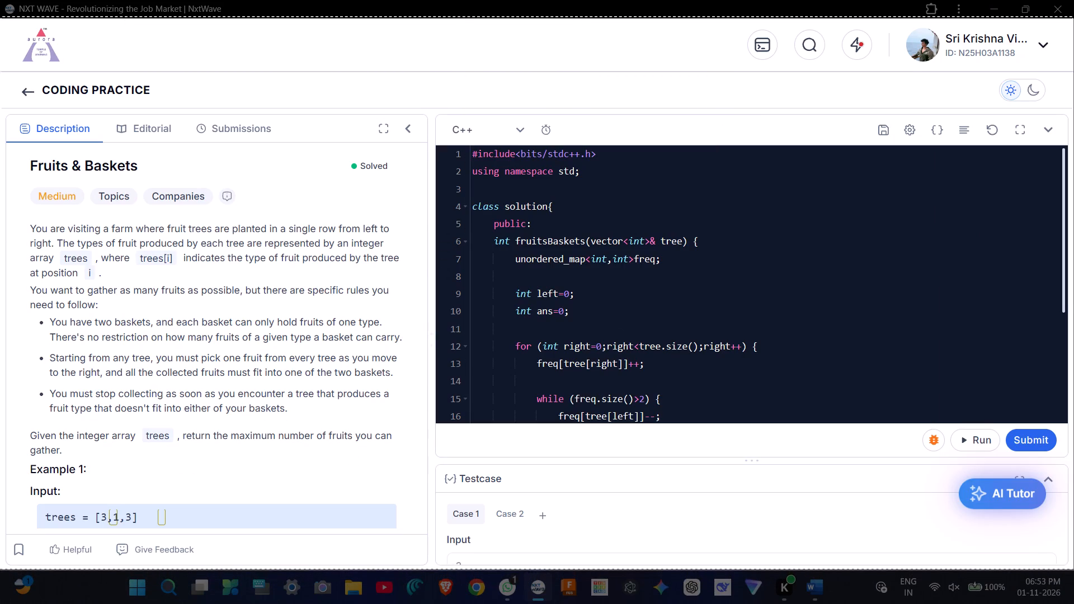
{"action": "key", "text": "ctrl+c"}
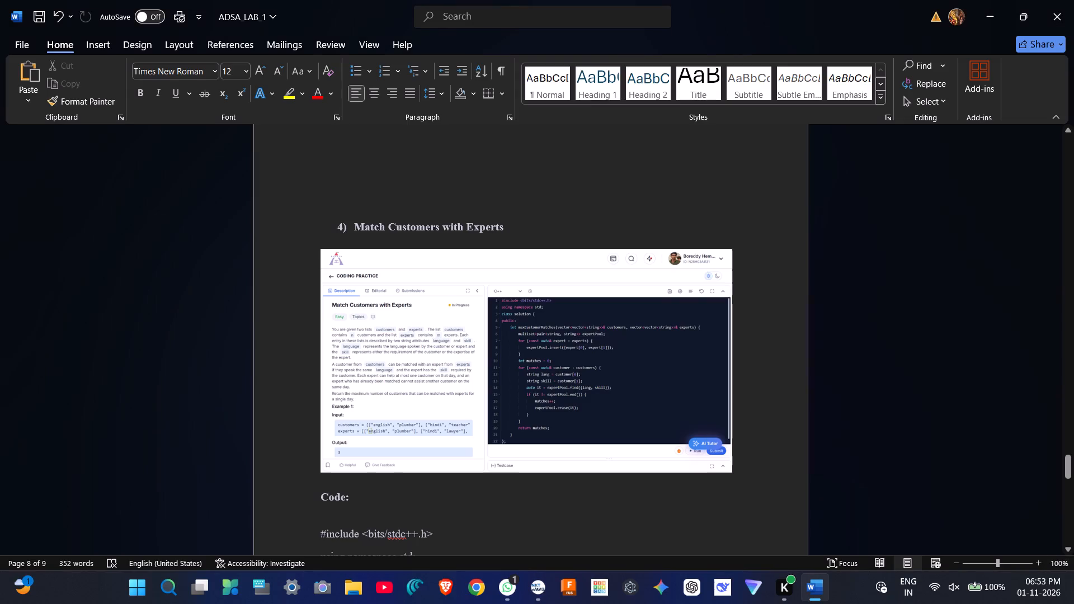
{"action": "left_click", "coordinate": [719, 398]}
{"action": "key", "text": "Delete"}
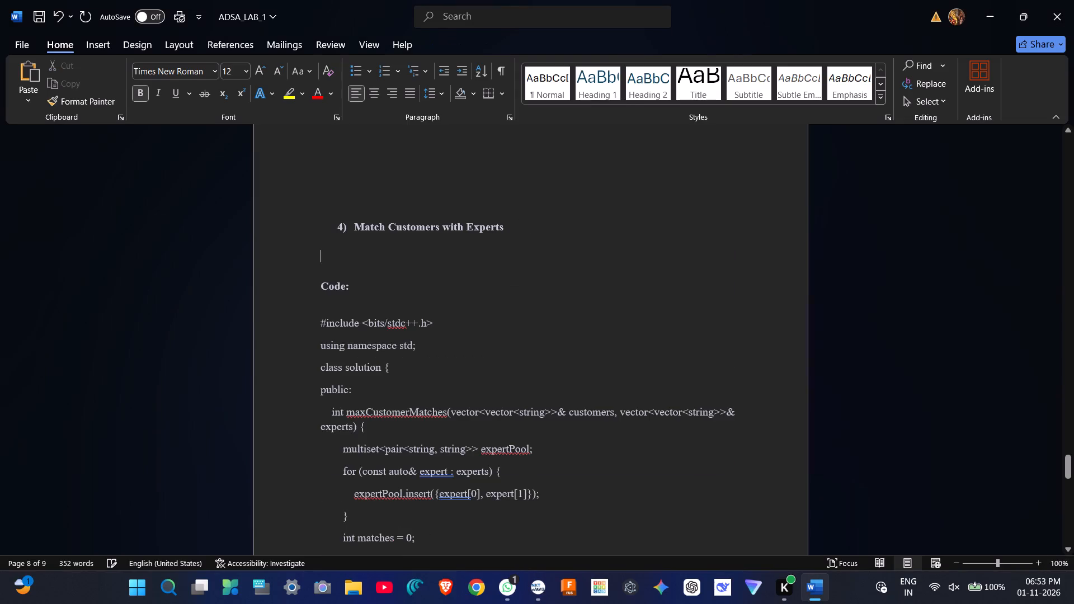
{"action": "key", "text": "ctrl+v"}
Change section 4's heading text to "Fruits And Baskets :".
{"action": "left_click", "coordinate": [524, 225]}
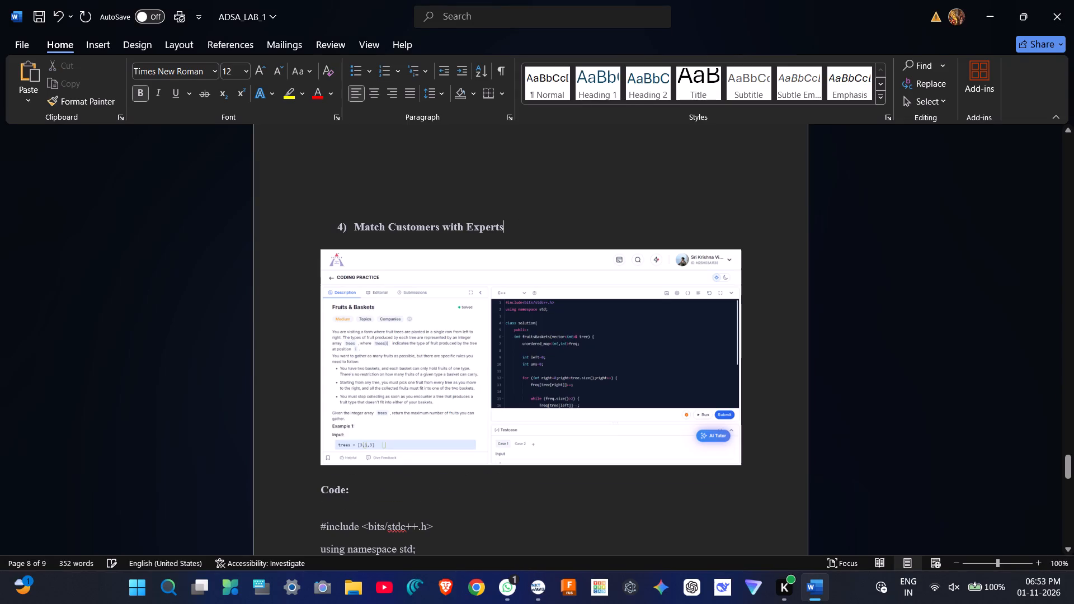
{"action": "key", "text": "BackSpace"}
{"action": "key", "text": "BackSpace"}
{"action": "key", "text": "BackSpace"}
{"action": "key", "text": "BackSpace"}
{"action": "key", "text": "BackSpace"}
{"action": "key", "text": "BackSpace"}
{"action": "key", "text": "BackSpace"}
{"action": "key", "text": "BackSpace"}
{"action": "key", "text": "BackSpace"}
{"action": "key", "text": "BackSpace"}
{"action": "key", "text": "BackSpace"}
{"action": "key", "text": "BackSpace"}
{"action": "key", "text": "BackSpace"}
{"action": "key", "text": "BackSpace"}
{"action": "key", "text": "BackSpace"}
{"action": "key", "text": "BackSpace"}
{"action": "key", "text": "BackSpace"}
{"action": "key", "text": "BackSpace"}
{"action": "key", "text": "BackSpace"}
{"action": "key", "text": "BackSpace"}
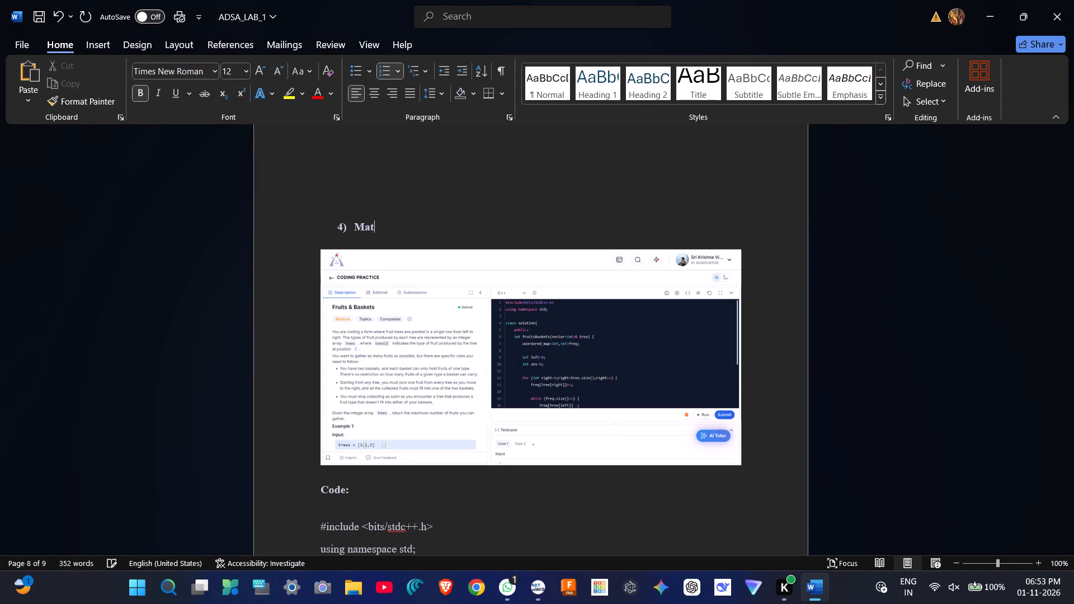
{"action": "key", "text": "BackSpace"}
{"action": "key", "text": "BackSpace"}
{"action": "type", "text": "Fruits And Baskets"}
{"action": "key", "text": "space"}
{"action": "type", "text": ":"}
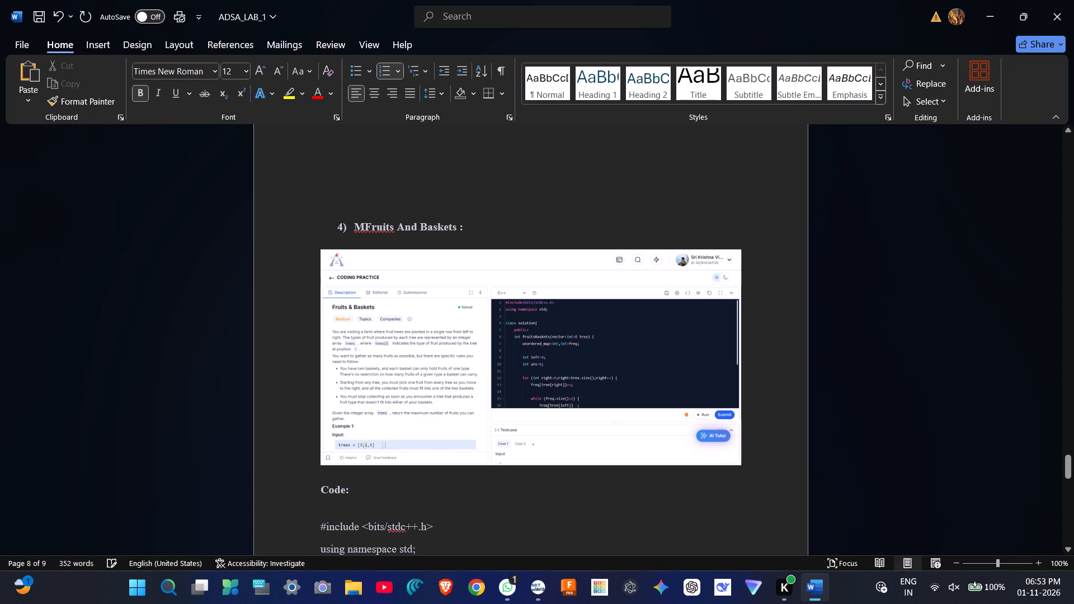
{"action": "left_click", "coordinate": [362, 226]}
{"action": "key", "text": "BackSpace"}
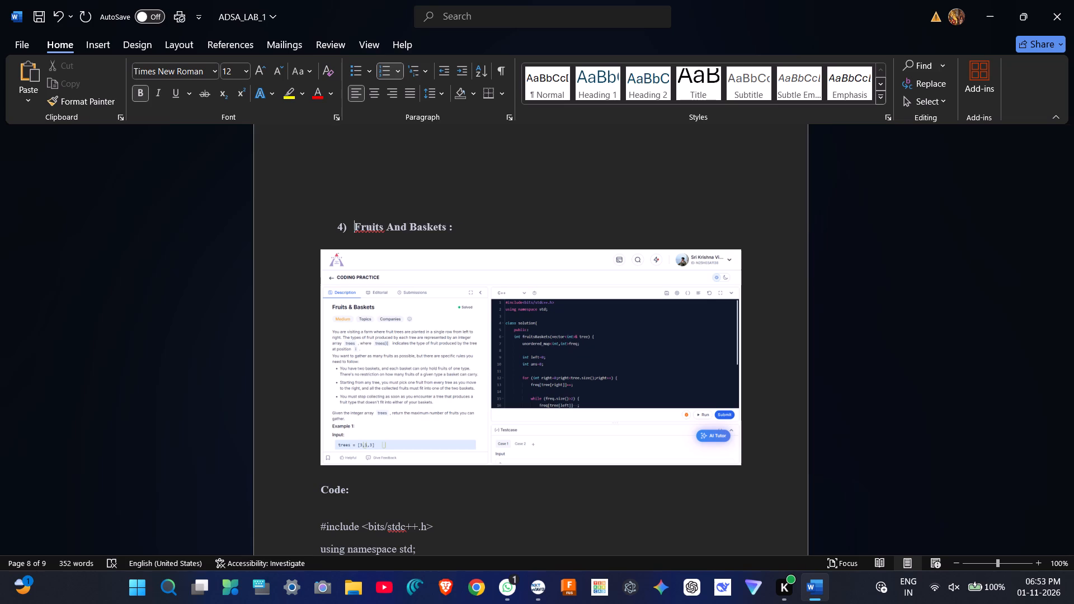
Replace section 4's old solution class, below the include and namespace lines, with the Fruits & Baskets class copied from NxtWave.
{"action": "scroll", "coordinate": [362, 226], "scroll_direction": "up", "scroll_amount": 5}
{"action": "scroll", "coordinate": [362, 226], "scroll_direction": "down", "scroll_amount": 2}
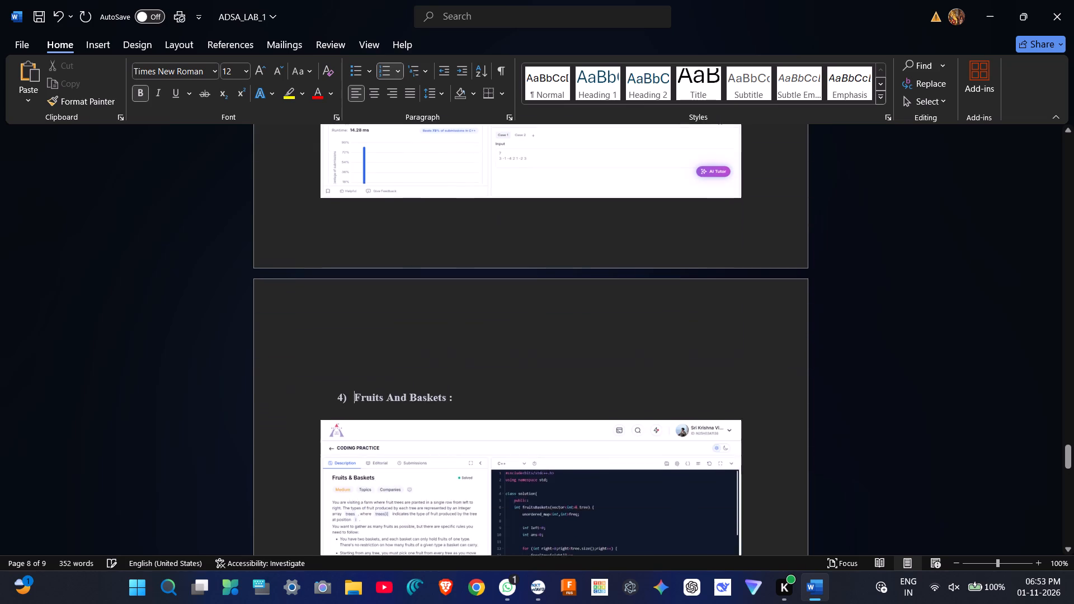
{"action": "scroll", "coordinate": [362, 226], "scroll_direction": "down", "scroll_amount": 1}
{"action": "scroll", "coordinate": [337, 380], "scroll_direction": "down", "scroll_amount": 1}
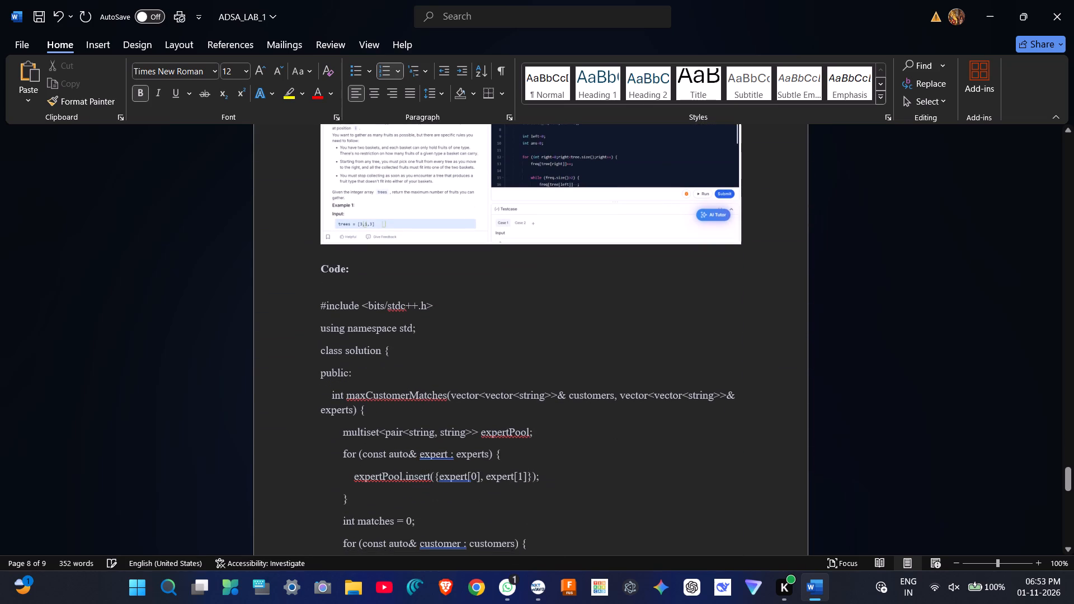
{"action": "left_click_drag", "start_coordinate": [325, 290], "coordinate": [347, 314]}
{"action": "left_click", "coordinate": [347, 314]}
{"action": "left_click_drag", "start_coordinate": [321, 351], "coordinate": [437, 473]}
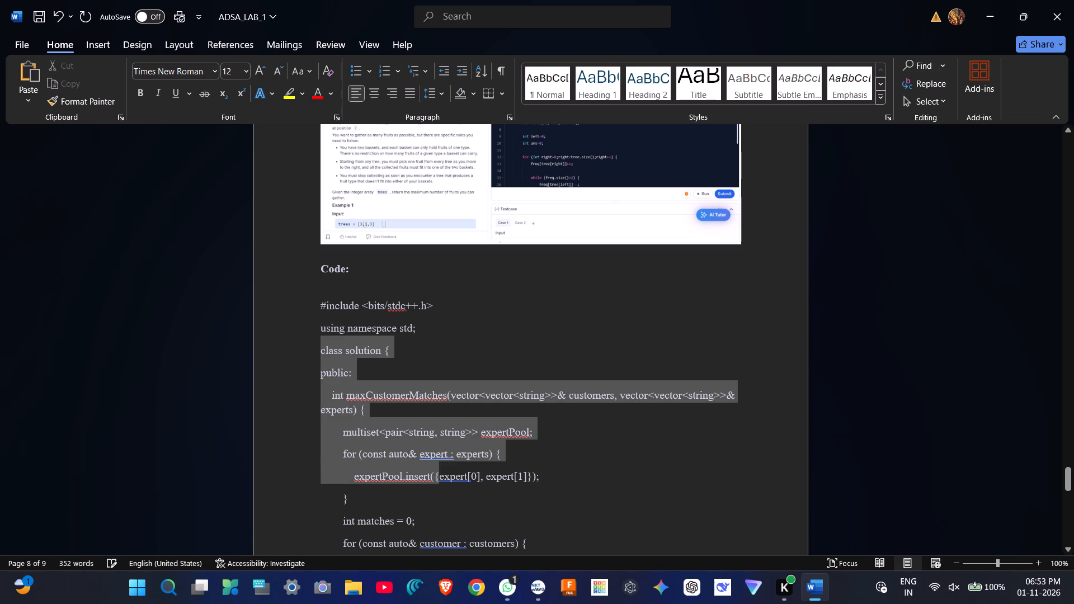
{"action": "left_click_drag", "start_coordinate": [437, 473], "coordinate": [395, 214]}
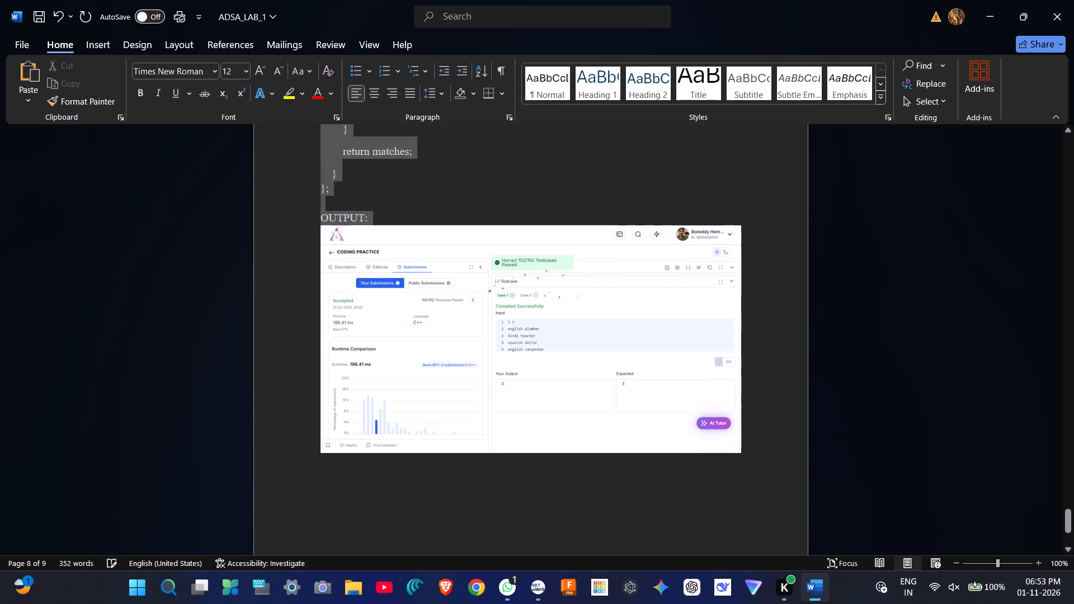
{"action": "left_click_drag", "start_coordinate": [395, 214], "coordinate": [371, 187]}
{"action": "key", "text": "BackSpace"}
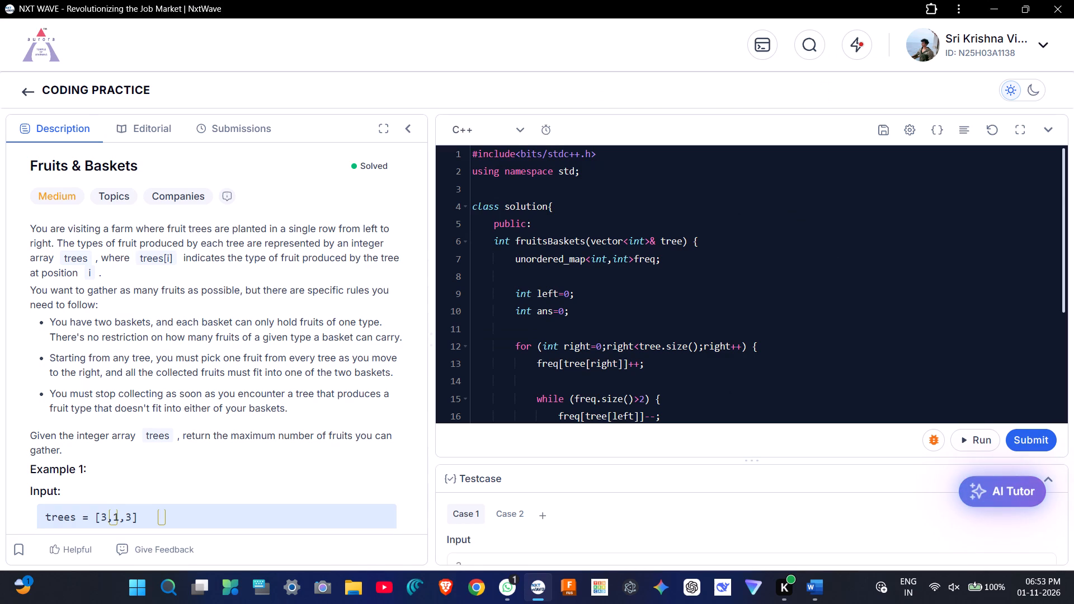
{"action": "left_click_drag", "start_coordinate": [477, 190], "coordinate": [611, 537]}
{"action": "key", "text": "ctrl+c"}
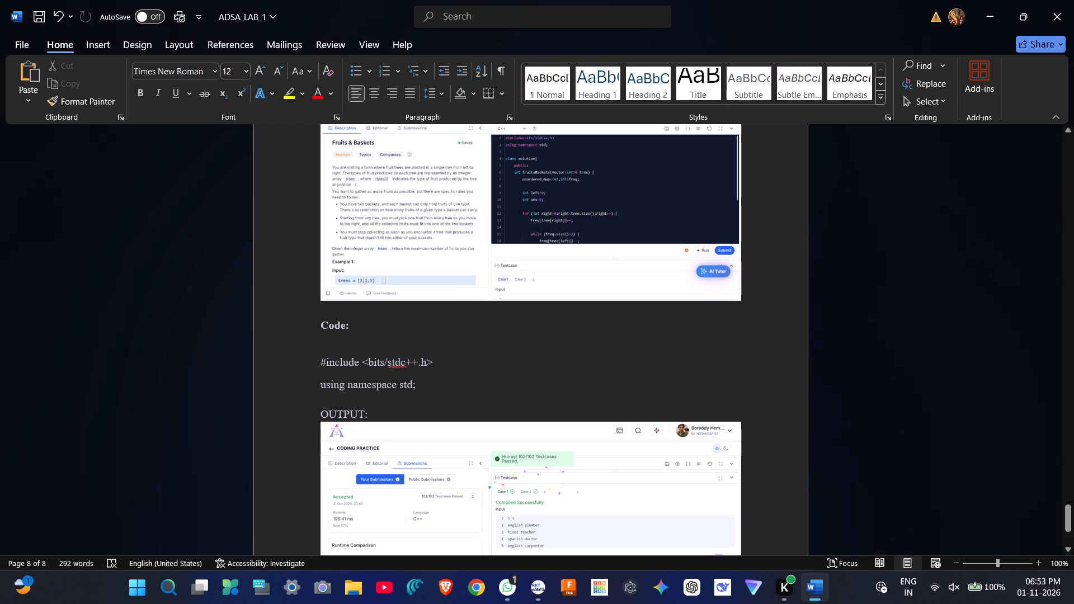
{"action": "key", "text": "BackSpace"}
{"action": "key", "text": "ctrl+v"}
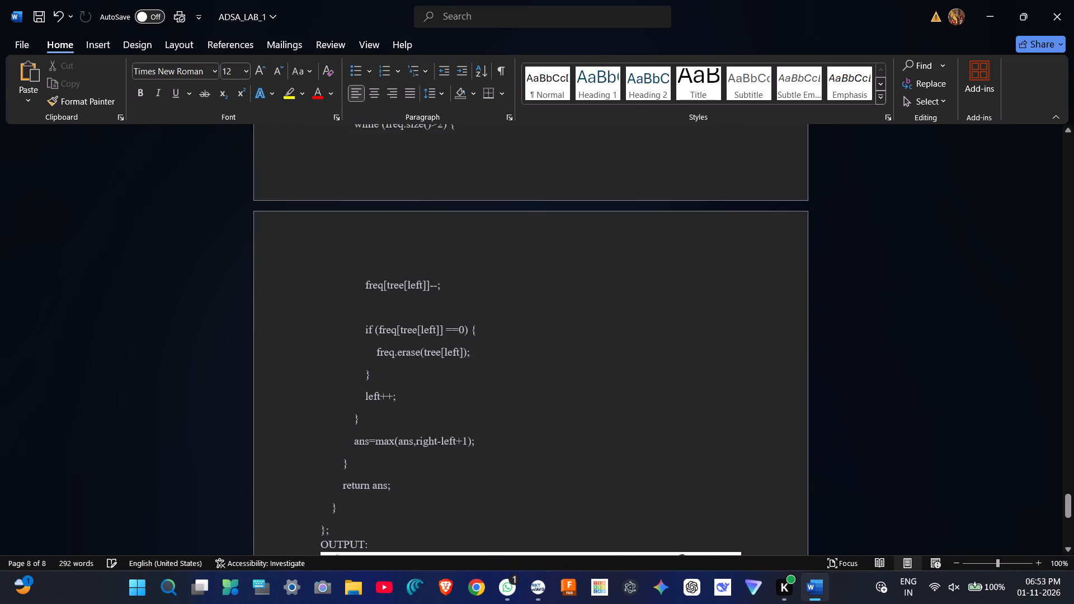
Add a blank line between the end of section 4's code and its OUTPUT: label.
{"action": "scroll", "coordinate": [493, 478], "scroll_direction": "down", "scroll_amount": 1}
{"action": "left_click", "coordinate": [346, 436]}
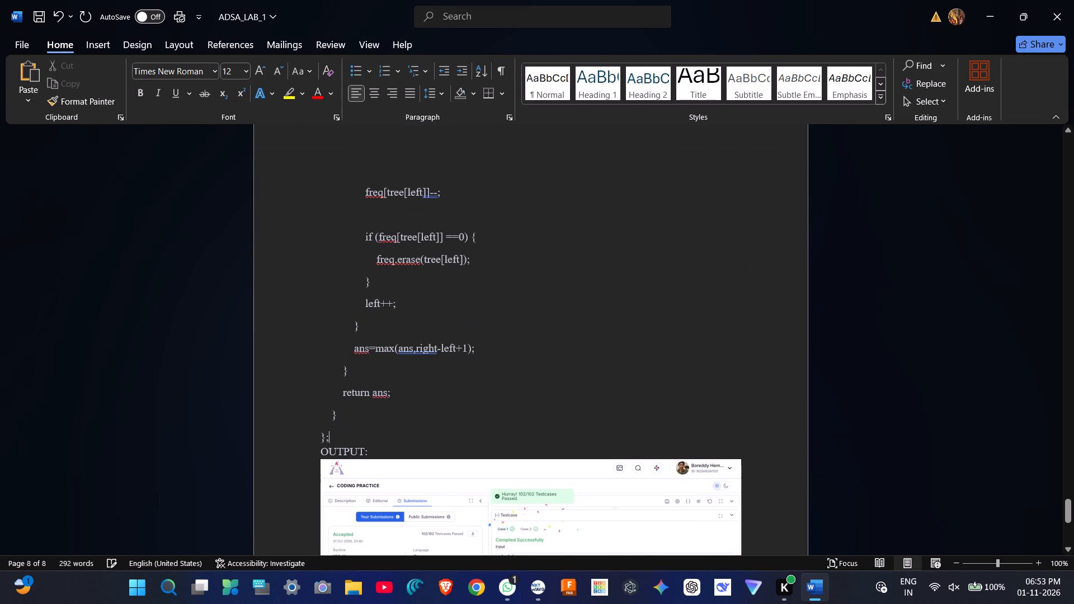
{"action": "key", "text": "Return"}
Delete the old output screenshot below section 4's OUTPUT: label.
{"action": "scroll", "coordinate": [346, 436], "scroll_direction": "down", "scroll_amount": 1}
{"action": "left_click", "coordinate": [450, 303]}
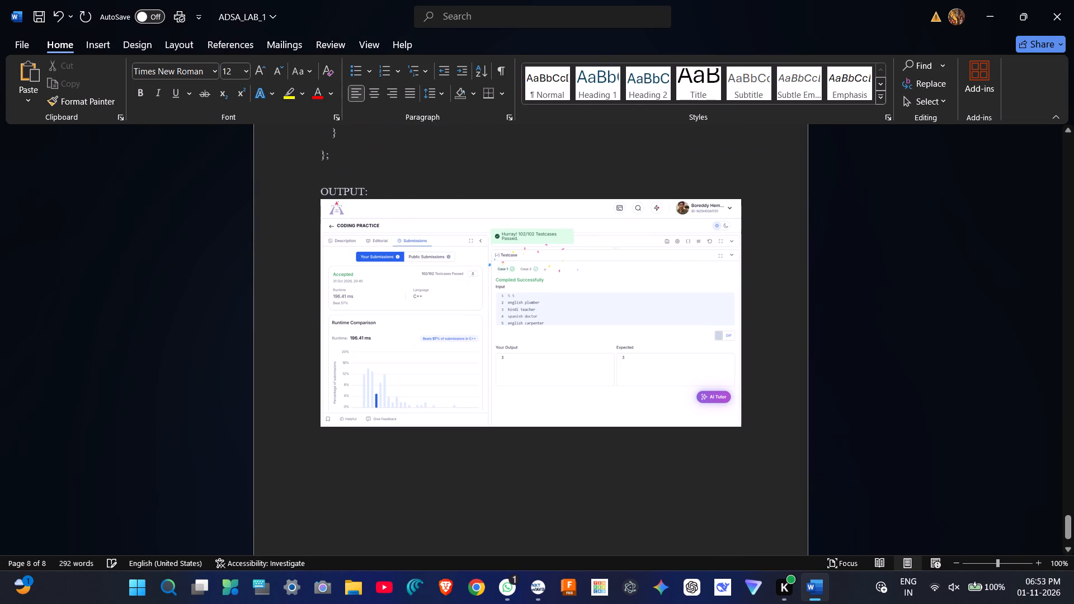
{"action": "key", "text": "Delete"}
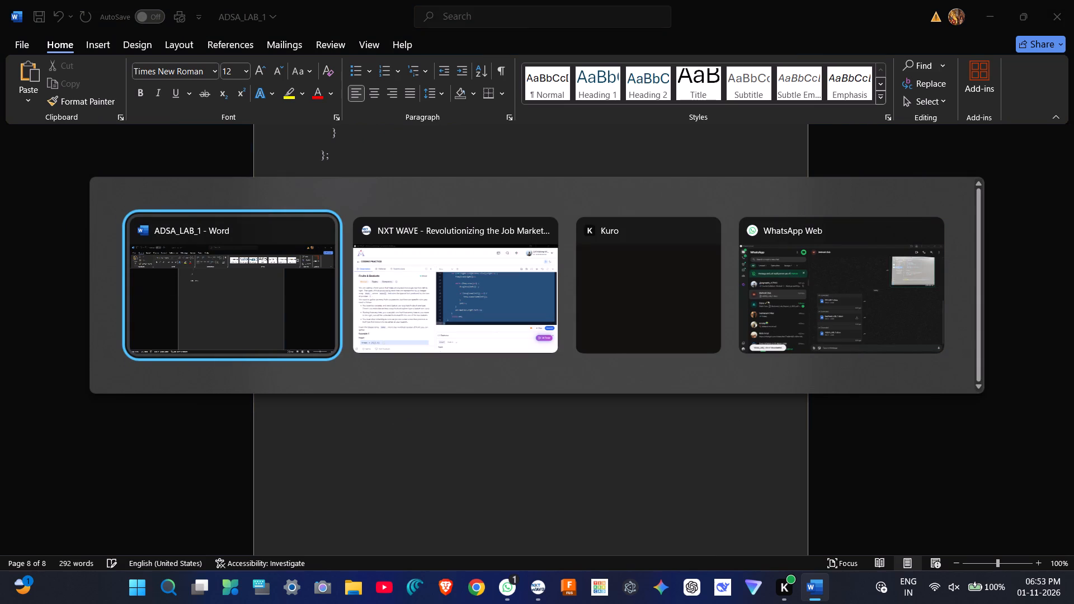
Switch to NxtWave, submit the Fruits & Baskets solution, and clear the text selection in the code editor.
{"action": "scroll", "coordinate": [979, 263], "scroll_direction": "down", "scroll_amount": 4}
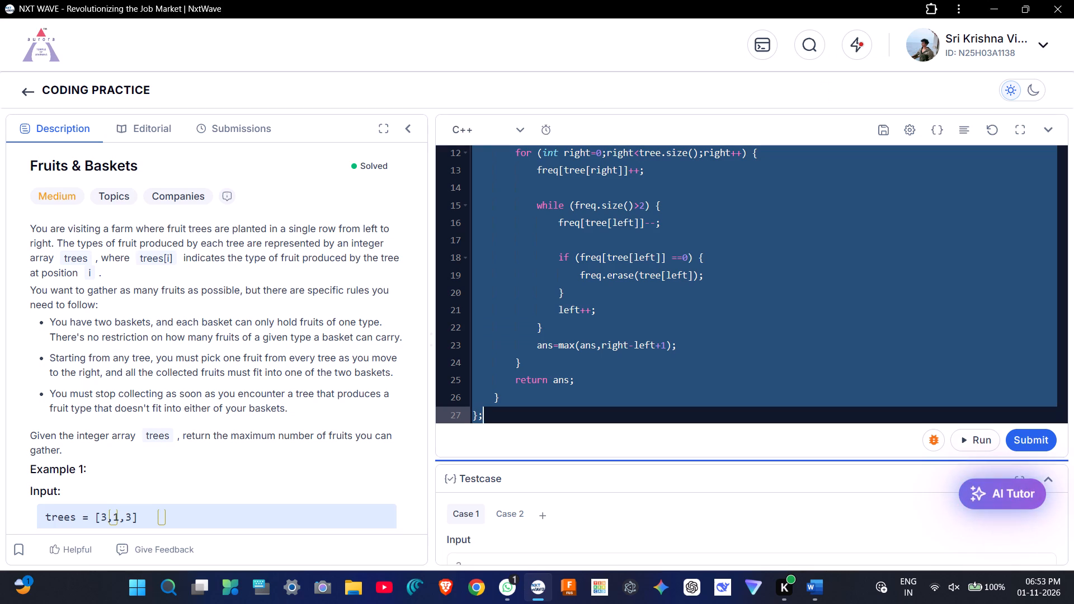
{"action": "left_click", "coordinate": [1034, 441]}
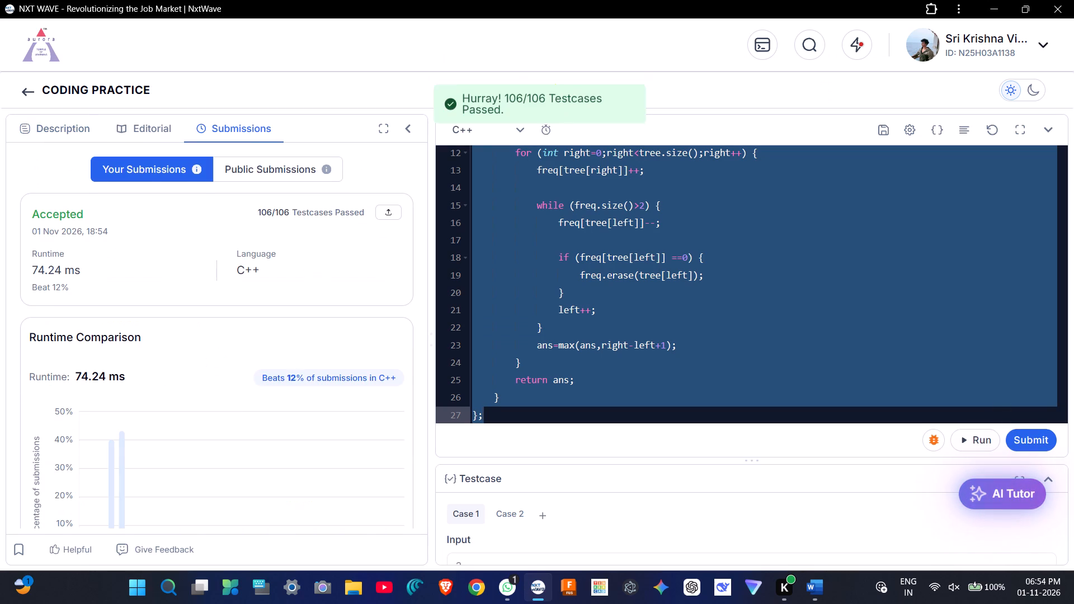
{"action": "key", "text": "Print"}
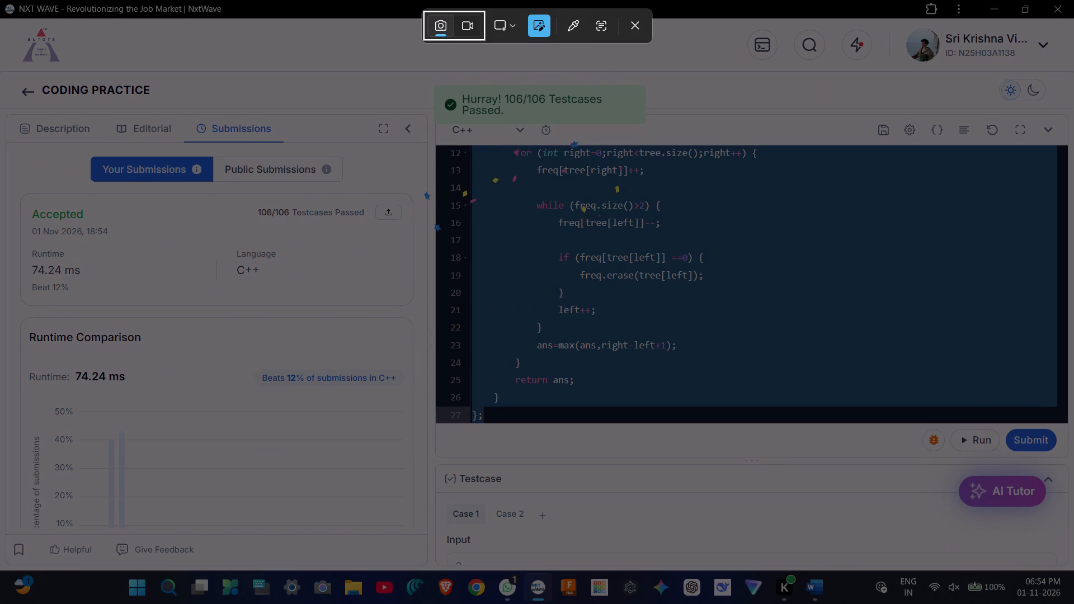
{"action": "key", "text": "Escape"}
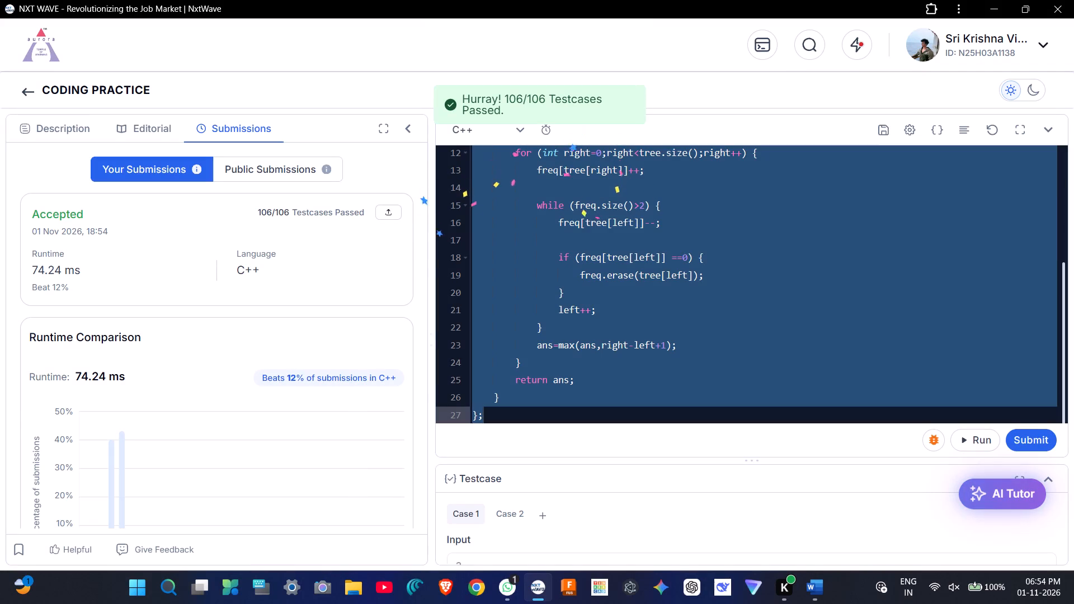
{"action": "left_click", "coordinate": [561, 358]}
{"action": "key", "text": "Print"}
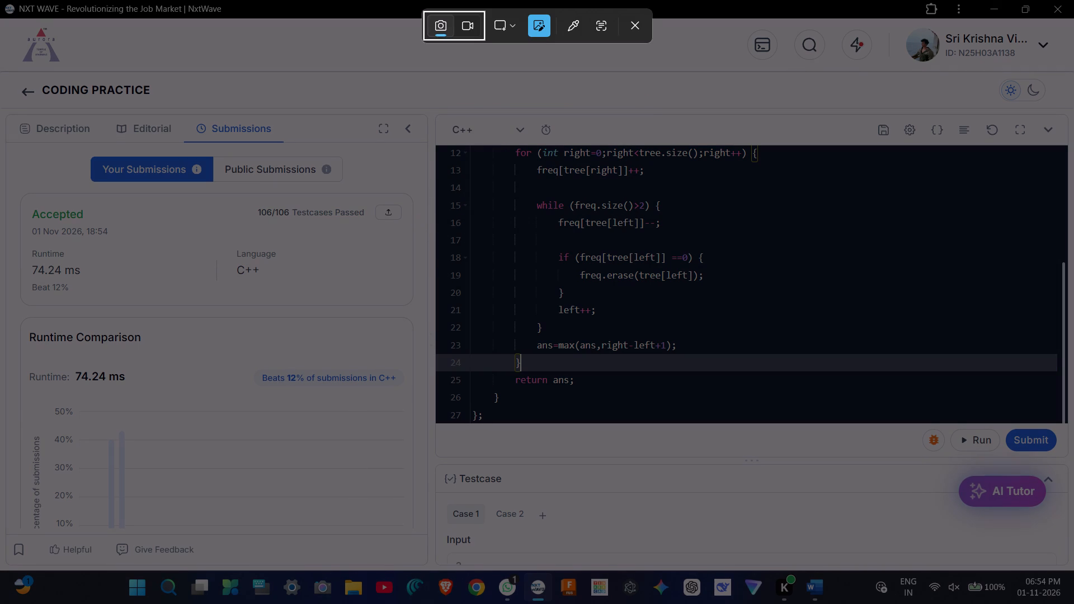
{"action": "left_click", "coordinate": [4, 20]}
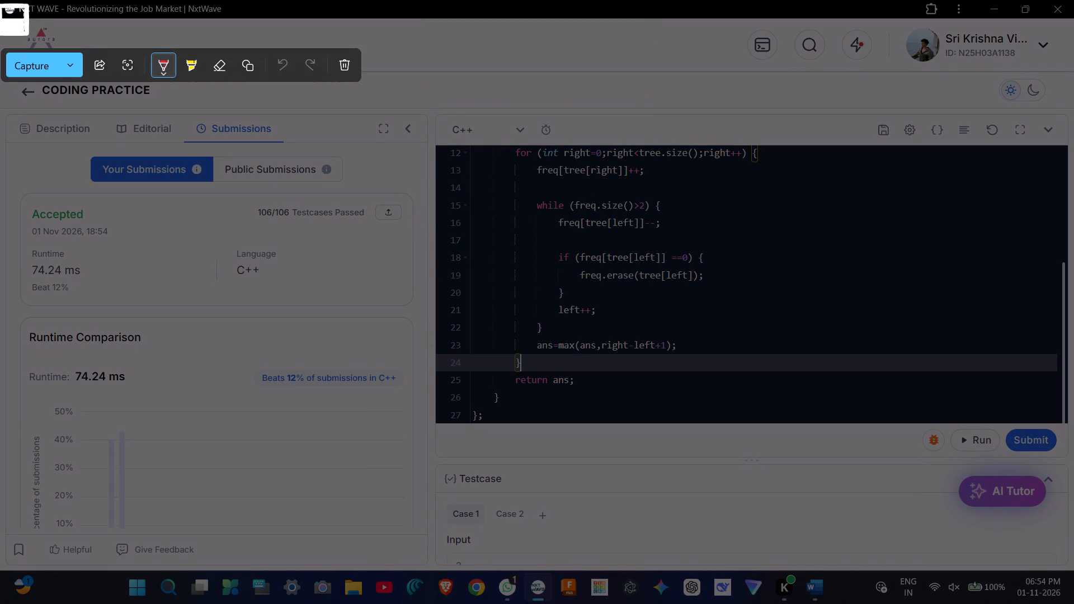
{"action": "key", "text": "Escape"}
Capture the Fruits & Baskets submission result page without the taskbar and paste it below section 4's OUTPUT: label in Word.
{"action": "key", "text": "Print"}
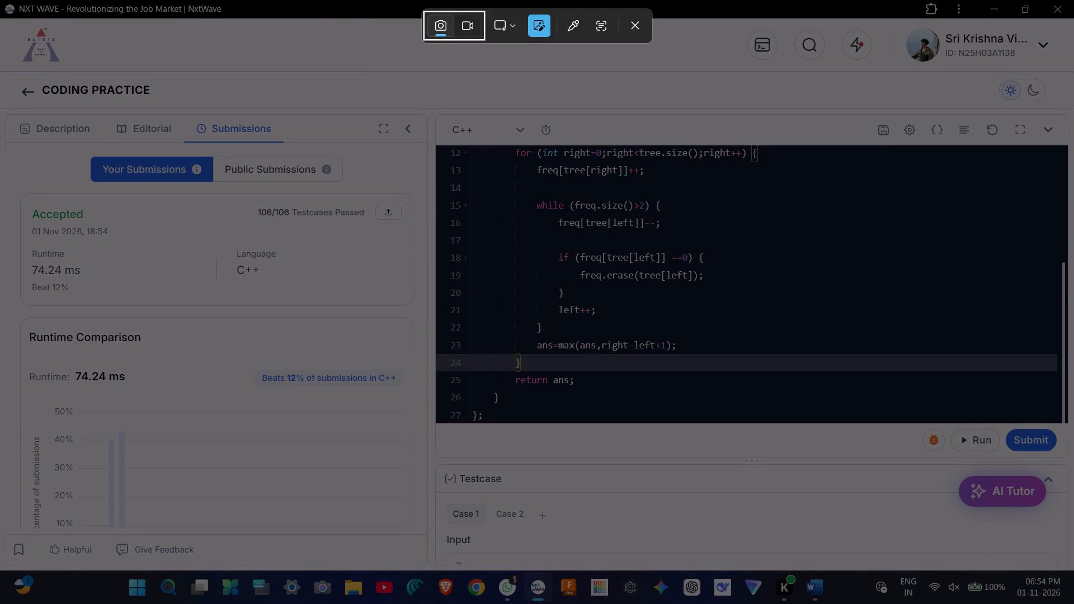
{"action": "left_click_drag", "start_coordinate": [1, 17], "coordinate": [1073, 596]}
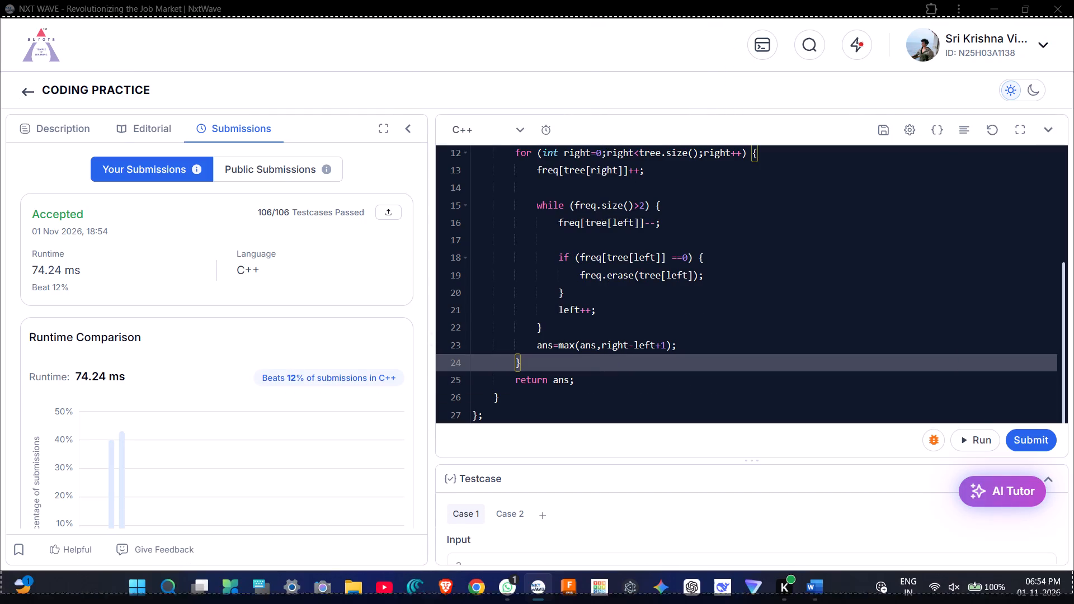
{"action": "left_click_drag", "start_coordinate": [1073, 596], "coordinate": [1073, 567]}
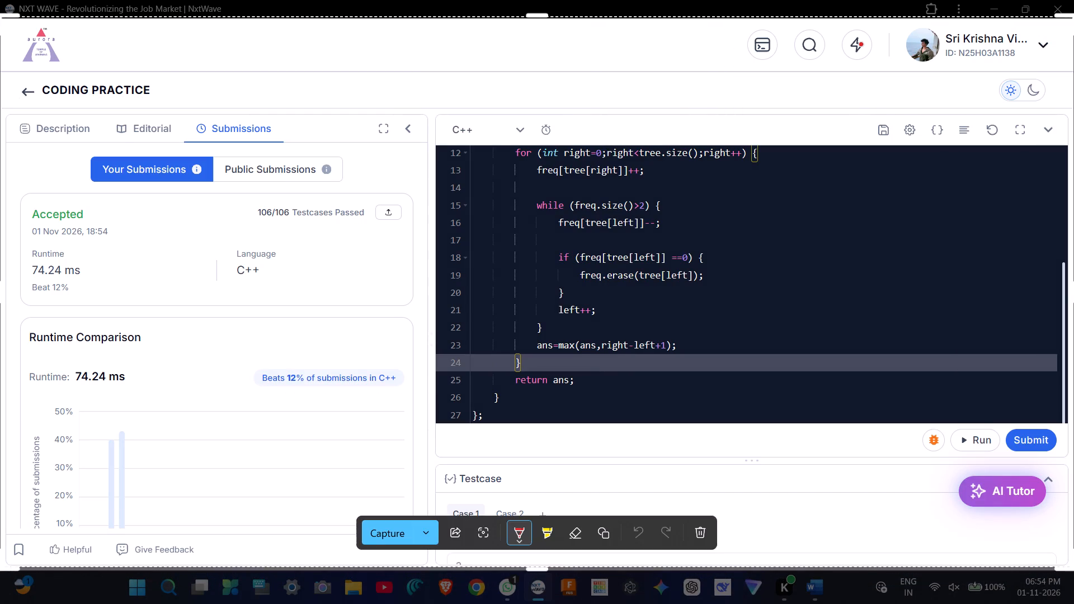
{"action": "key", "text": "ctrl+c"}
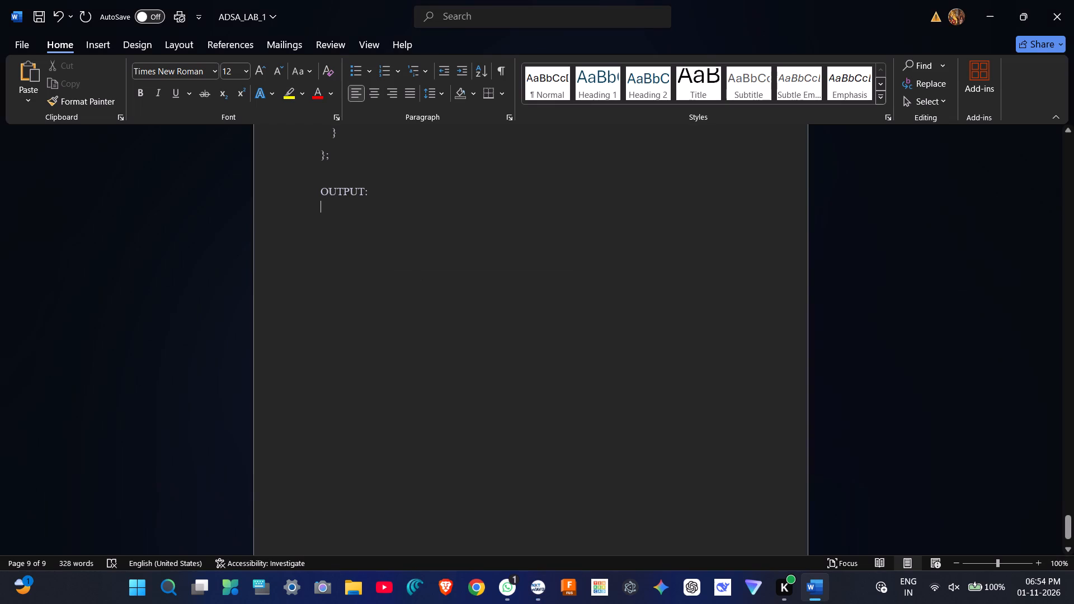
{"action": "key", "text": "ctrl+v"}
Review the finished section 4 and section 3 above it, checking headings, screenshots, code and page layout.
{"action": "scroll", "coordinate": [498, 407], "scroll_direction": "down", "scroll_amount": 3}
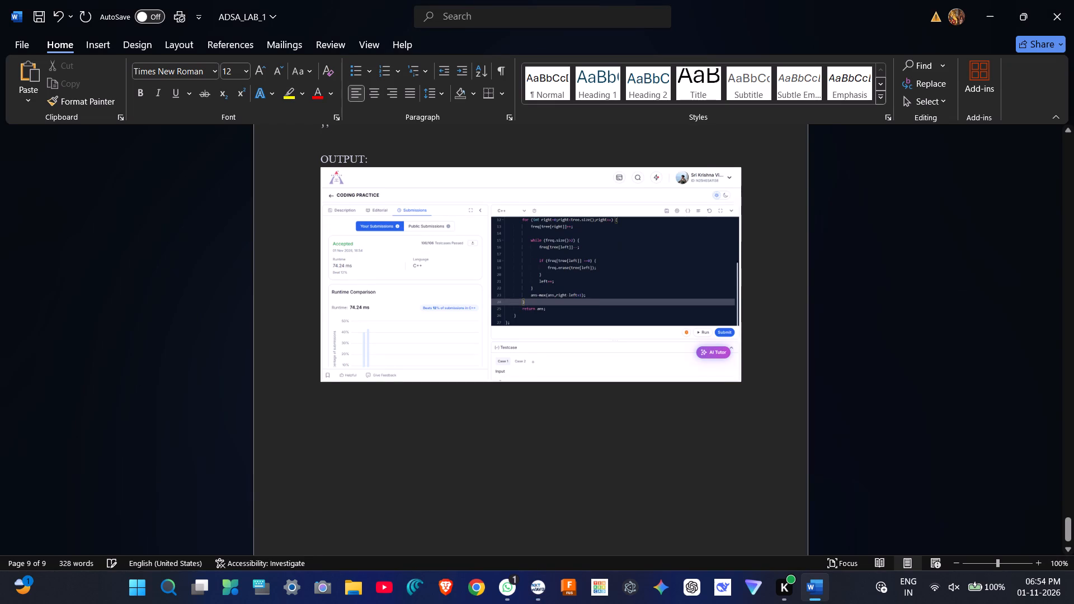
{"action": "scroll", "coordinate": [498, 407], "scroll_direction": "up", "scroll_amount": 5}
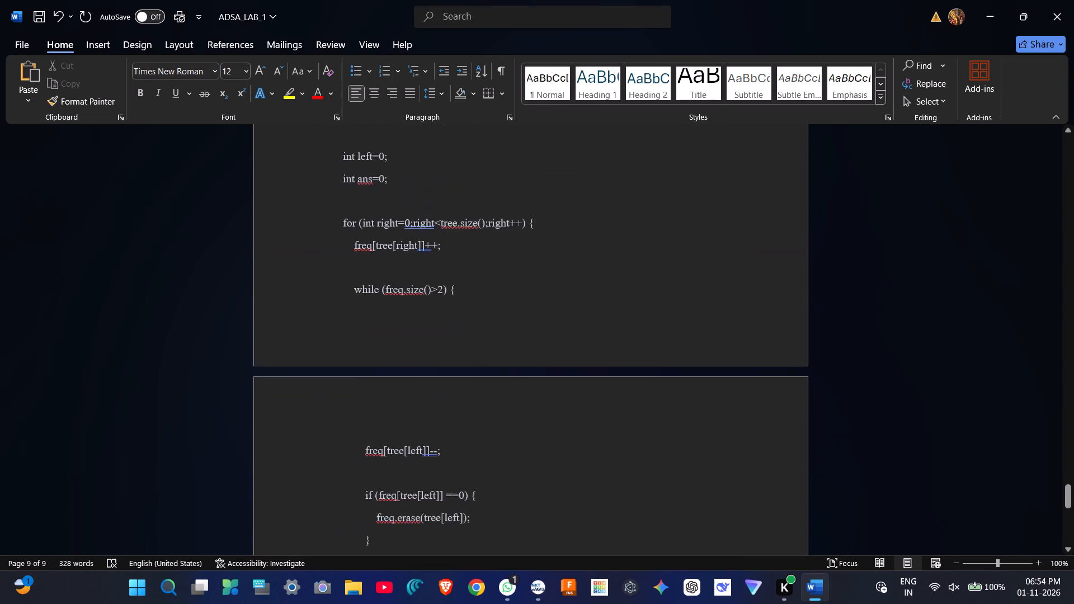
{"action": "scroll", "coordinate": [498, 407], "scroll_direction": "up", "scroll_amount": 4}
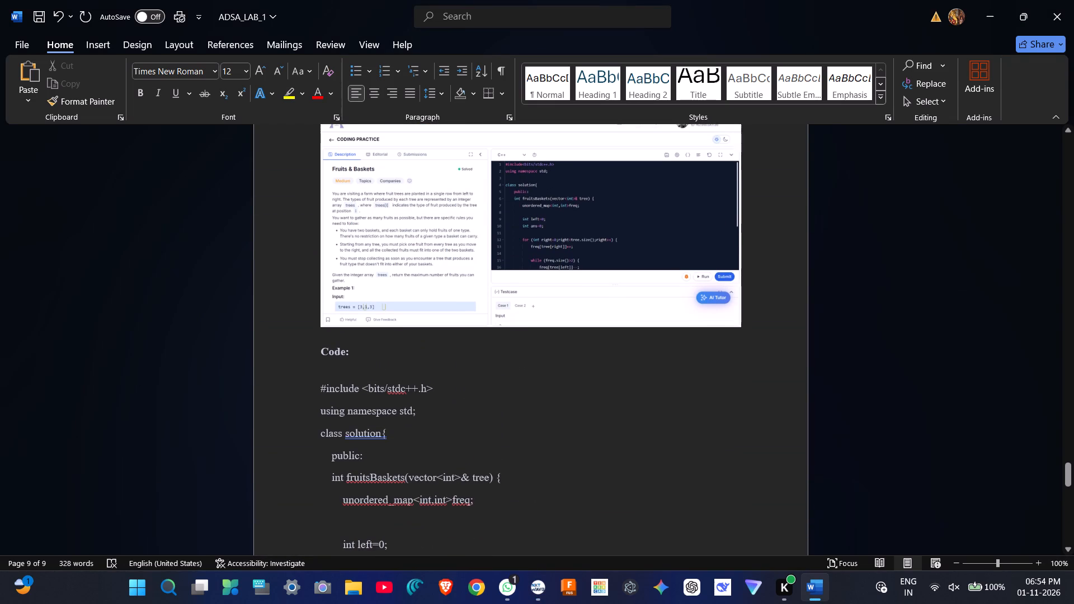
{"action": "scroll", "coordinate": [498, 407], "scroll_direction": "up", "scroll_amount": 2}
{"action": "scroll", "coordinate": [498, 407], "scroll_direction": "down", "scroll_amount": 10}
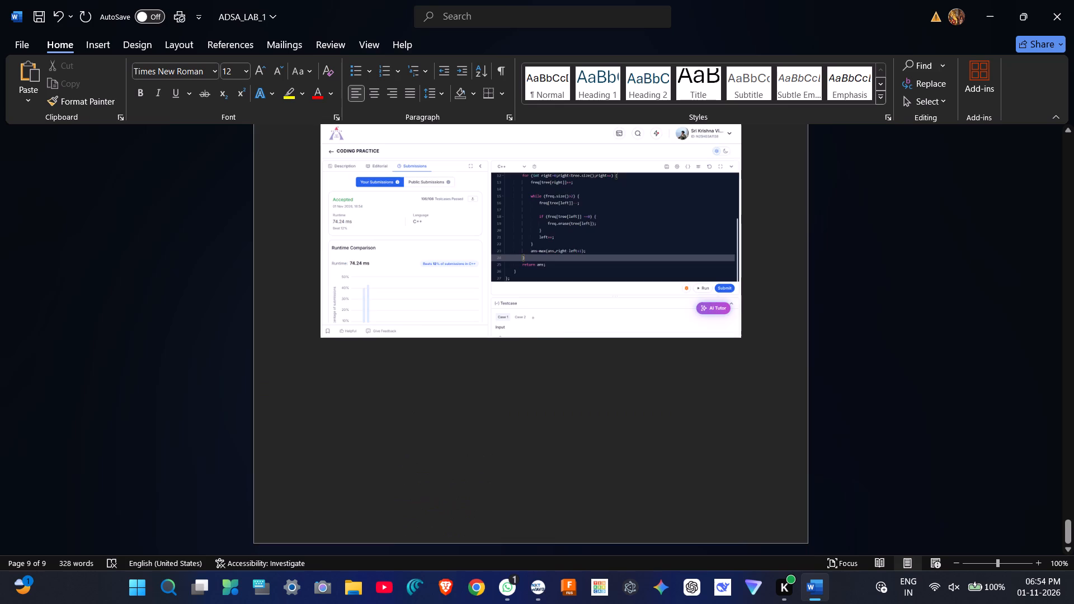
{"action": "scroll", "coordinate": [498, 407], "scroll_direction": "up", "scroll_amount": 5}
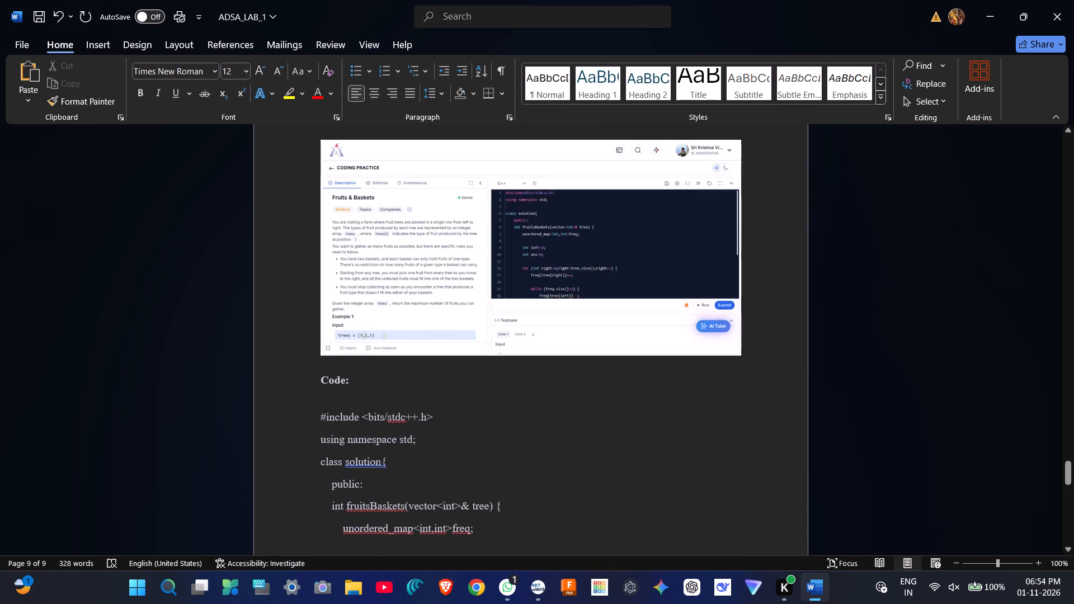
{"action": "scroll", "coordinate": [498, 407], "scroll_direction": "up", "scroll_amount": 4}
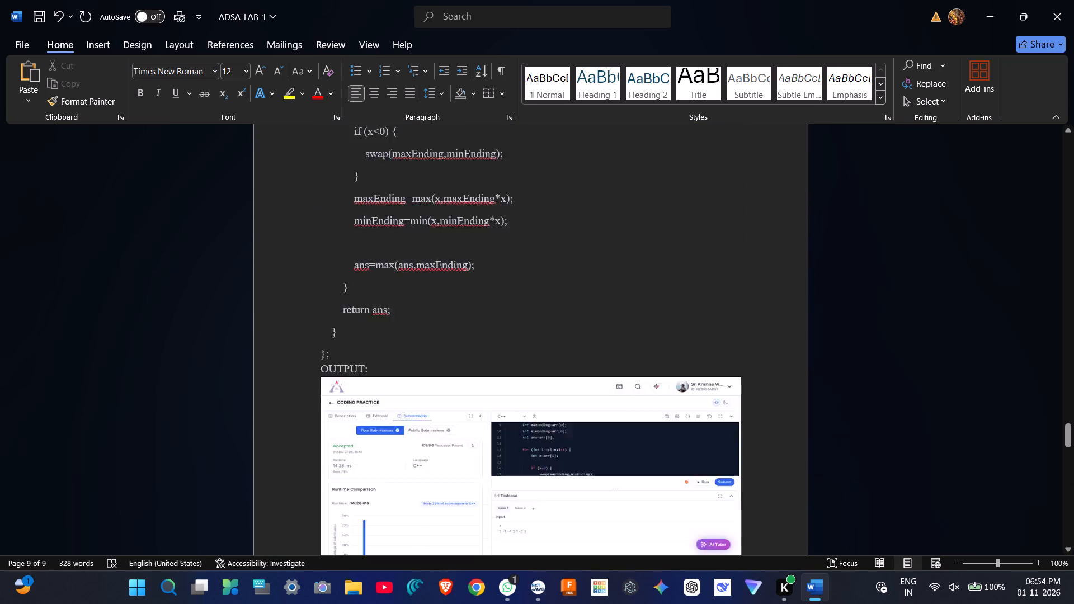
{"action": "scroll", "coordinate": [498, 407], "scroll_direction": "up", "scroll_amount": 3}
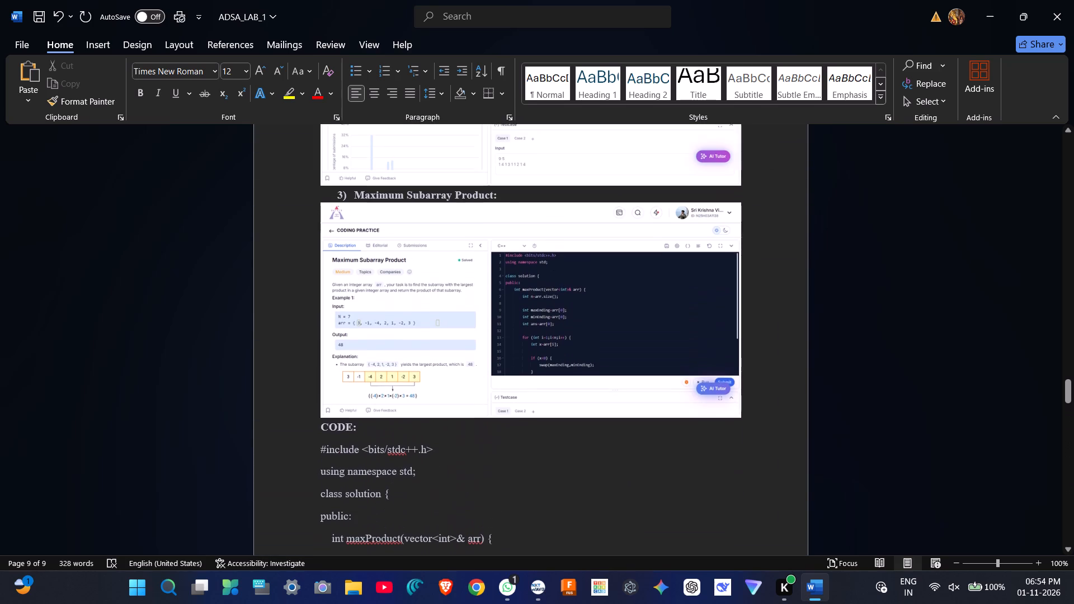
Review sections 3, 2 and 1 of the report, checking whose screenshots, headings and code each one contains.
{"action": "scroll", "coordinate": [498, 407], "scroll_direction": "up", "scroll_amount": 5}
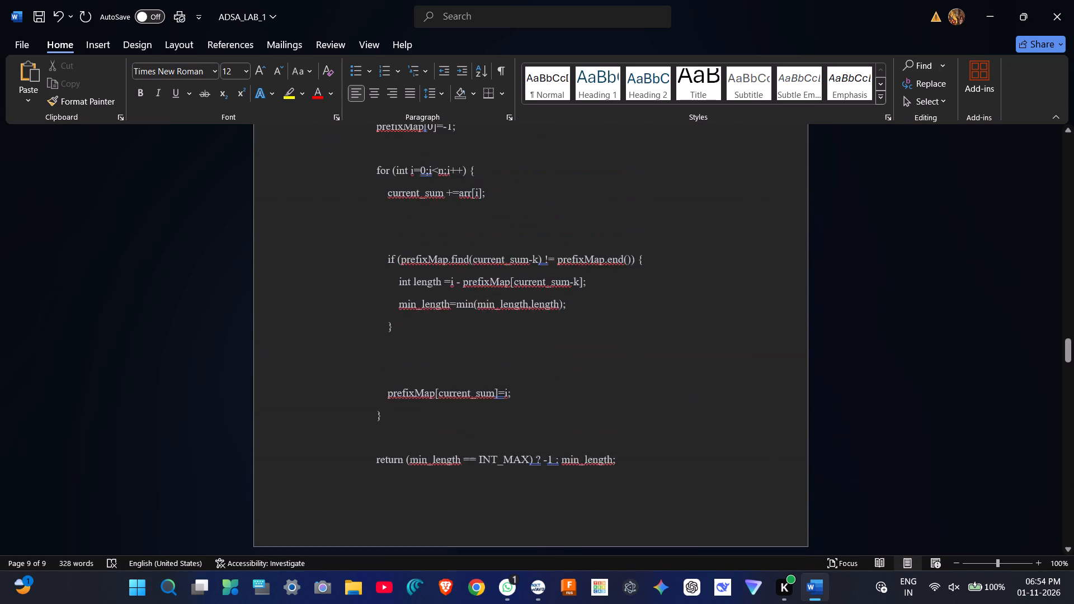
{"action": "scroll", "coordinate": [498, 407], "scroll_direction": "up", "scroll_amount": 2}
{"action": "scroll", "coordinate": [498, 407], "scroll_direction": "down", "scroll_amount": 2}
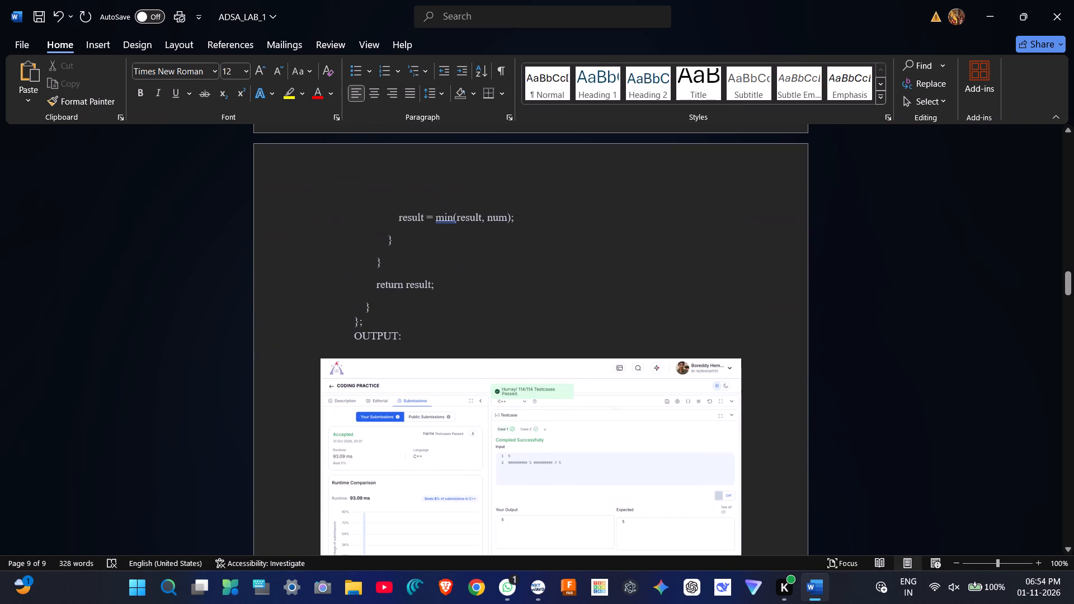
{"action": "scroll", "coordinate": [498, 407], "scroll_direction": "down", "scroll_amount": 1}
{"action": "scroll", "coordinate": [498, 407], "scroll_direction": "up", "scroll_amount": 1}
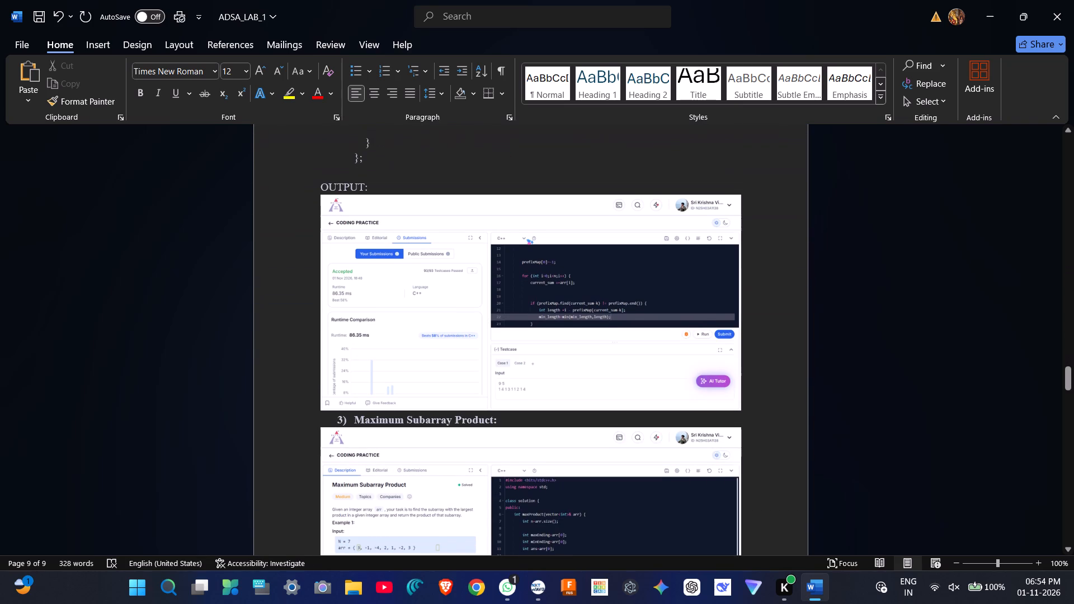
{"action": "scroll", "coordinate": [498, 407], "scroll_direction": "up", "scroll_amount": 3}
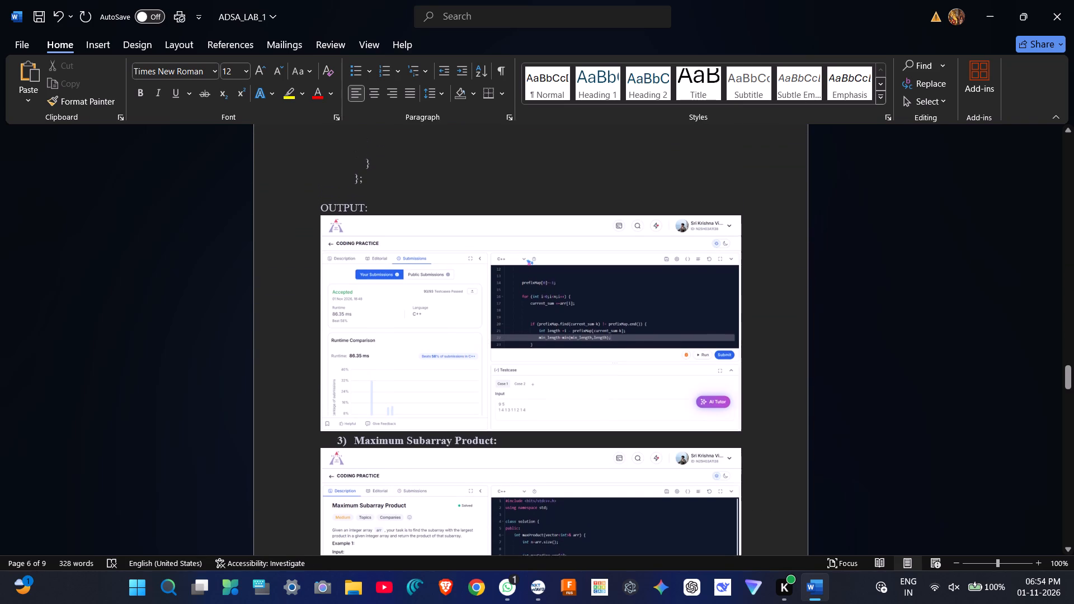
{"action": "scroll", "coordinate": [498, 407], "scroll_direction": "up", "scroll_amount": 4}
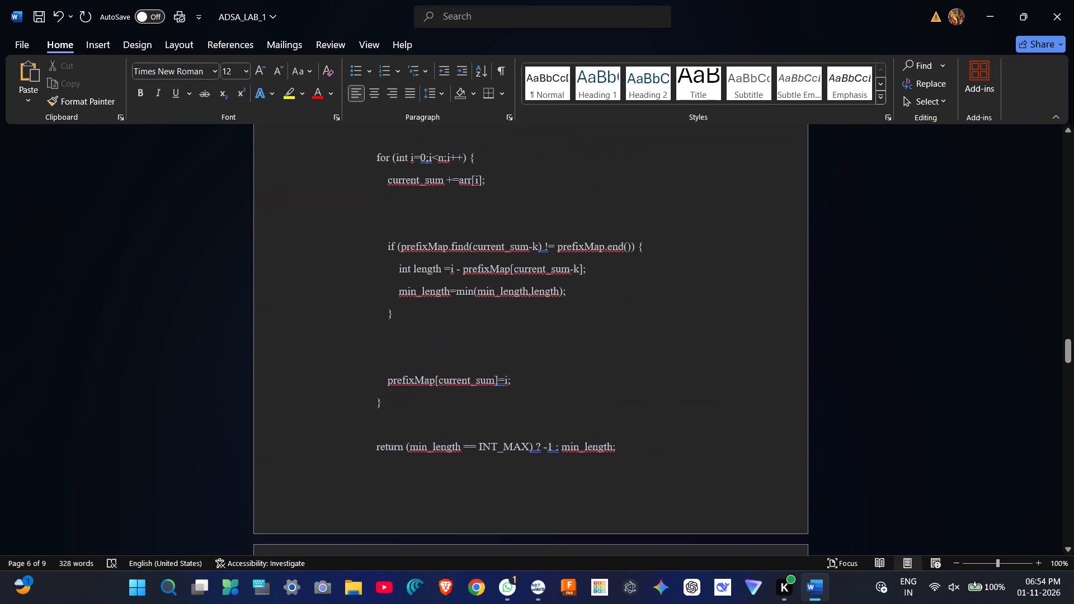
{"action": "scroll", "coordinate": [498, 407], "scroll_direction": "up", "scroll_amount": 4}
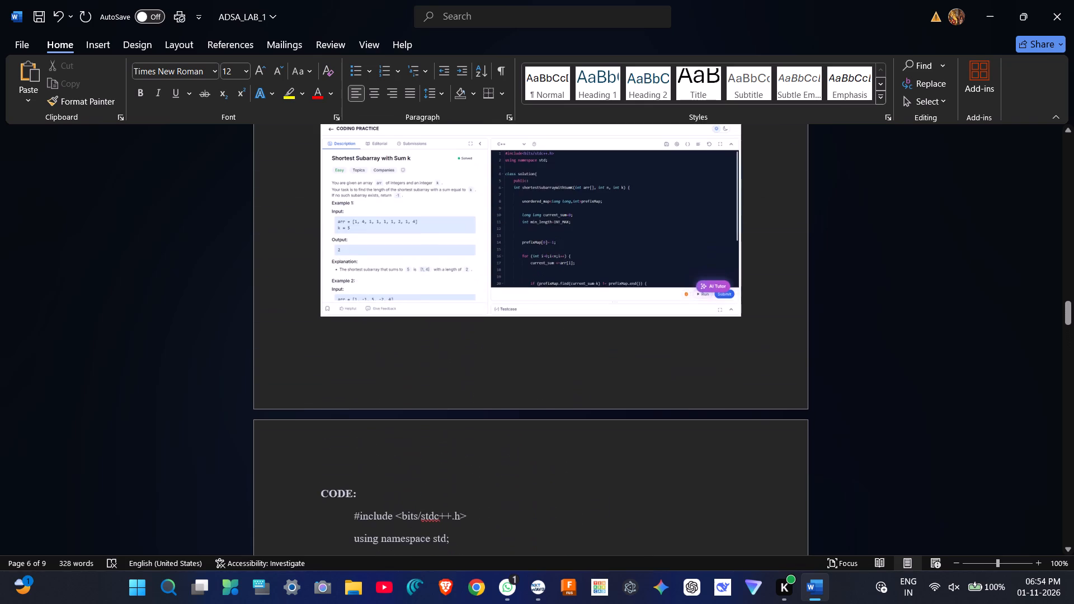
{"action": "scroll", "coordinate": [498, 407], "scroll_direction": "up", "scroll_amount": 5}
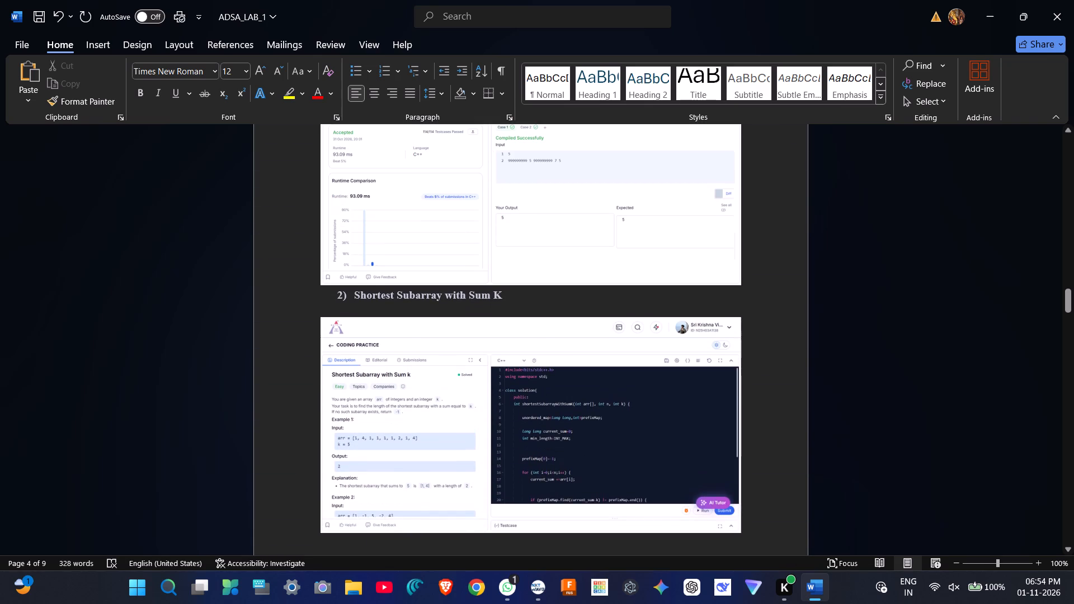
{"action": "scroll", "coordinate": [498, 407], "scroll_direction": "up", "scroll_amount": 1}
{"action": "scroll", "coordinate": [454, 320], "scroll_direction": "up", "scroll_amount": 4}
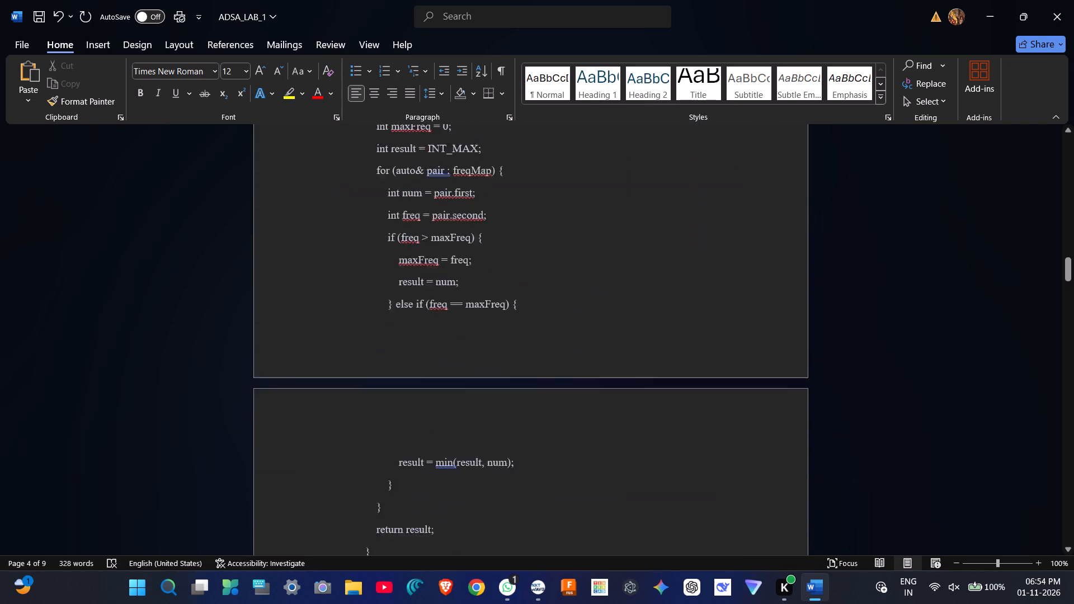
{"action": "scroll", "coordinate": [454, 320], "scroll_direction": "up", "scroll_amount": 5}
{"action": "scroll", "coordinate": [454, 320], "scroll_direction": "down", "scroll_amount": 1}
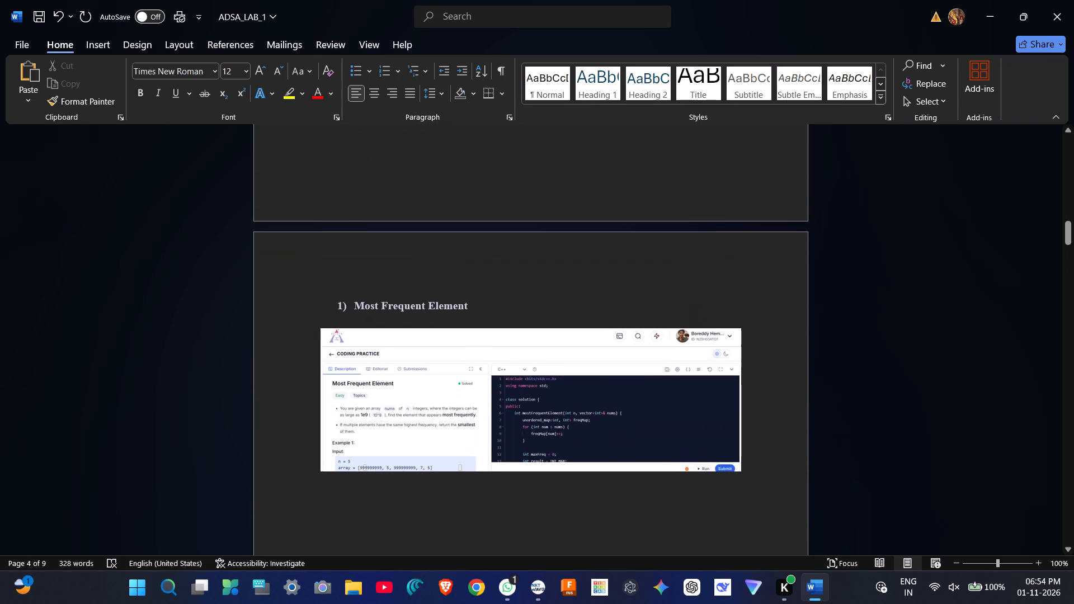
{"action": "scroll", "coordinate": [454, 320], "scroll_direction": "down", "scroll_amount": 1}
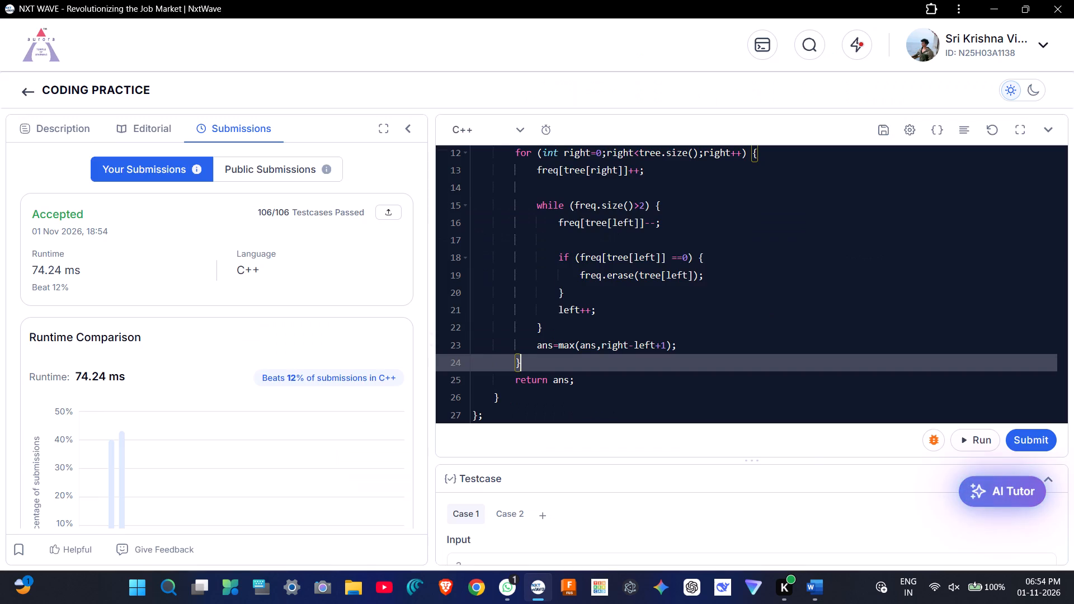
Switch to NxtWave, open Continuous Subarray Sum from the Longest Subarray with Sum K coding practice, and slightly enlarge the code editor pane.
{"action": "scroll", "coordinate": [337, 298], "scroll_direction": "right", "scroll_amount": 11}
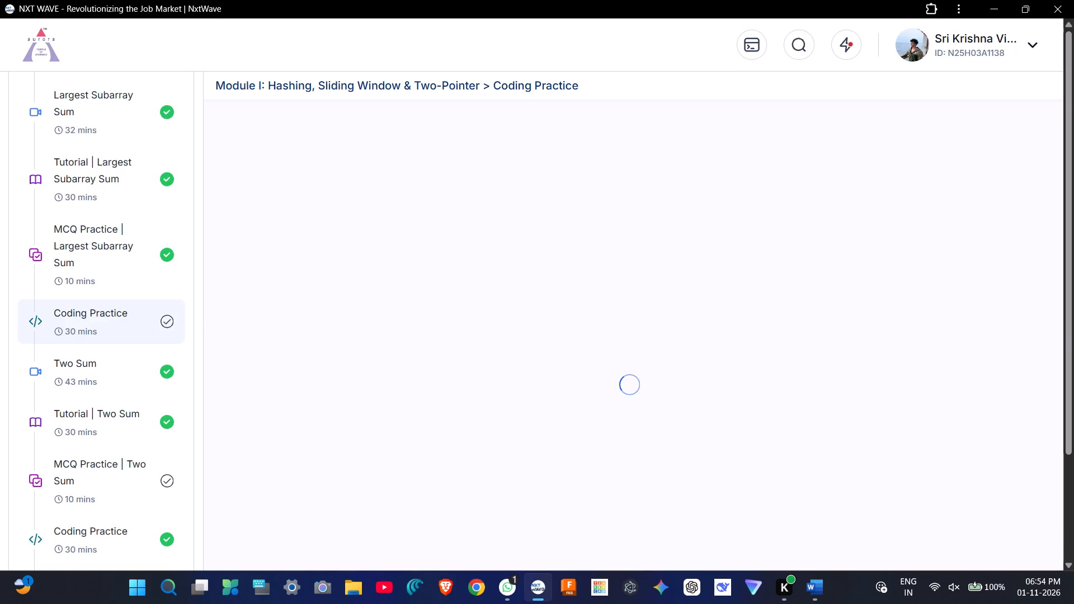
{"action": "scroll", "coordinate": [109, 191], "scroll_direction": "up", "scroll_amount": 4}
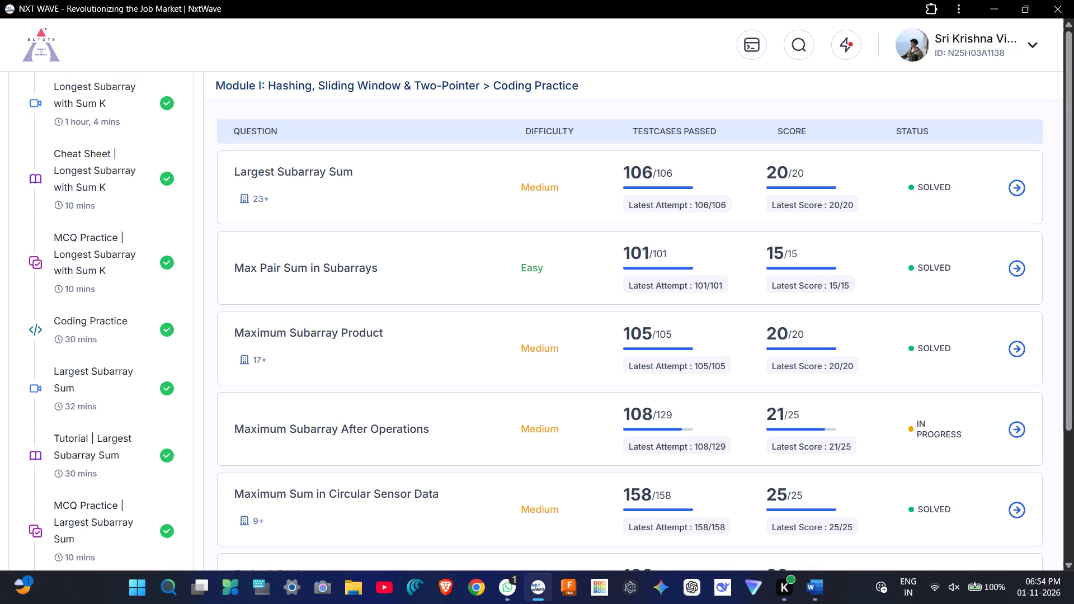
{"action": "left_click", "coordinate": [107, 319]}
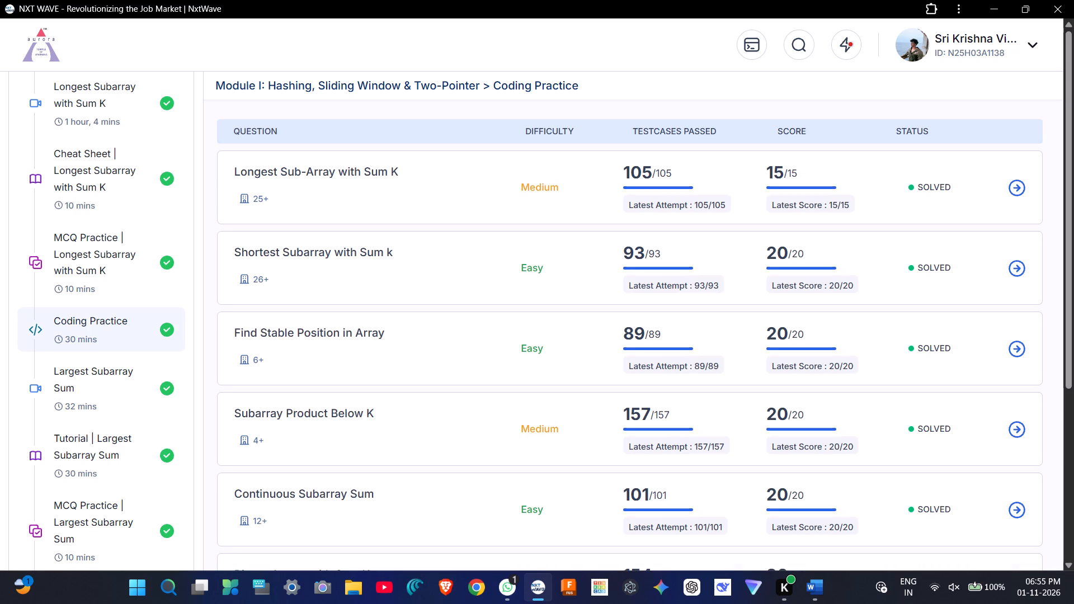
{"action": "left_click", "coordinate": [360, 505]}
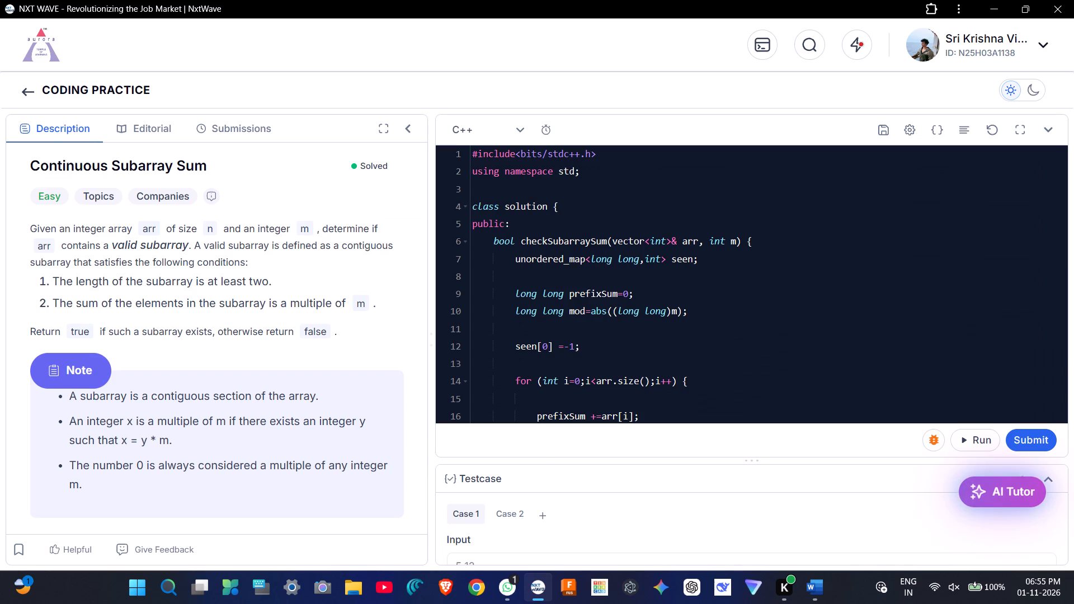
{"action": "left_click_drag", "start_coordinate": [770, 465], "coordinate": [760, 455]}
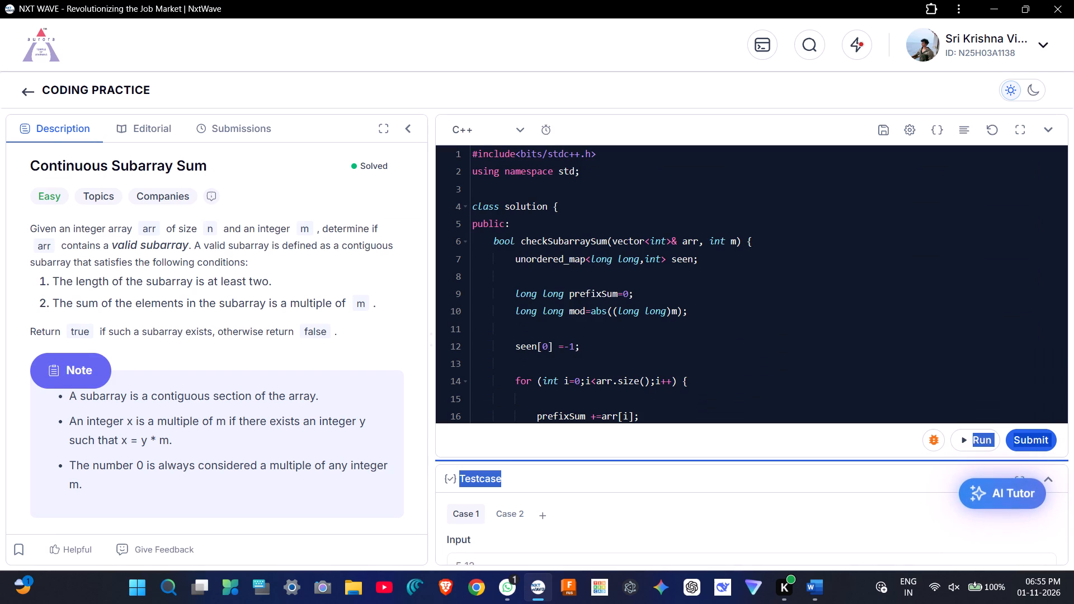
{"action": "left_click_drag", "start_coordinate": [757, 457], "coordinate": [762, 477]}
{"action": "left_click", "coordinate": [604, 252]}
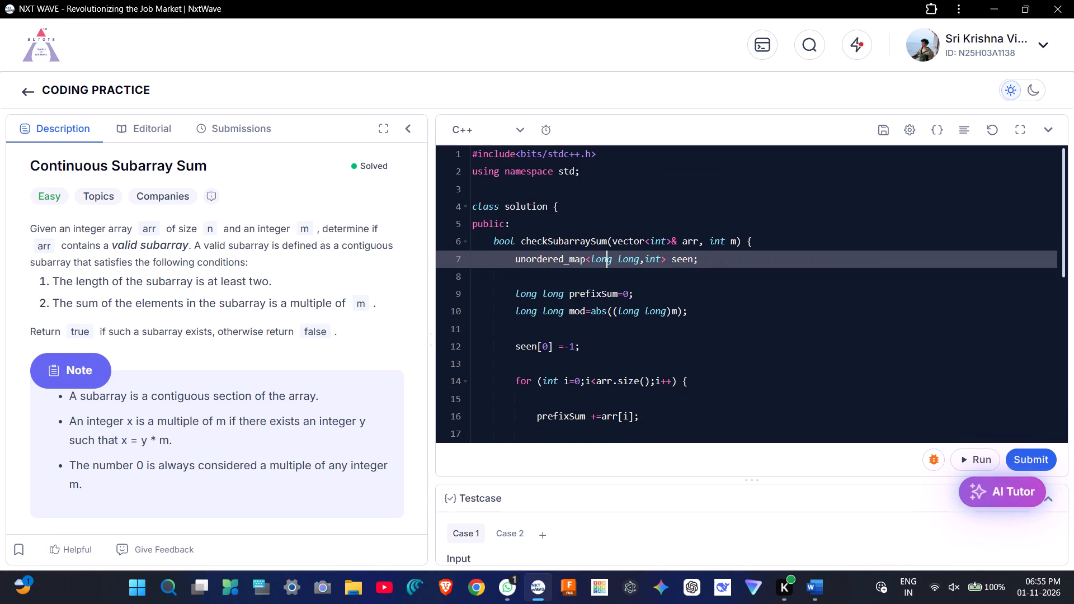
Capture the Continuous Subarray Sum problem page without the taskbar and replace section 1's old problem screenshot with it in Word.
{"action": "key", "text": "Print"}
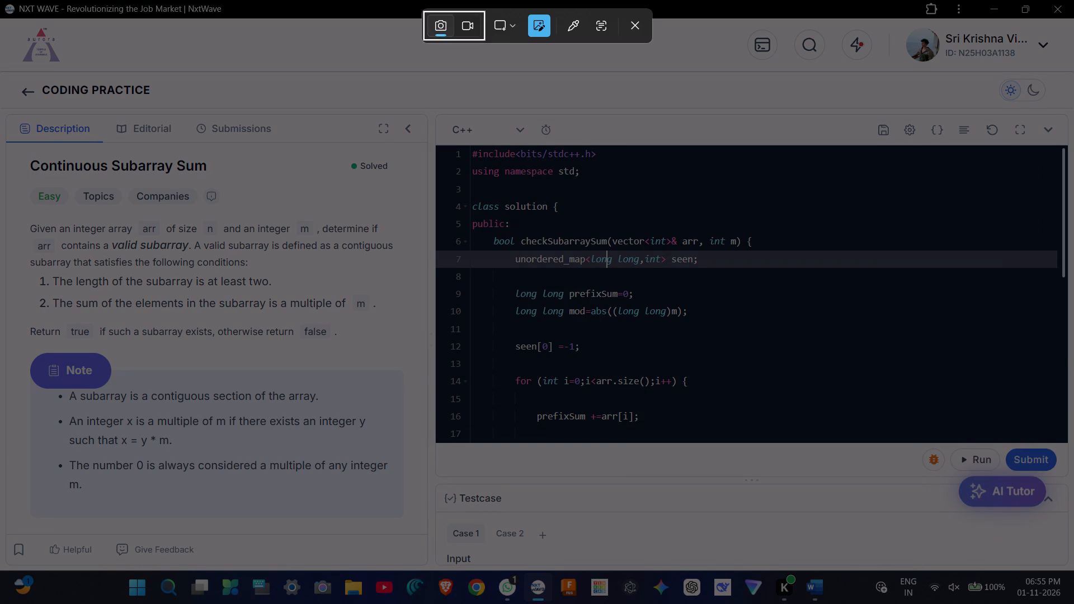
{"action": "left_click_drag", "start_coordinate": [1, 17], "coordinate": [1073, 594]}
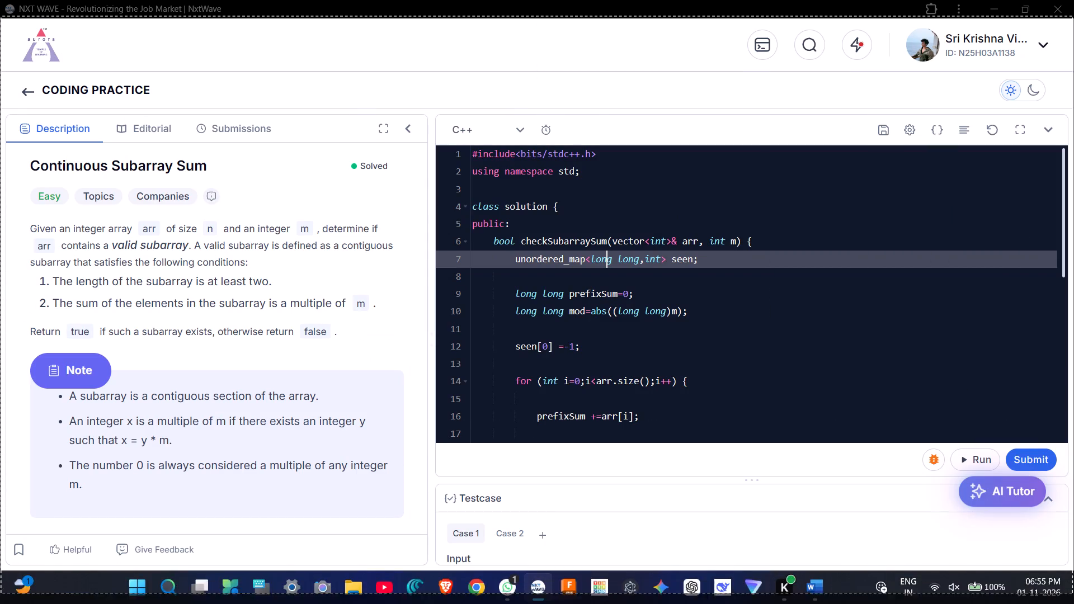
{"action": "left_click_drag", "start_coordinate": [1073, 594], "coordinate": [1073, 569]}
{"action": "key", "text": "ctrl+c"}
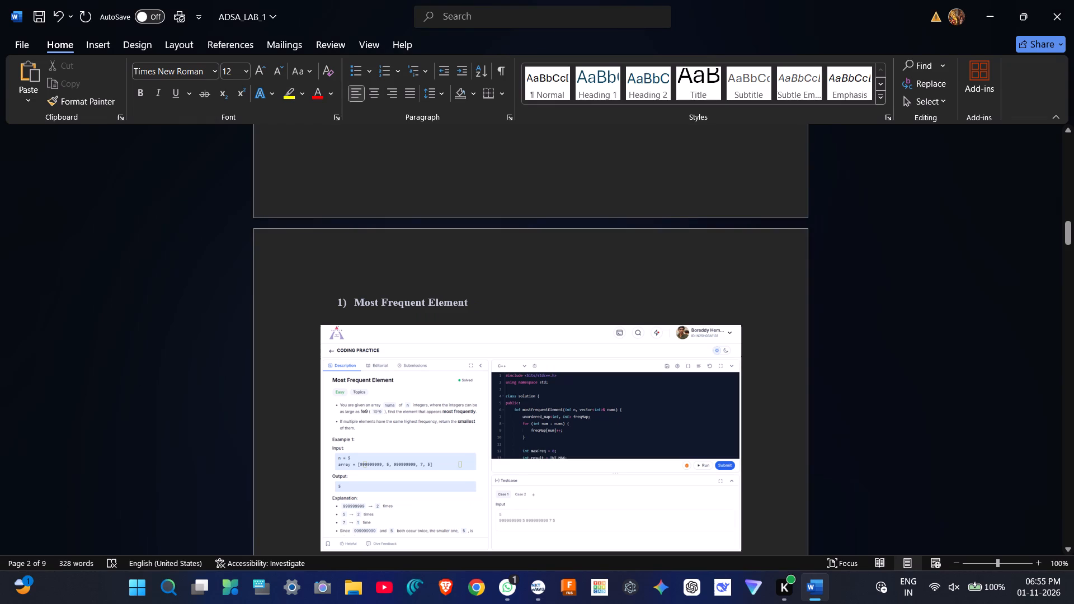
{"action": "left_click", "coordinate": [472, 408]}
{"action": "key", "text": "Delete"}
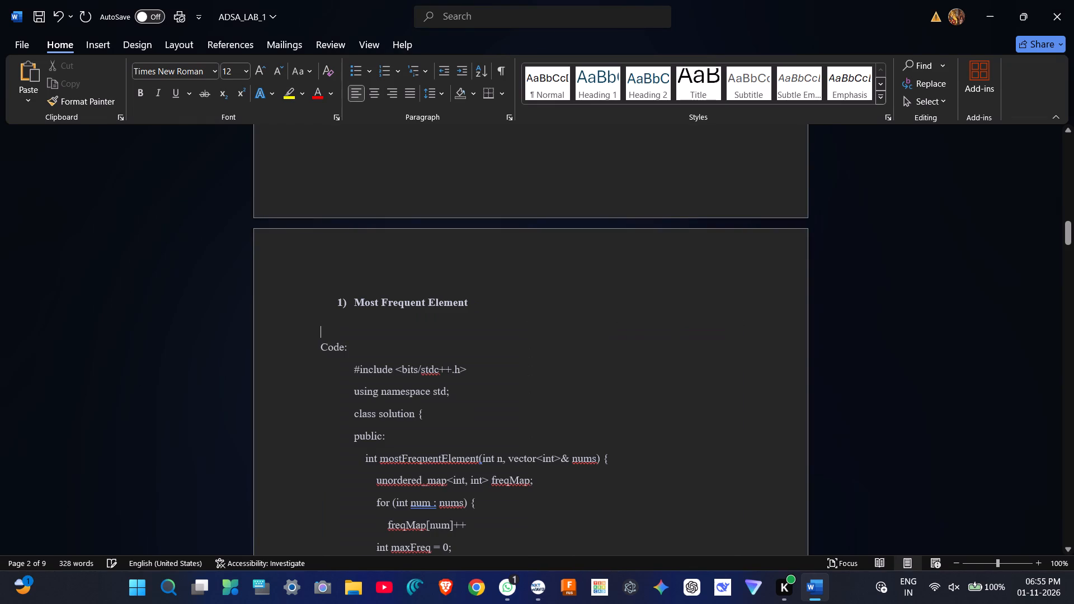
{"action": "key", "text": "ctrl+v"}
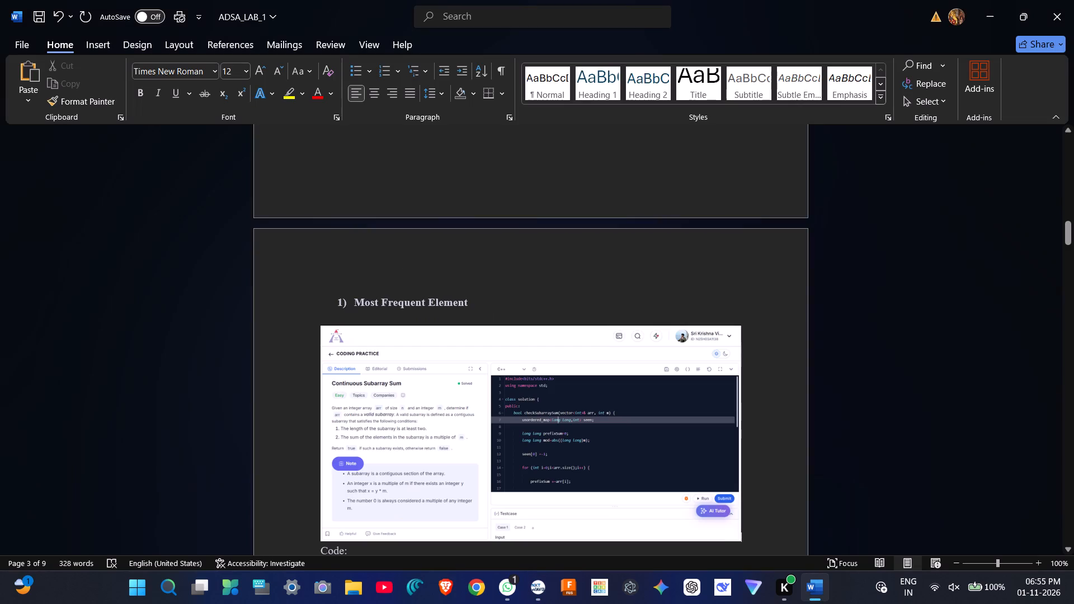
Replace section 1's heading text with "Continuous Subarray Sum:".
{"action": "left_click", "coordinate": [468, 303]}
{"action": "left_click", "coordinate": [468, 303]}
{"action": "key", "text": "BackSpace"}
{"action": "key", "text": "BackSpace"}
{"action": "key", "text": "BackSpace"}
{"action": "key", "text": "BackSpace"}
{"action": "key", "text": "BackSpace"}
{"action": "key", "text": "BackSpace"}
{"action": "key", "text": "BackSpace"}
{"action": "key", "text": "BackSpace"}
{"action": "key", "text": "BackSpace"}
{"action": "key", "text": "BackSpace"}
{"action": "key", "text": "BackSpace"}
{"action": "key", "text": "BackSpace"}
{"action": "key", "text": "BackSpace"}
{"action": "key", "text": "BackSpace"}
{"action": "key", "text": "BackSpace"}
{"action": "key", "text": "BackSpace"}
{"action": "key", "text": "BackSpace"}
{"action": "key", "text": "BackSpace"}
{"action": "key", "text": "BackSpace"}
{"action": "key", "text": "BackSpace"}
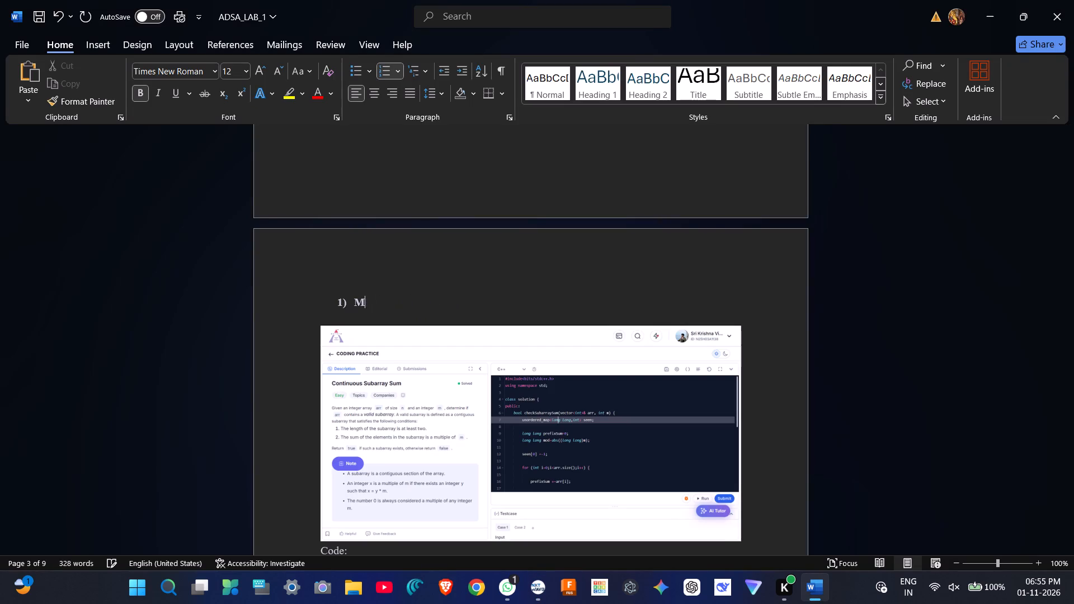
{"action": "key", "text": "BackSpace"}
{"action": "type", "text": "Contin"}
{"action": "type", "text": "ous"}
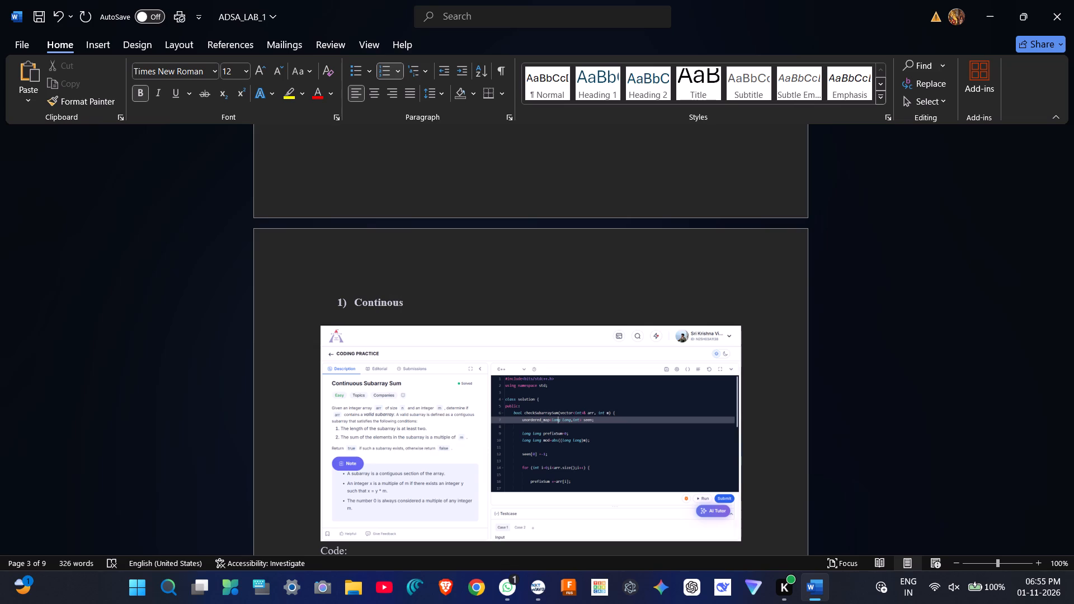
{"action": "key", "text": "space"}
{"action": "type", "text": "Suba"}
{"action": "type", "text": "rray"}
{"action": "key", "text": "space"}
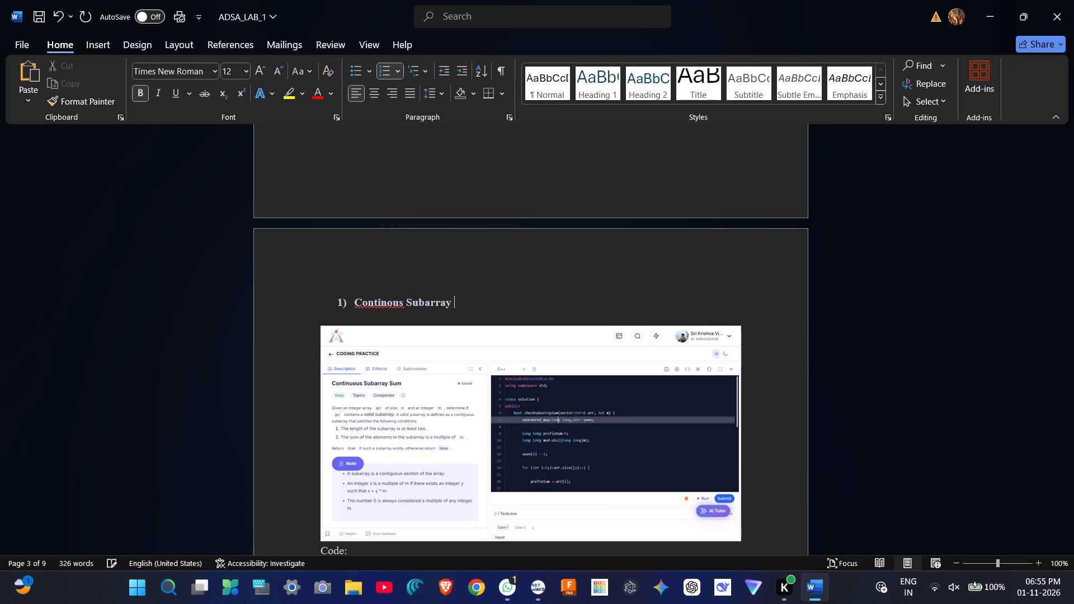
{"action": "type", "text": "Sum"}
{"action": "key", "text": "shift+colon"}
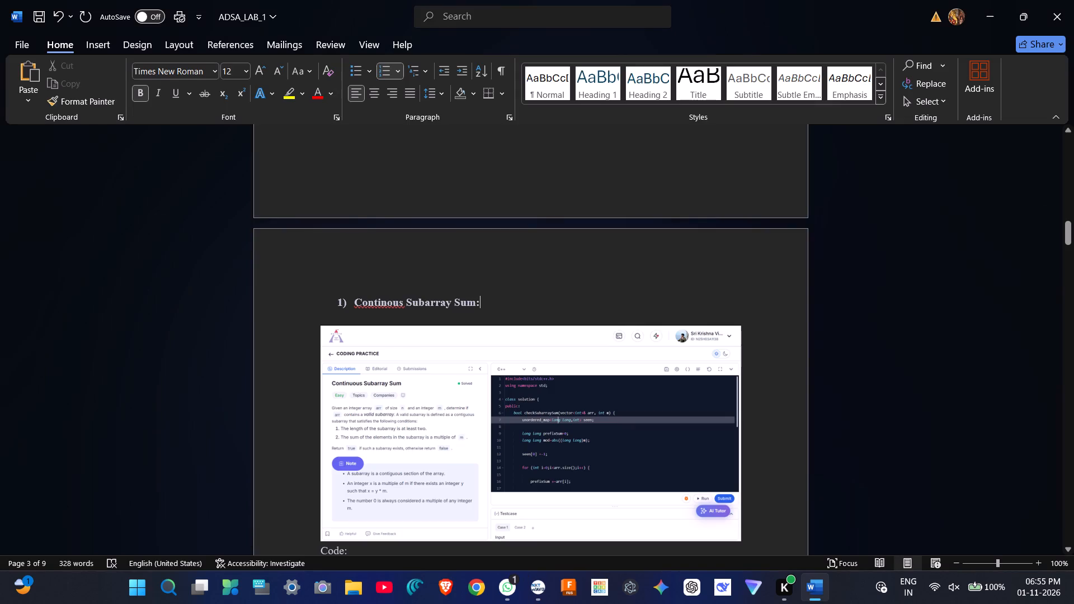
{"action": "left_click", "coordinate": [388, 303]}
{"action": "key", "text": "u"}
Delete section 1's old code from the "class solution {" line through the closing "};", keeping the include and namespace lines.
{"action": "scroll", "coordinate": [539, 303], "scroll_direction": "down", "scroll_amount": 2}
{"action": "scroll", "coordinate": [454, 355], "scroll_direction": "down", "scroll_amount": 1}
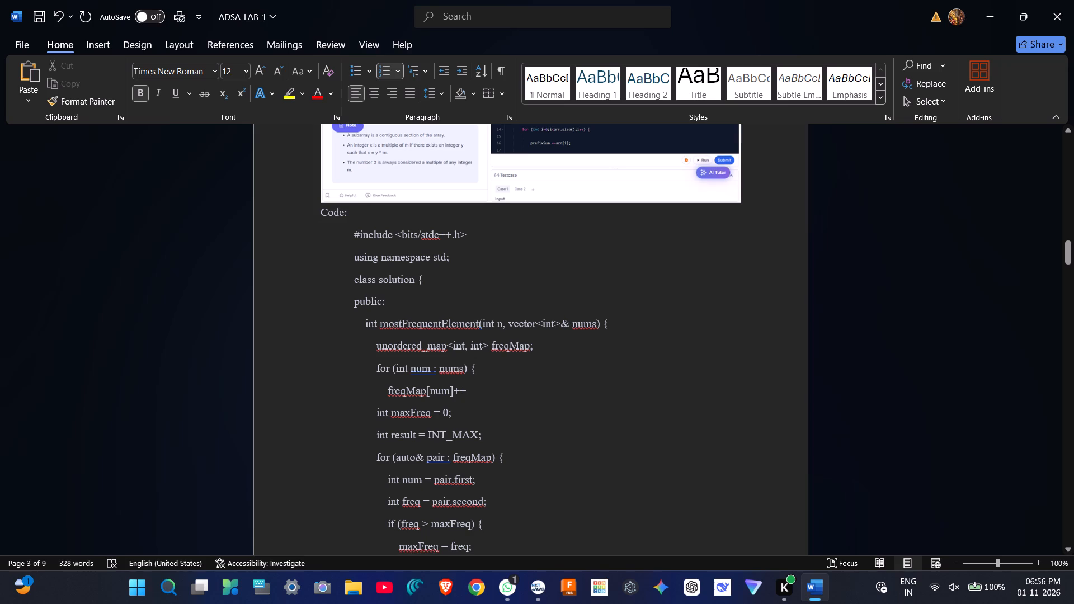
{"action": "left_click_drag", "start_coordinate": [354, 279], "coordinate": [359, 285]}
{"action": "left_click_drag", "start_coordinate": [355, 280], "coordinate": [477, 571]}
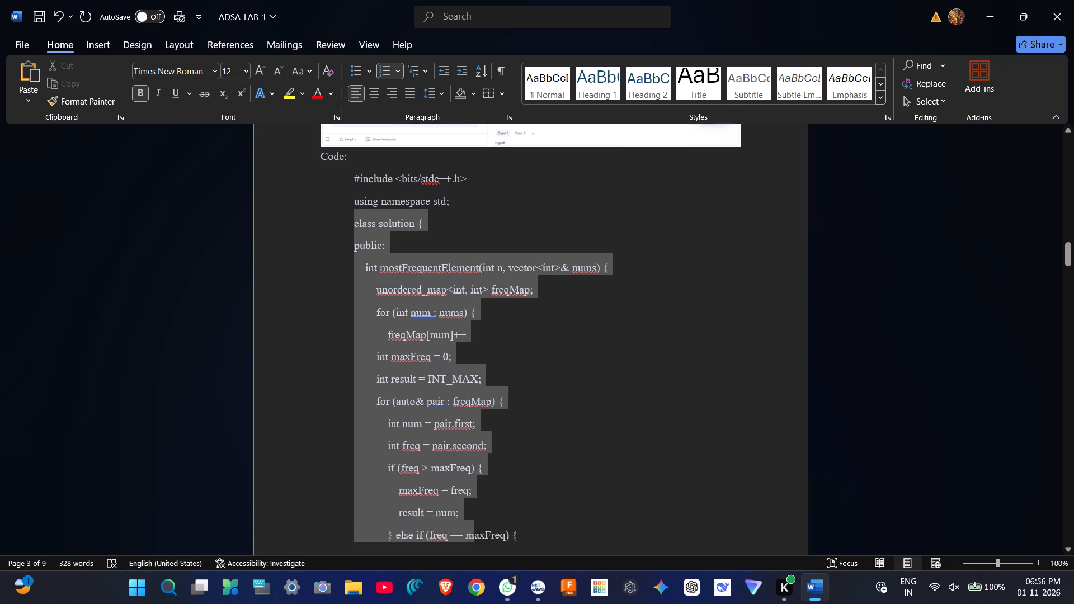
{"action": "left_click_drag", "start_coordinate": [477, 571], "coordinate": [416, 180]}
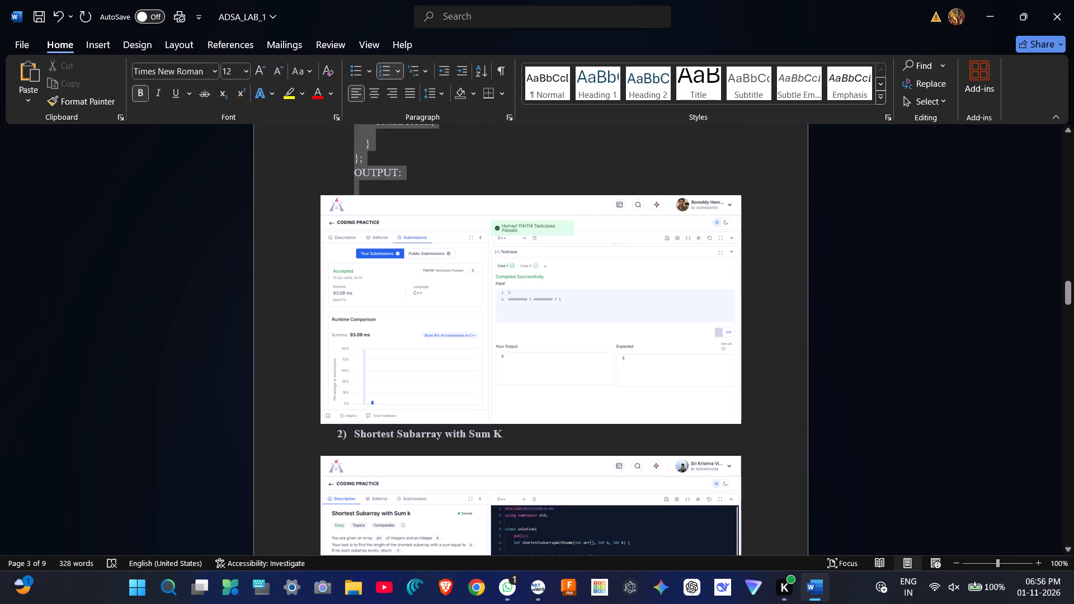
{"action": "left_click_drag", "start_coordinate": [416, 180], "coordinate": [397, 158]}
{"action": "key", "text": "BackSpace"}
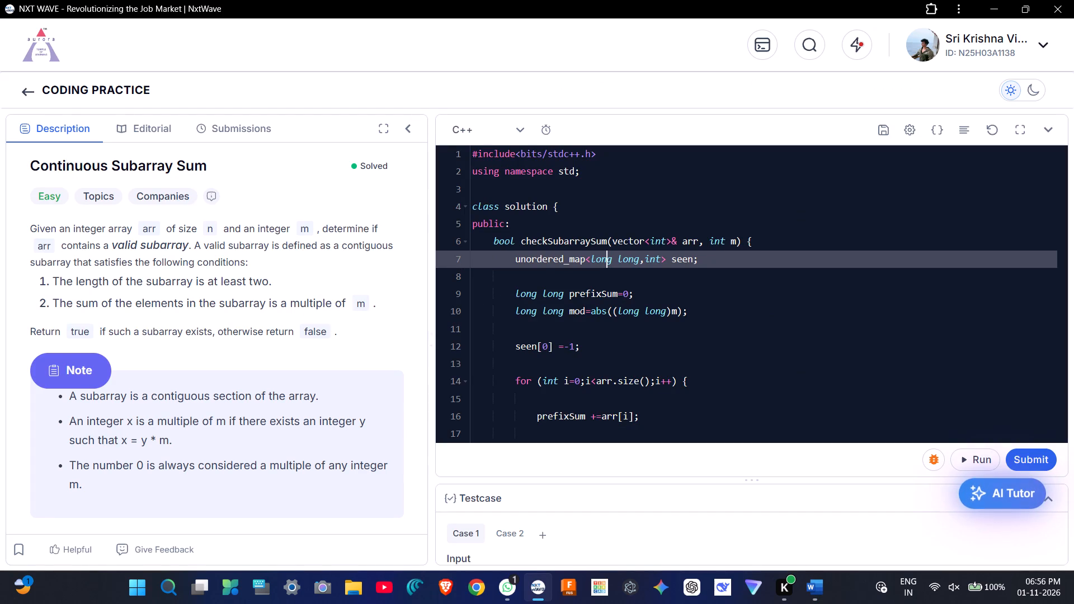
Copy the Continuous Subarray Sum solution class from NxtWave and paste it below section 1's 'using namespace std;' line in Word.
{"action": "left_click_drag", "start_coordinate": [484, 186], "coordinate": [627, 561]}
{"action": "key", "text": "ctrl+c"}
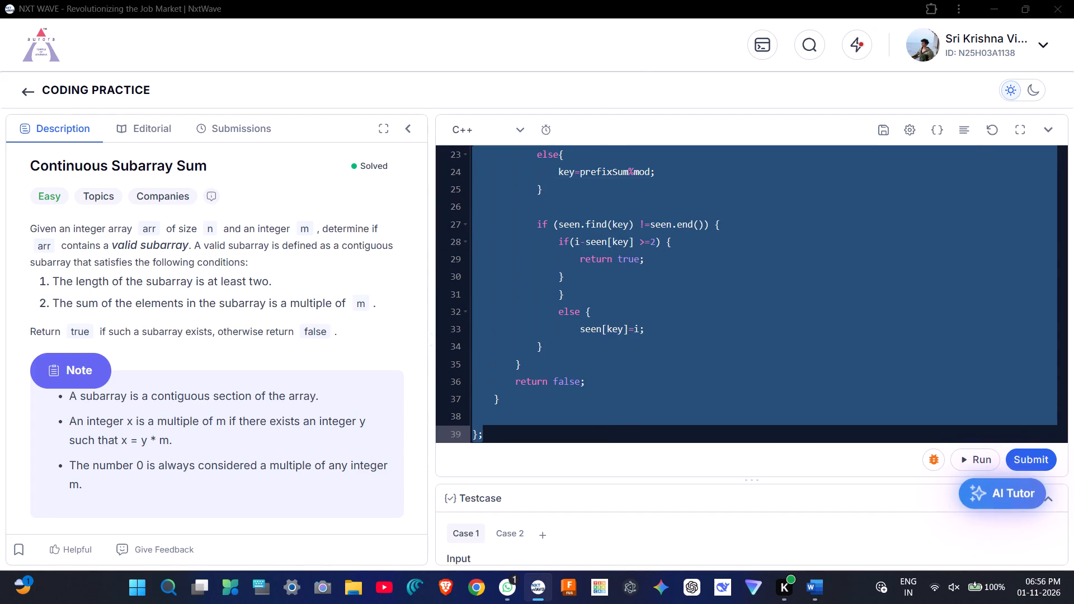
{"action": "scroll", "coordinate": [525, 398], "scroll_direction": "up", "scroll_amount": 2}
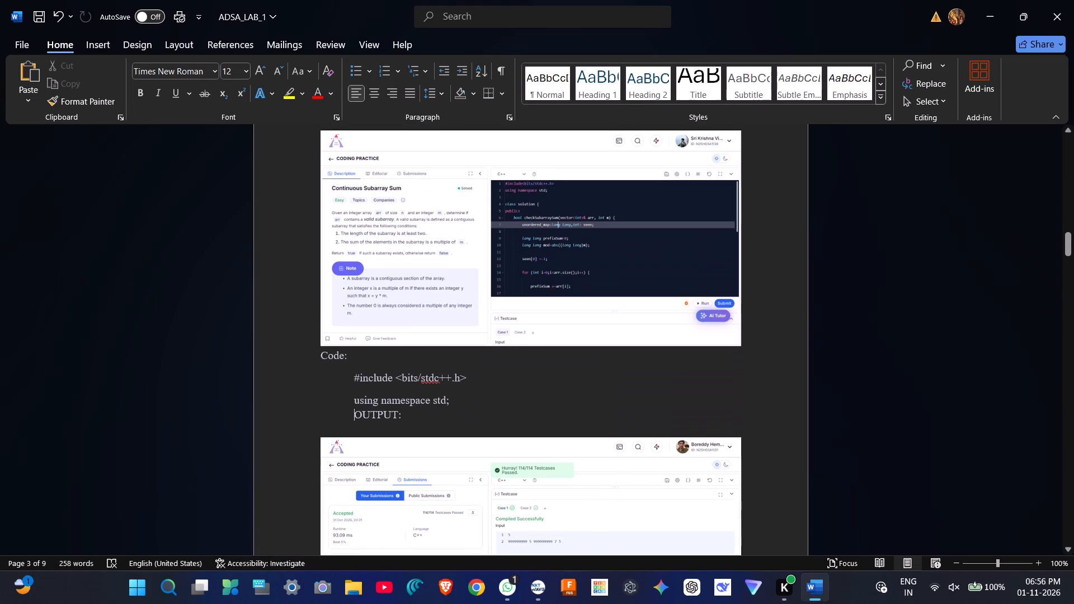
{"action": "left_click", "coordinate": [484, 397]}
{"action": "key", "text": "ctrl+v"}
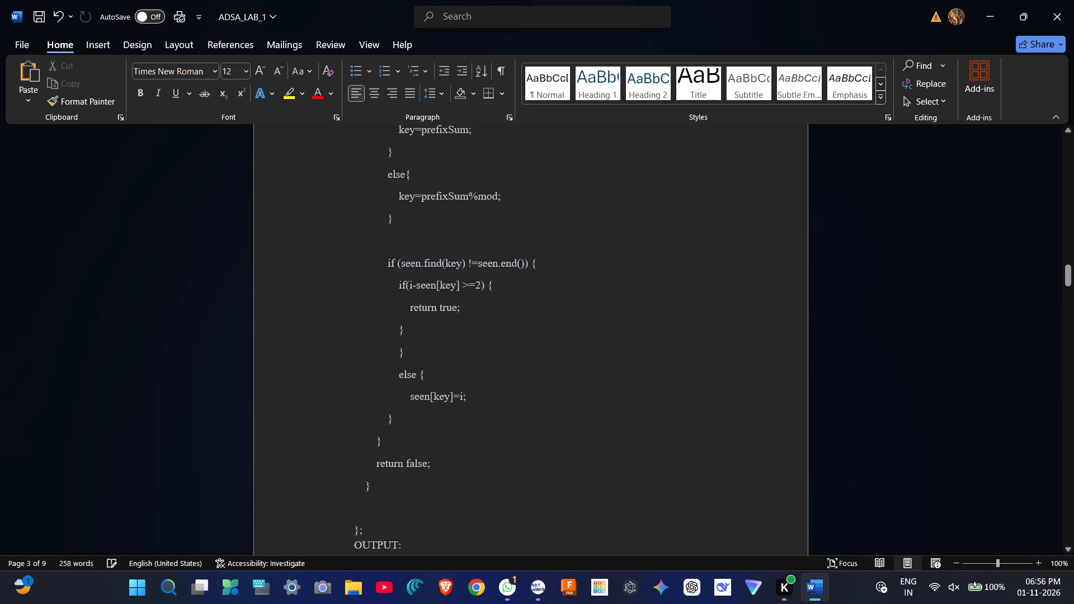
Insert a blank line between the closing brace of section 1's code and the OUTPUT label.
{"action": "scroll", "coordinate": [422, 431], "scroll_direction": "up", "scroll_amount": 7}
{"action": "scroll", "coordinate": [422, 431], "scroll_direction": "down", "scroll_amount": 2}
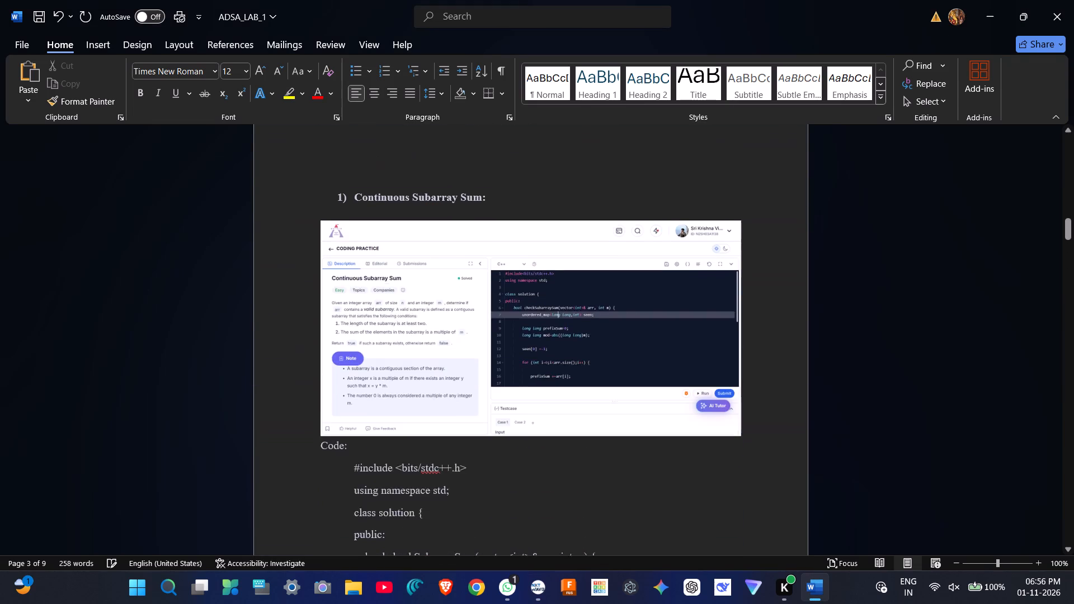
{"action": "scroll", "coordinate": [422, 431], "scroll_direction": "down", "scroll_amount": 3}
{"action": "scroll", "coordinate": [422, 431], "scroll_direction": "up", "scroll_amount": 3}
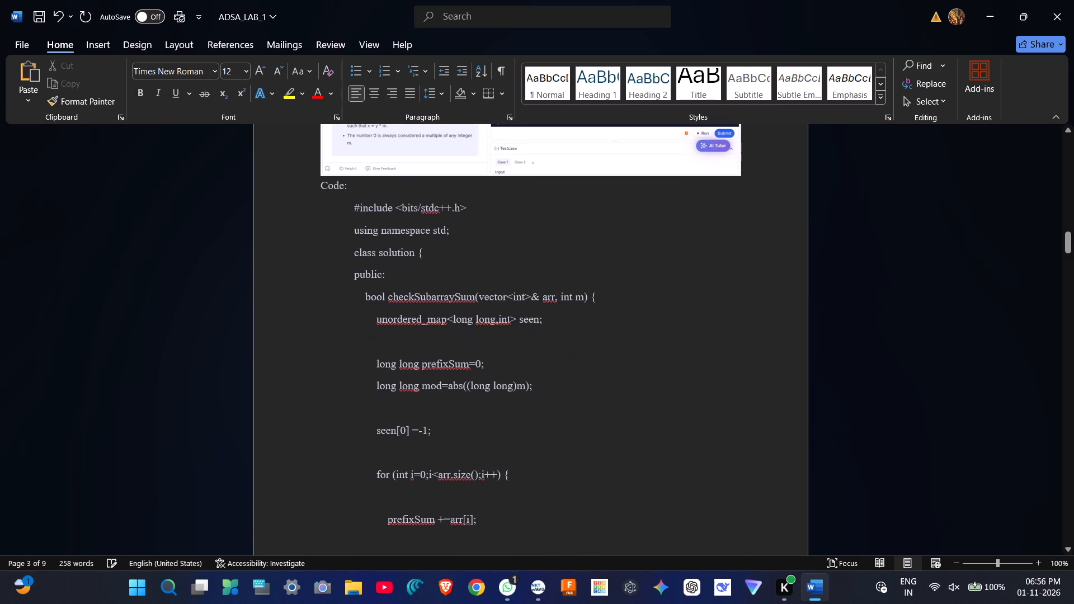
{"action": "scroll", "coordinate": [442, 390], "scroll_direction": "down", "scroll_amount": 5}
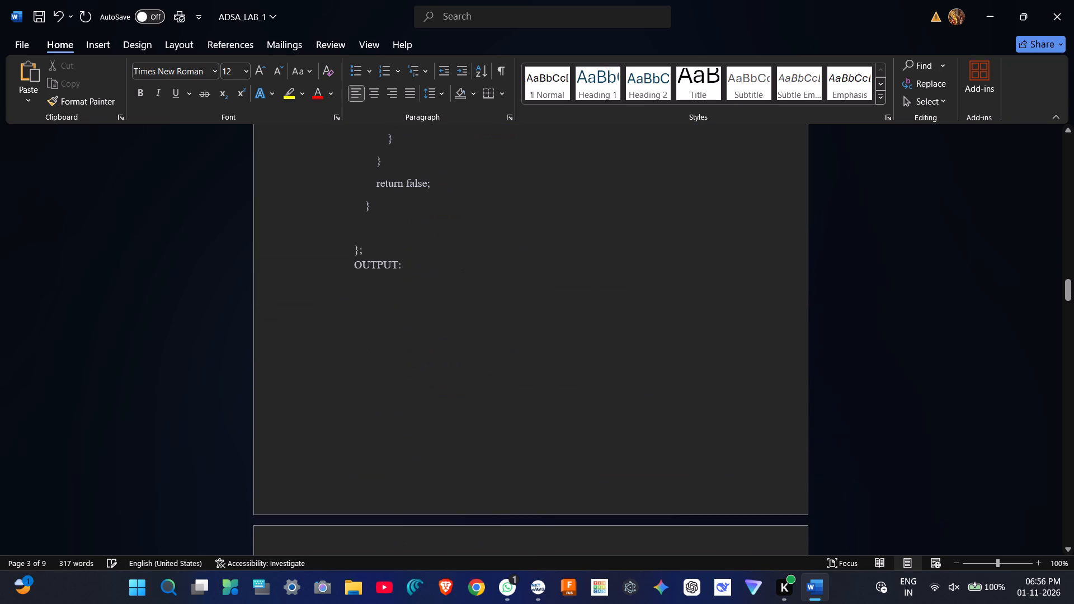
{"action": "key", "text": "Return"}
Delete the old submission result screenshot at the end of section 1, above the Shortest Subarray with Sum K heading.
{"action": "scroll", "coordinate": [463, 343], "scroll_direction": "down", "scroll_amount": 1}
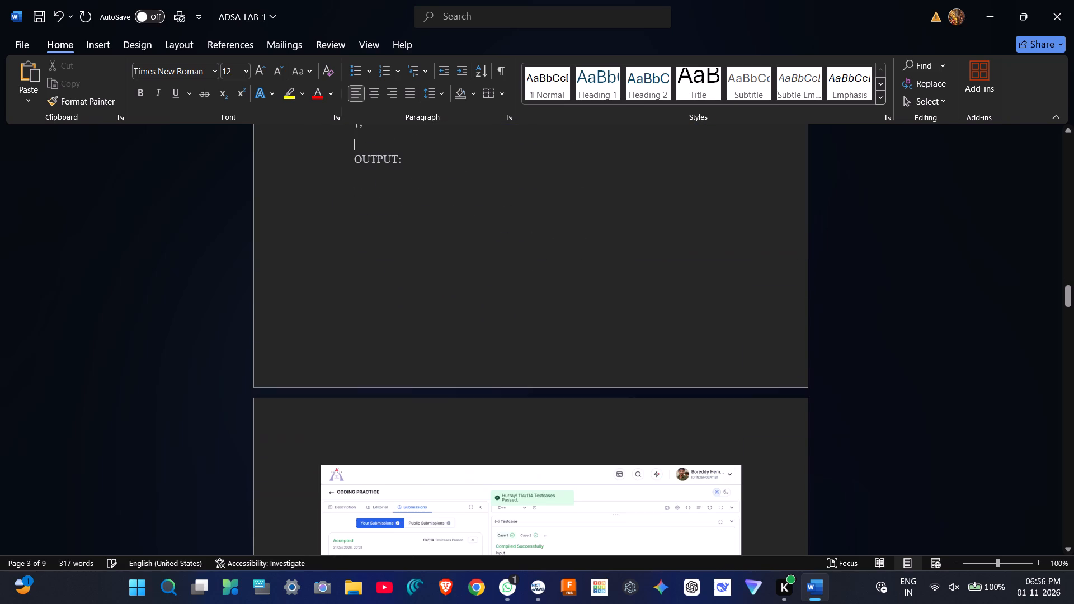
{"action": "scroll", "coordinate": [505, 445], "scroll_direction": "down", "scroll_amount": 1}
{"action": "left_click", "coordinate": [533, 395]}
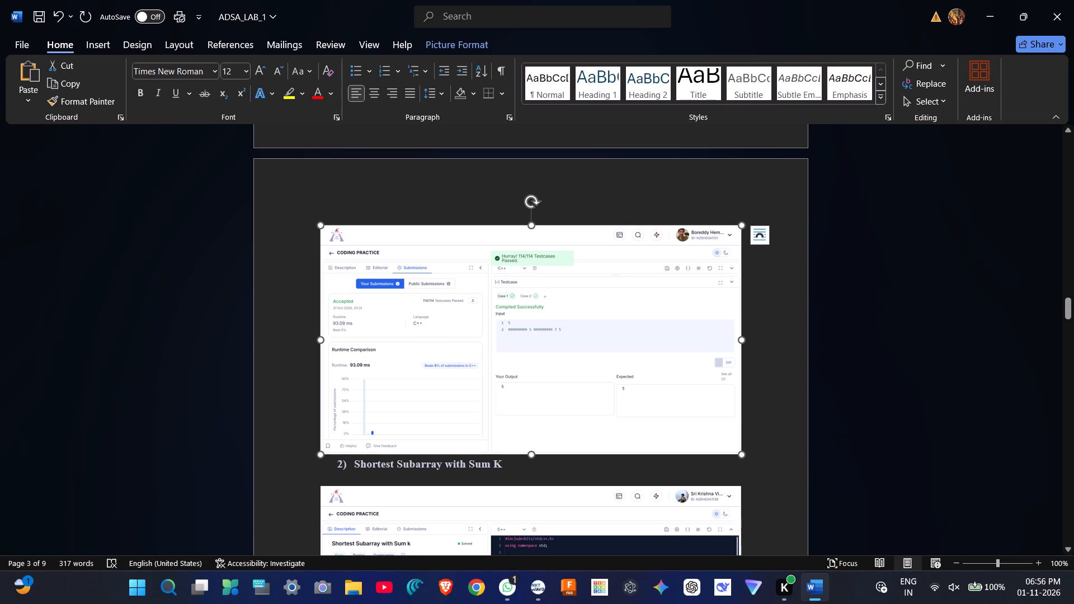
{"action": "key", "text": "Delete"}
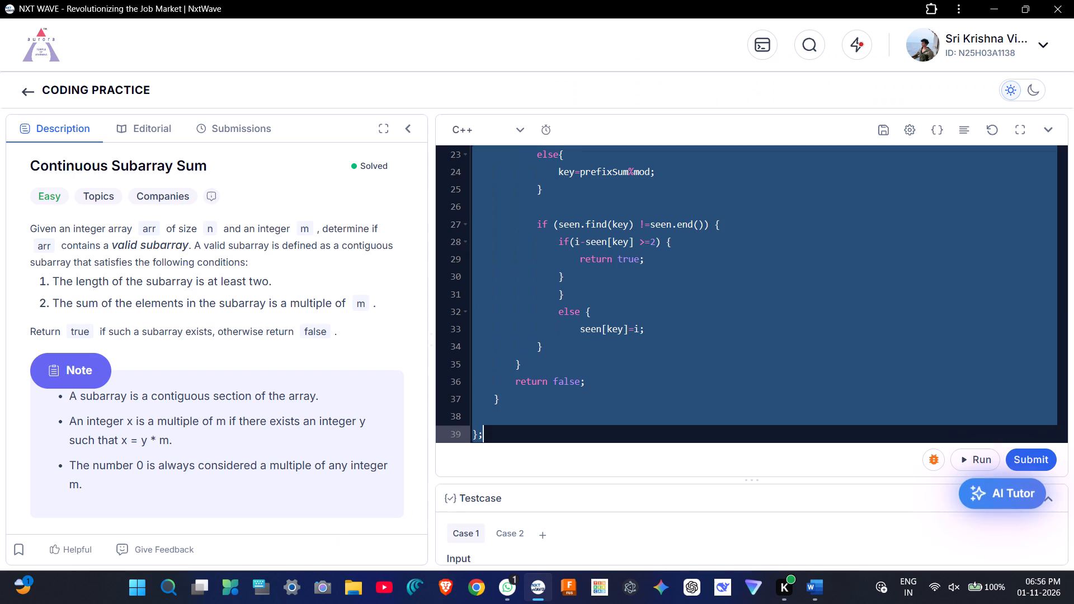
Switch to NxtWave and submit the Continuous Subarray Sum solution.
{"action": "left_click", "coordinate": [1052, 469]}
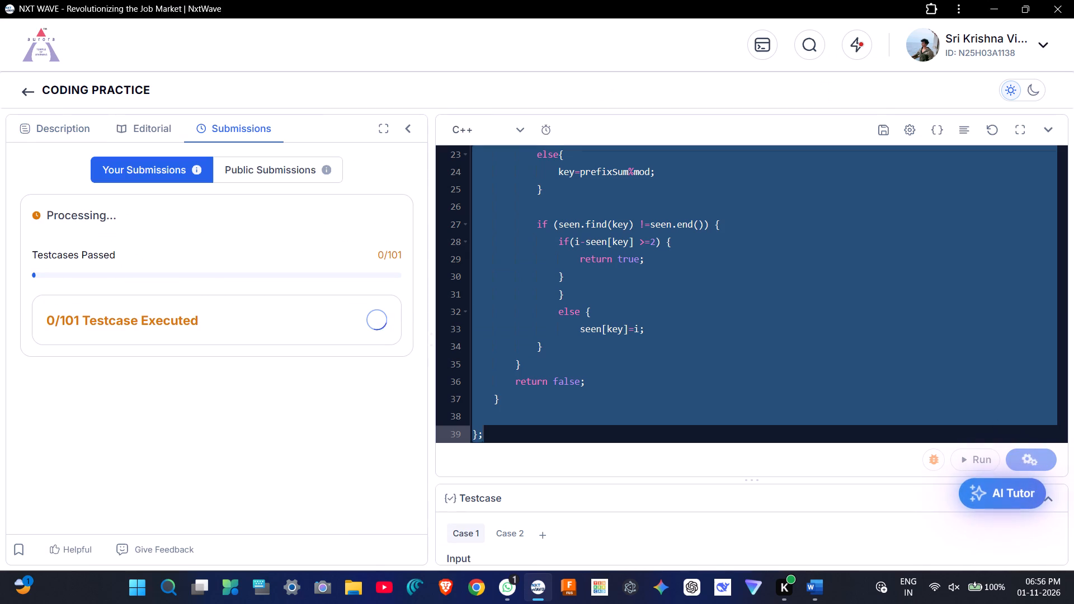
{"action": "left_click", "coordinate": [508, 262]}
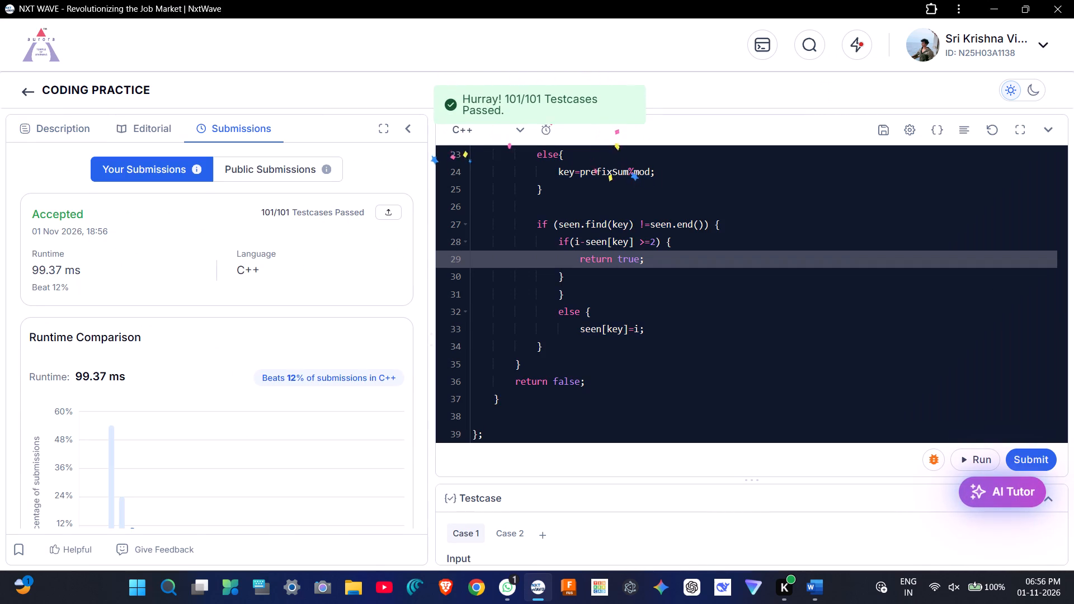
Capture the accepted Continuous Subarray Sum submission page without the taskbar and paste it as section 1's output screenshot in Word.
{"action": "key", "text": "Print"}
{"action": "left_click_drag", "start_coordinate": [0, 18], "coordinate": [108, 78]}
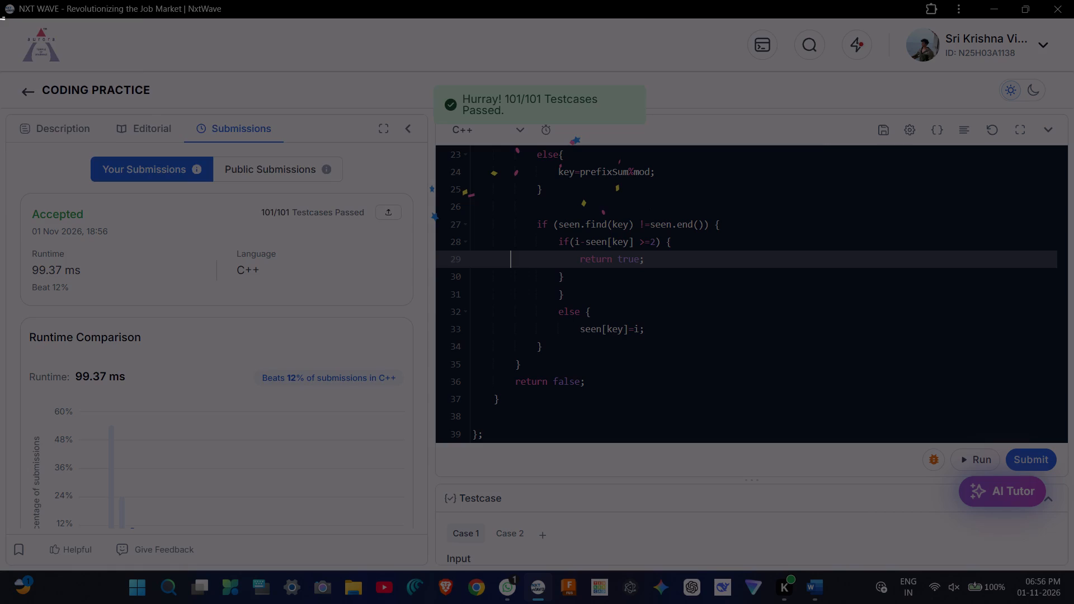
{"action": "left_click_drag", "start_coordinate": [108, 78], "coordinate": [1073, 575]}
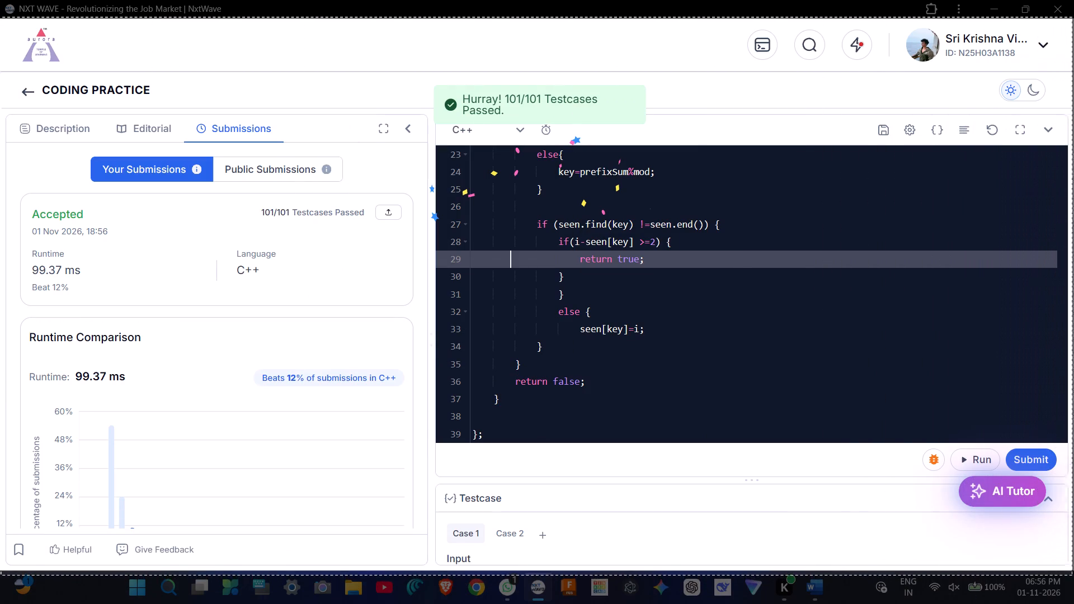
{"action": "left_click_drag", "start_coordinate": [1073, 575], "coordinate": [1073, 571]}
{"action": "key", "text": "ctrl+c"}
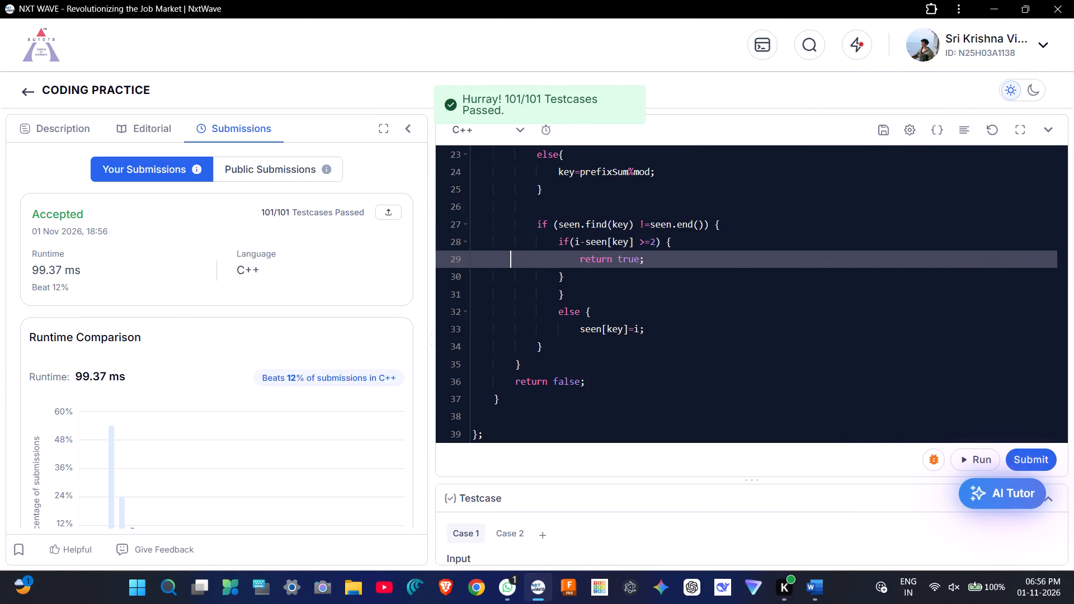
{"action": "key", "text": "ctrl+v"}
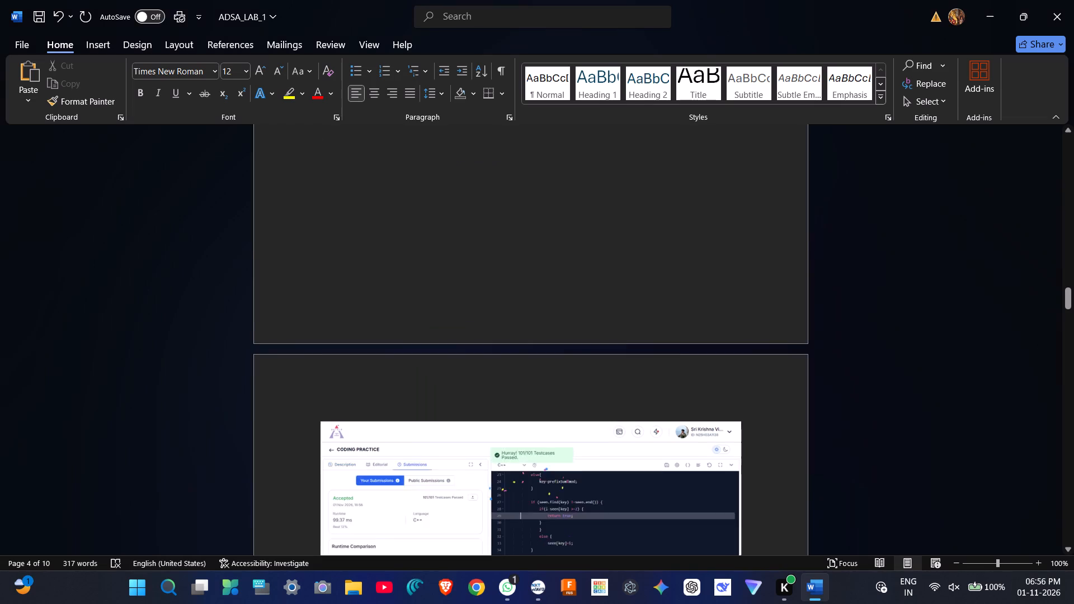
Reduce the height of section 1's output screenshot by about a quarter, keeping its full width.
{"action": "left_click", "coordinate": [483, 468]}
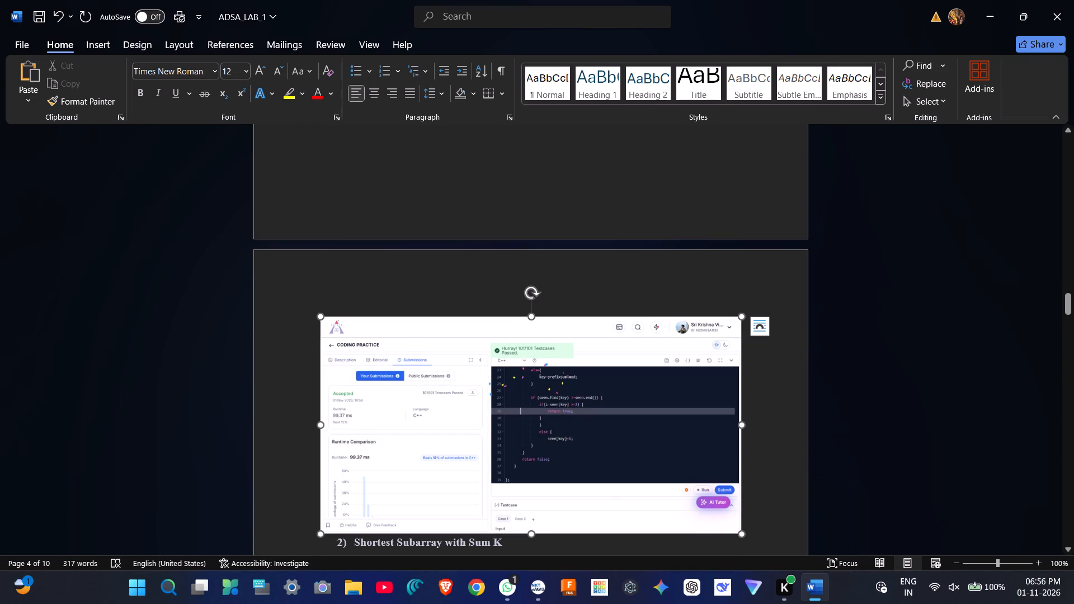
{"action": "left_click_drag", "start_coordinate": [529, 532], "coordinate": [526, 499]}
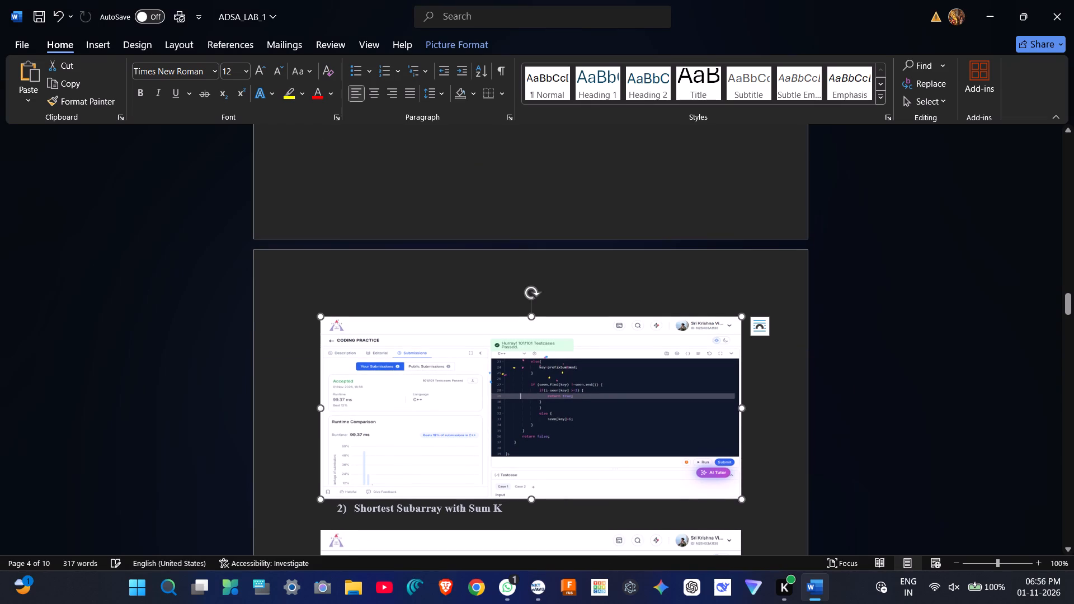
{"action": "left_click_drag", "start_coordinate": [531, 499], "coordinate": [531, 480]}
Review the report from the cover page through section 1, checking the placement of its code, OUTPUT label and output screenshot.
{"action": "scroll", "coordinate": [521, 432], "scroll_direction": "down", "scroll_amount": 2}
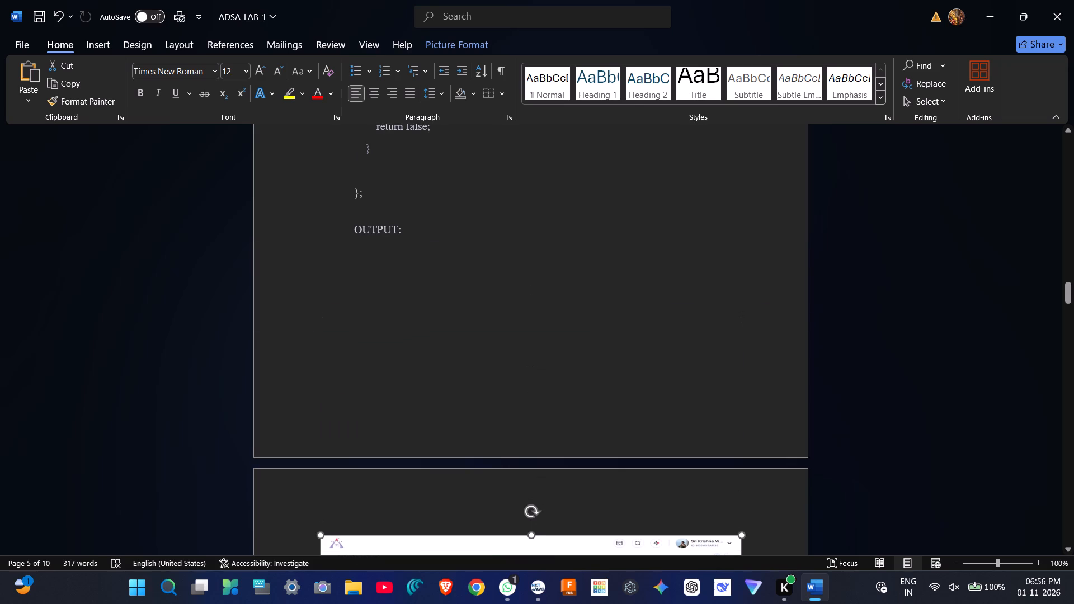
{"action": "scroll", "coordinate": [521, 432], "scroll_direction": "down", "scroll_amount": 1}
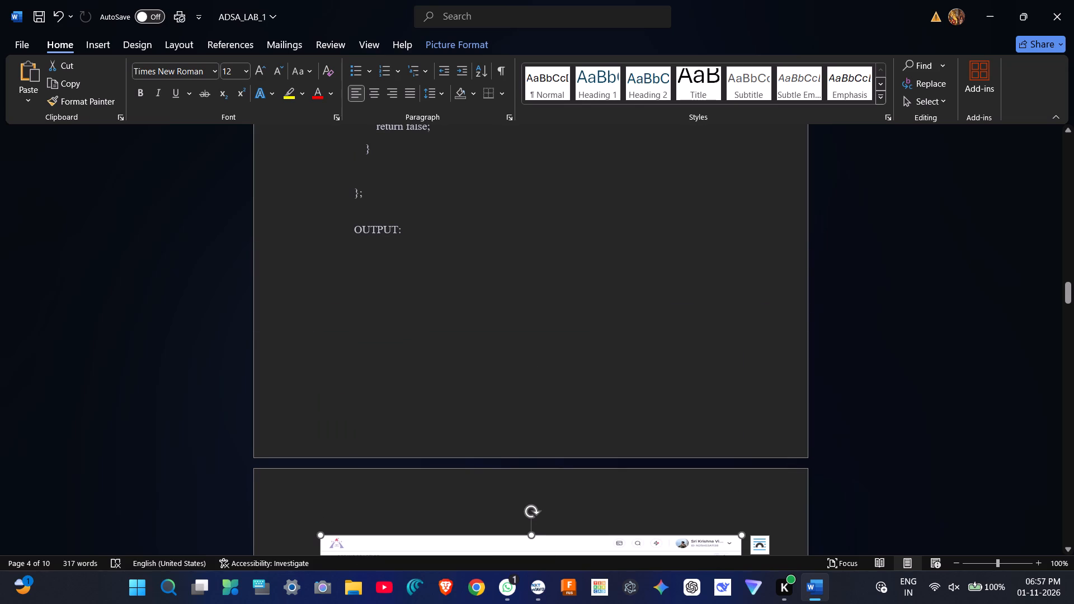
{"action": "scroll", "coordinate": [521, 432], "scroll_direction": "down", "scroll_amount": 2}
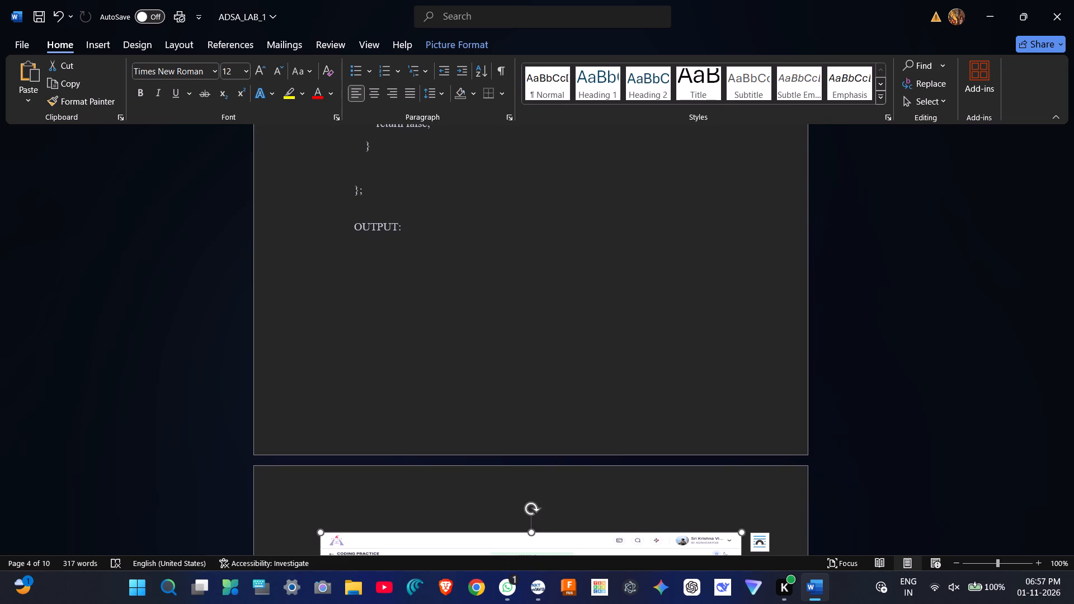
{"action": "scroll", "coordinate": [521, 432], "scroll_direction": "down", "scroll_amount": 1}
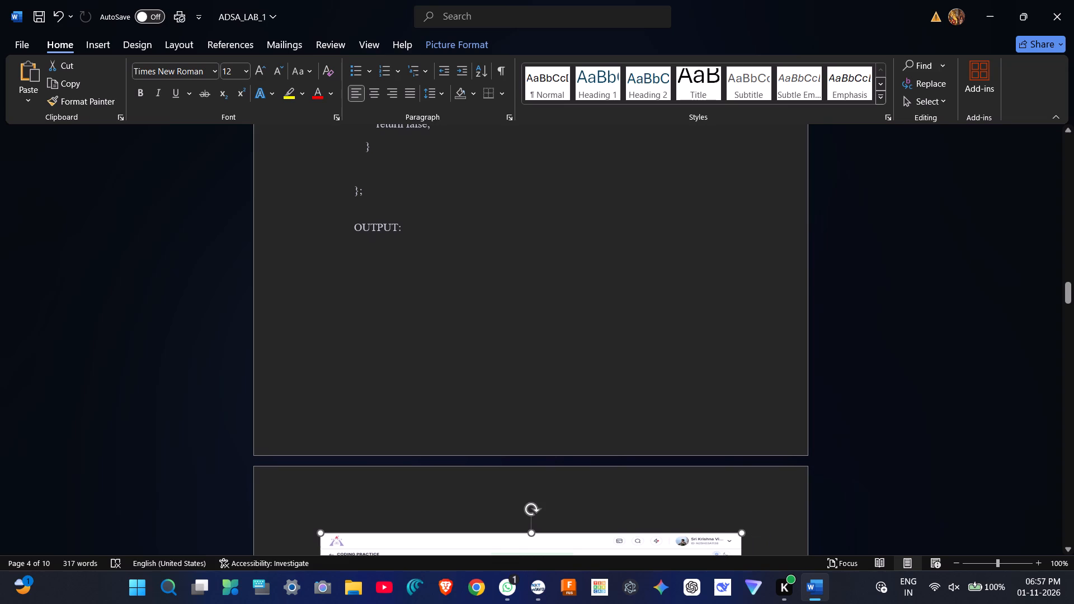
{"action": "scroll", "coordinate": [521, 432], "scroll_direction": "down", "scroll_amount": 1}
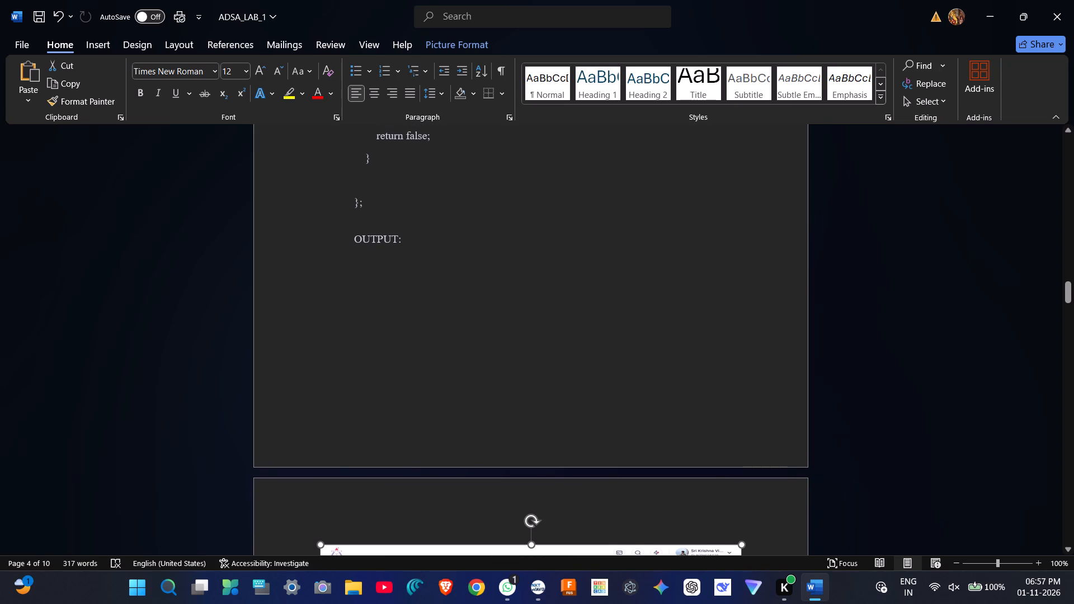
{"action": "scroll", "coordinate": [521, 432], "scroll_direction": "down", "scroll_amount": 4}
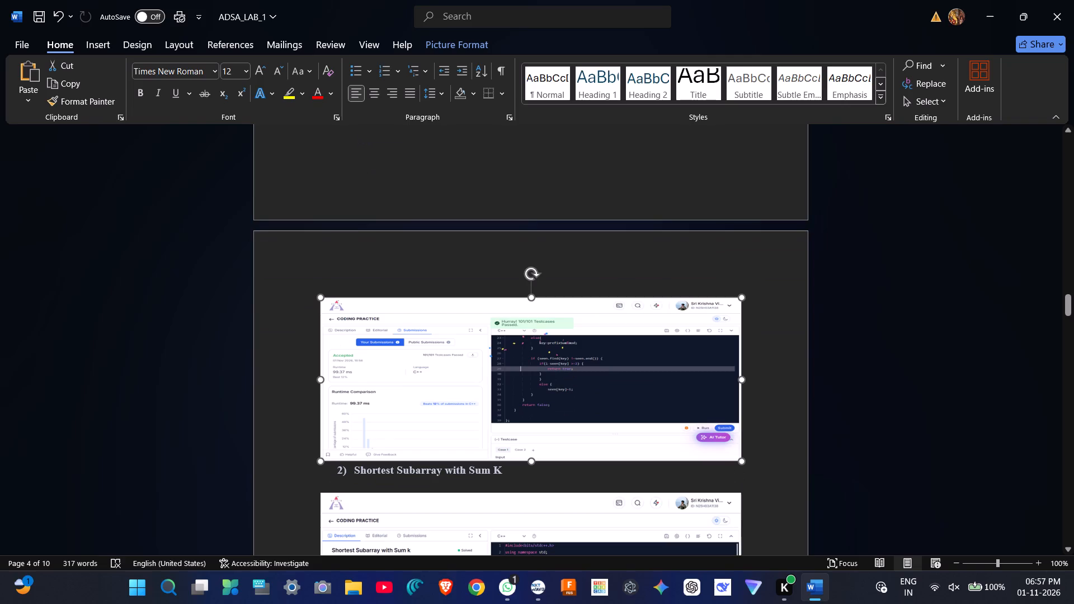
{"action": "scroll", "coordinate": [508, 368], "scroll_direction": "up", "scroll_amount": 1}
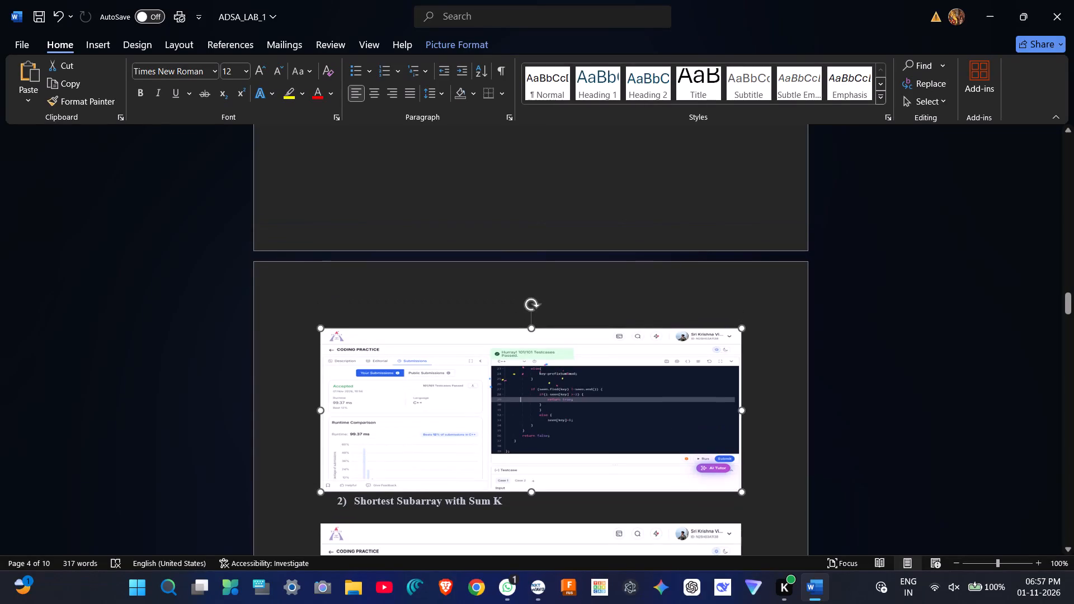
{"action": "scroll", "coordinate": [500, 303], "scroll_direction": "up", "scroll_amount": 8}
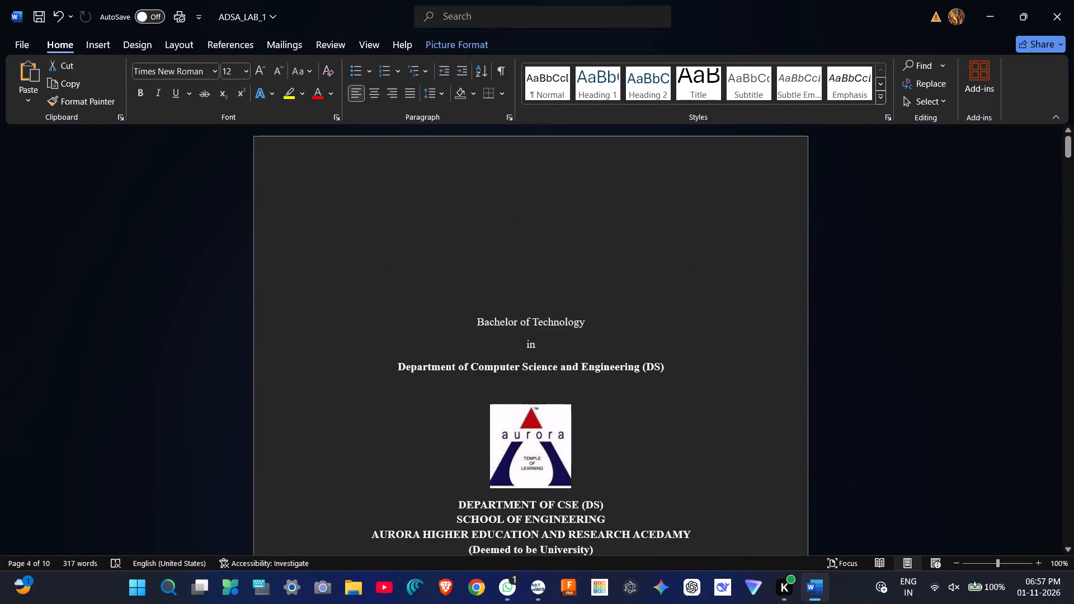
{"action": "scroll", "coordinate": [597, 342], "scroll_direction": "down", "scroll_amount": 3}
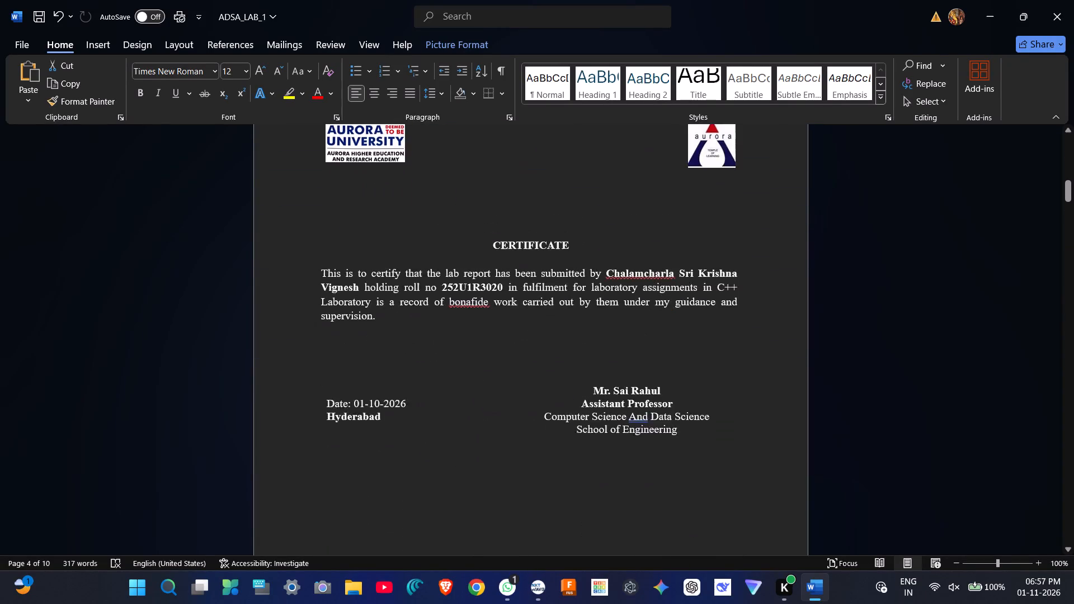
{"action": "scroll", "coordinate": [597, 342], "scroll_direction": "down", "scroll_amount": 3}
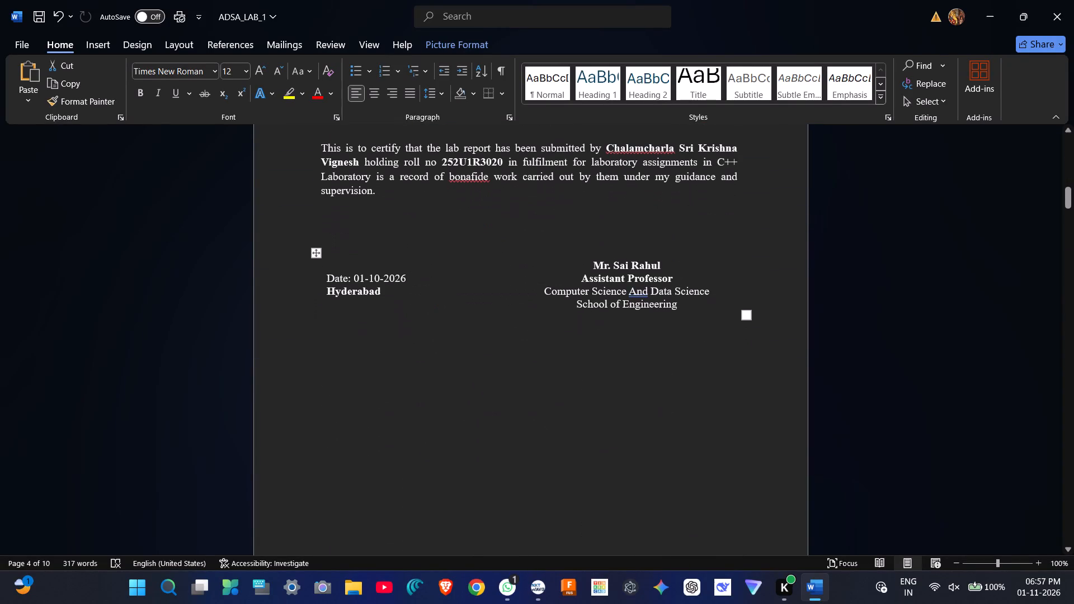
{"action": "scroll", "coordinate": [597, 342], "scroll_direction": "down", "scroll_amount": 4}
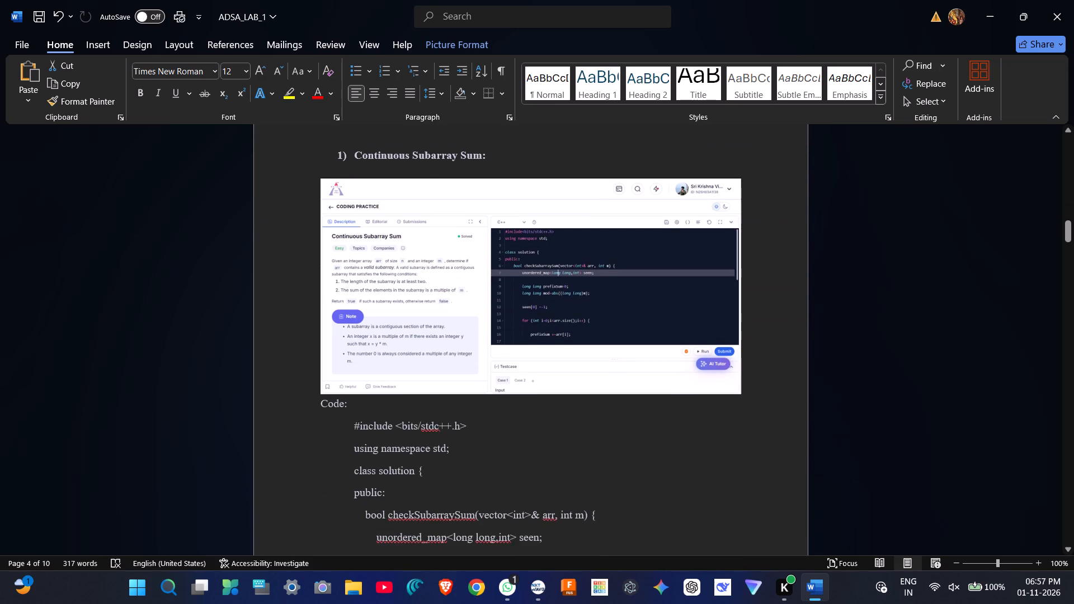
{"action": "scroll", "coordinate": [597, 342], "scroll_direction": "down", "scroll_amount": 6}
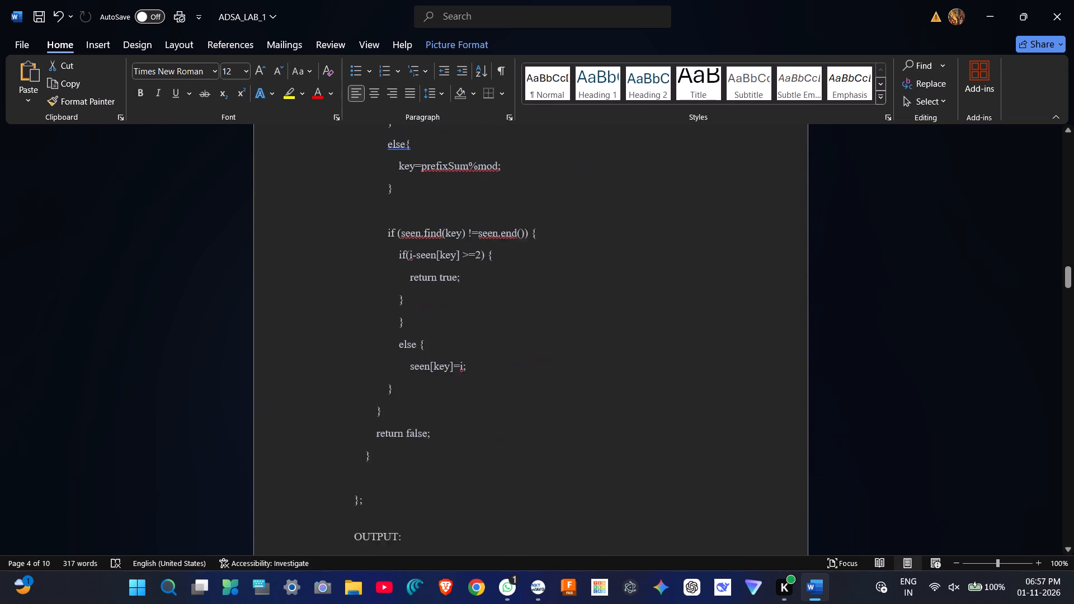
{"action": "scroll", "coordinate": [597, 342], "scroll_direction": "down", "scroll_amount": 2}
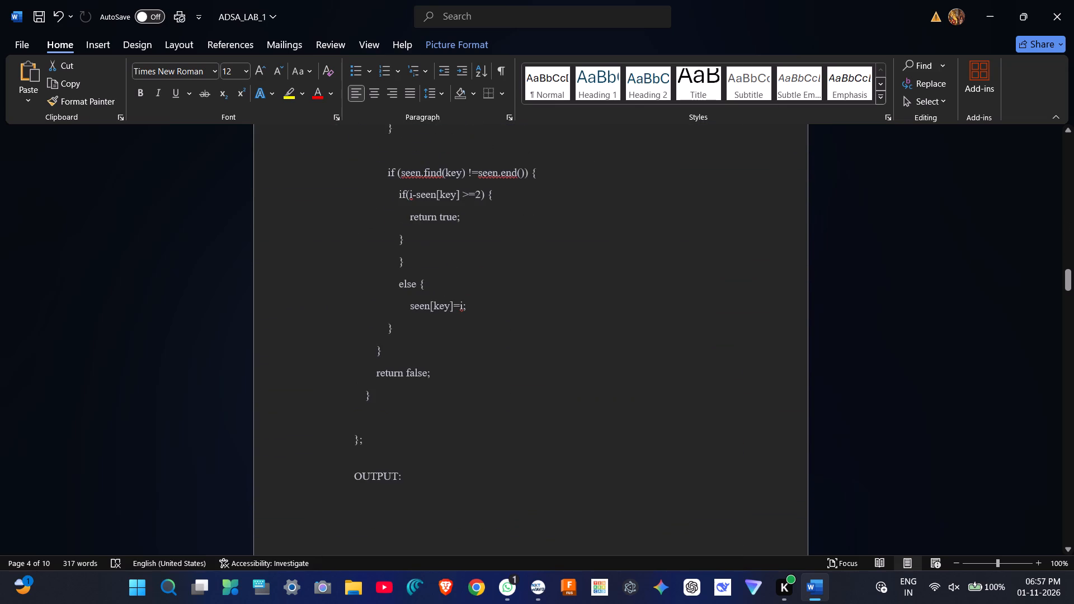
Insert seven blank lines before section 1's OUTPUT label to move it onto the same page as its screenshot.
{"action": "scroll", "coordinate": [482, 418], "scroll_direction": "down", "scroll_amount": 1}
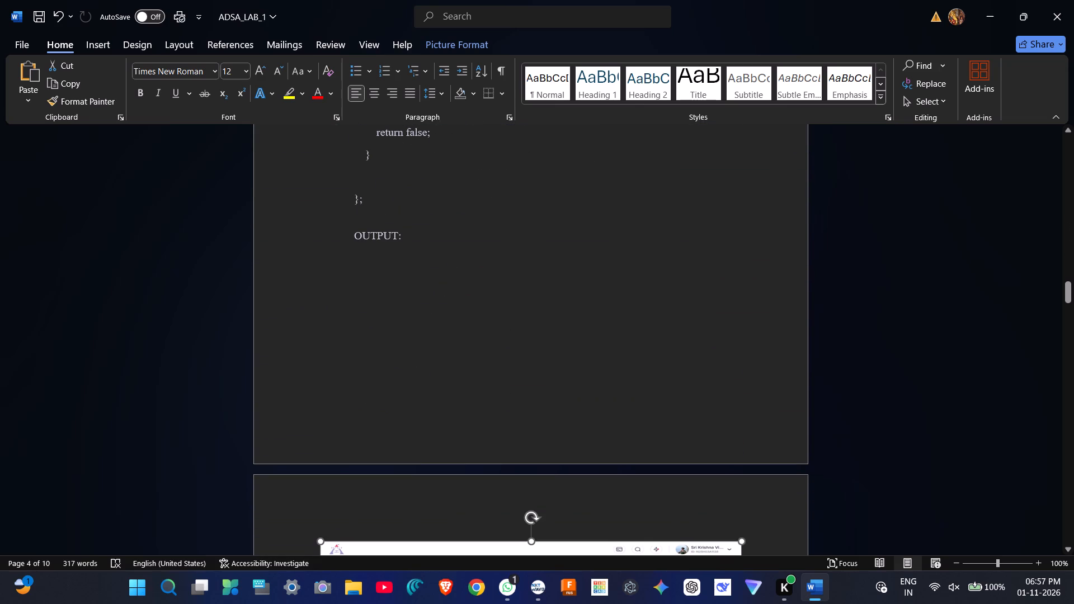
{"action": "left_click", "coordinate": [365, 224]}
{"action": "key", "text": "Return"}
{"action": "key", "text": "Return"}
{"action": "key", "text": "Return"}
{"action": "key", "text": "Return"}
{"action": "key", "text": "Return"}
{"action": "key", "text": "Return"}
{"action": "key", "text": "Return"}
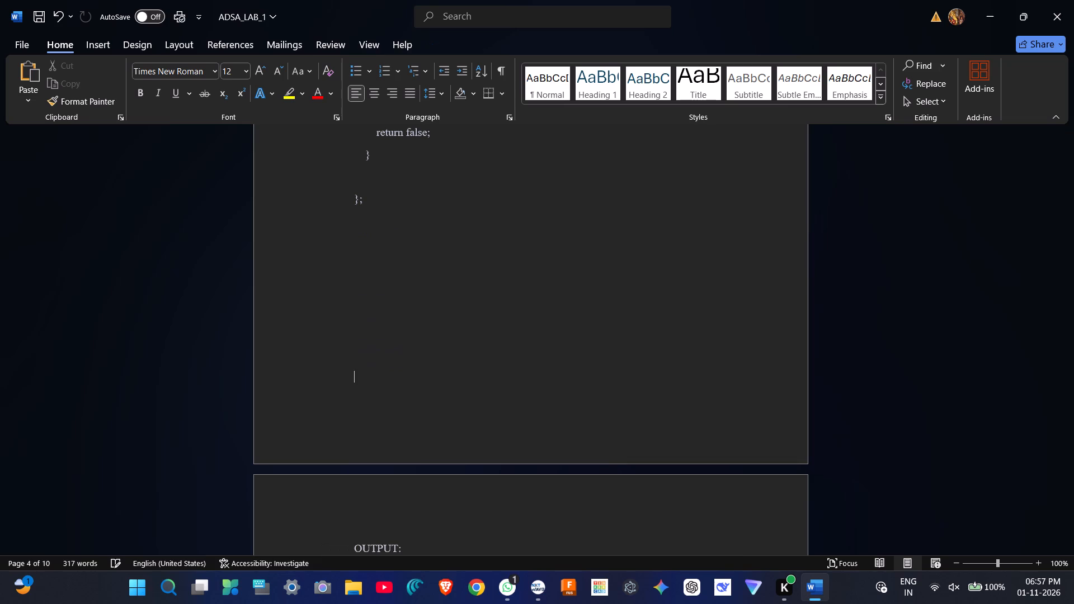
{"action": "scroll", "coordinate": [376, 239], "scroll_direction": "down", "scroll_amount": 1}
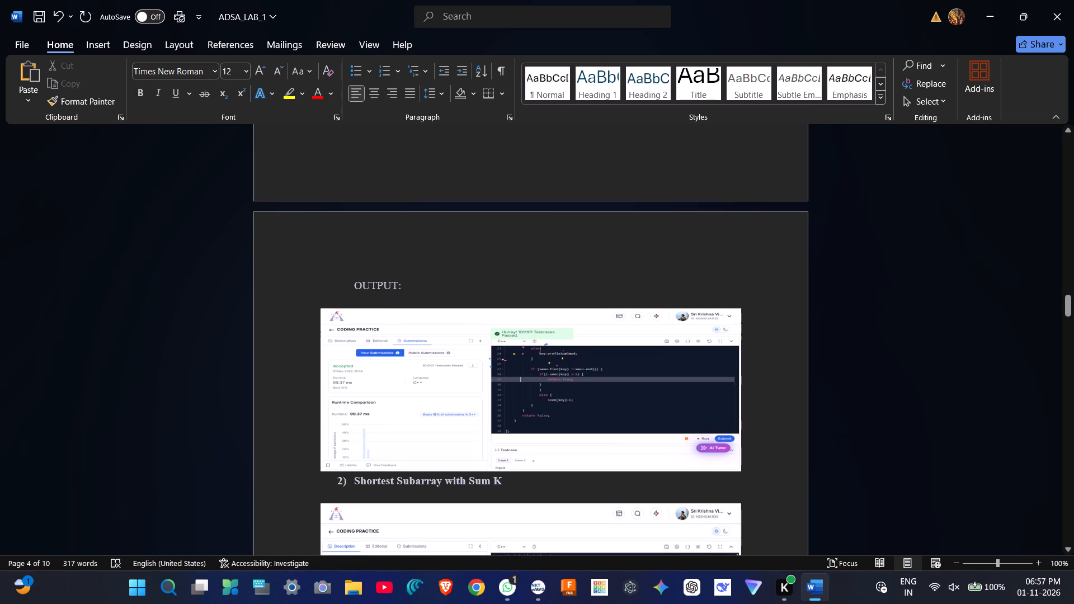
Insert blank lines before the OUTPUT label of section 2 (Shortest Subarray with Sum K) to move it onto its screenshot's page.
{"action": "scroll", "coordinate": [422, 318], "scroll_direction": "right", "scroll_amount": 1}
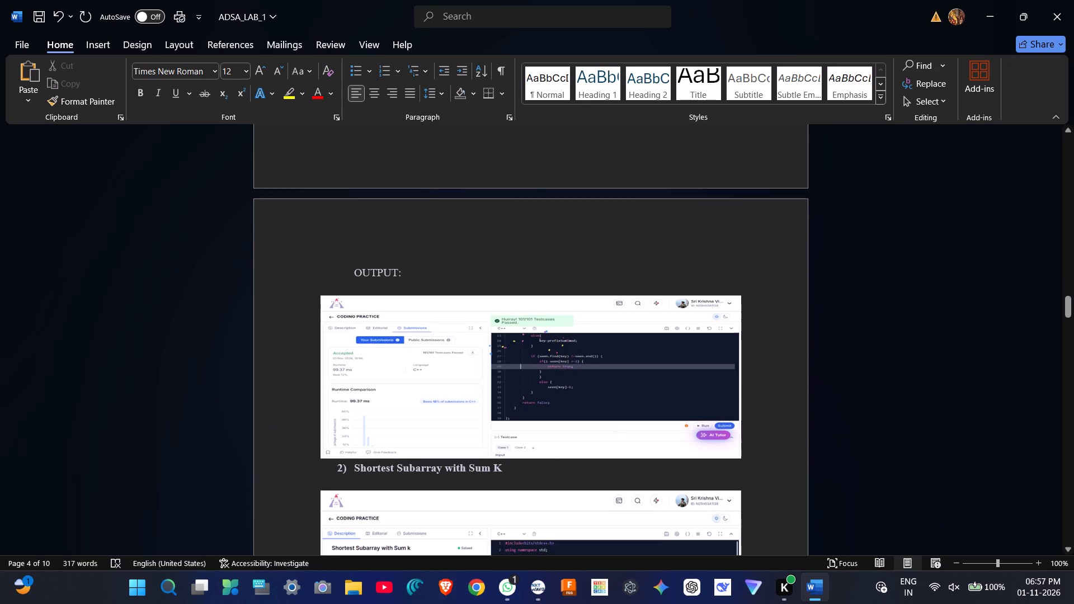
{"action": "scroll", "coordinate": [422, 318], "scroll_direction": "down", "scroll_amount": 3}
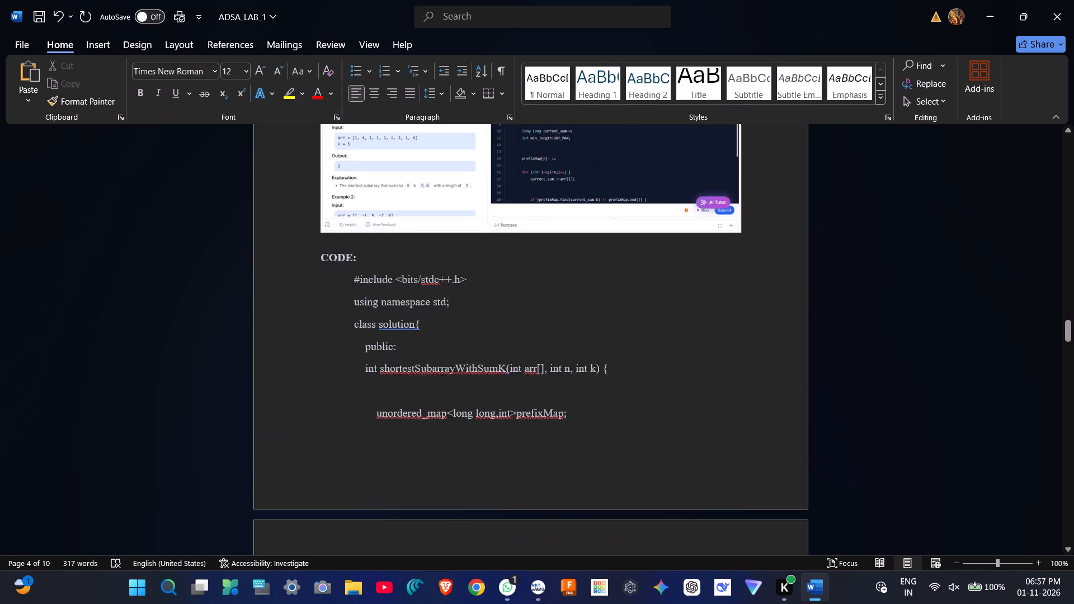
{"action": "scroll", "coordinate": [422, 318], "scroll_direction": "down", "scroll_amount": 3}
{"action": "scroll", "coordinate": [422, 318], "scroll_direction": "up", "scroll_amount": 1}
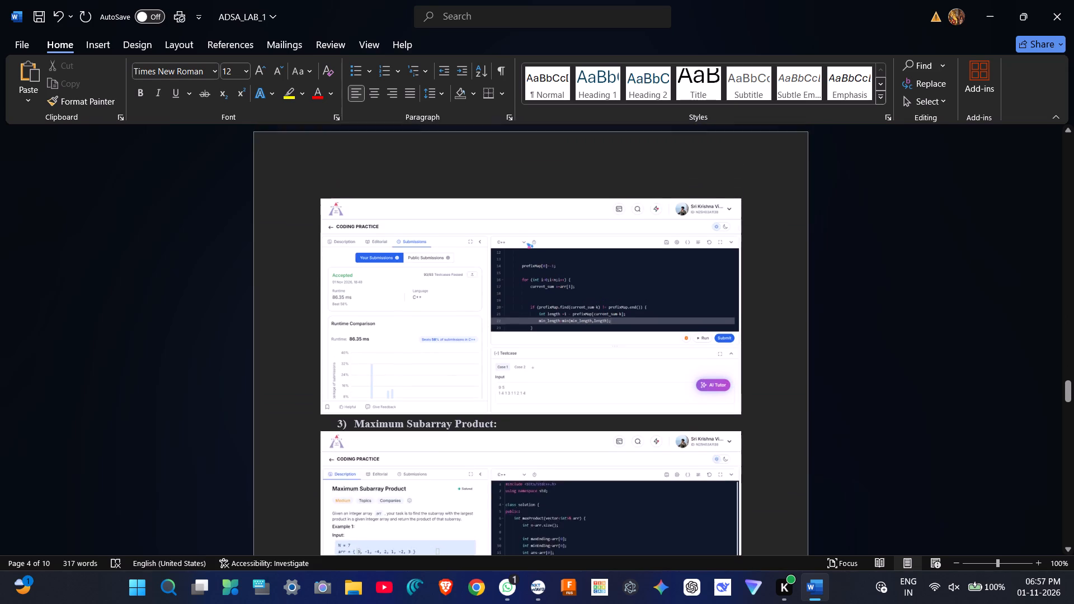
{"action": "scroll", "coordinate": [422, 318], "scroll_direction": "up", "scroll_amount": 2}
{"action": "scroll", "coordinate": [381, 280], "scroll_direction": "up", "scroll_amount": 1}
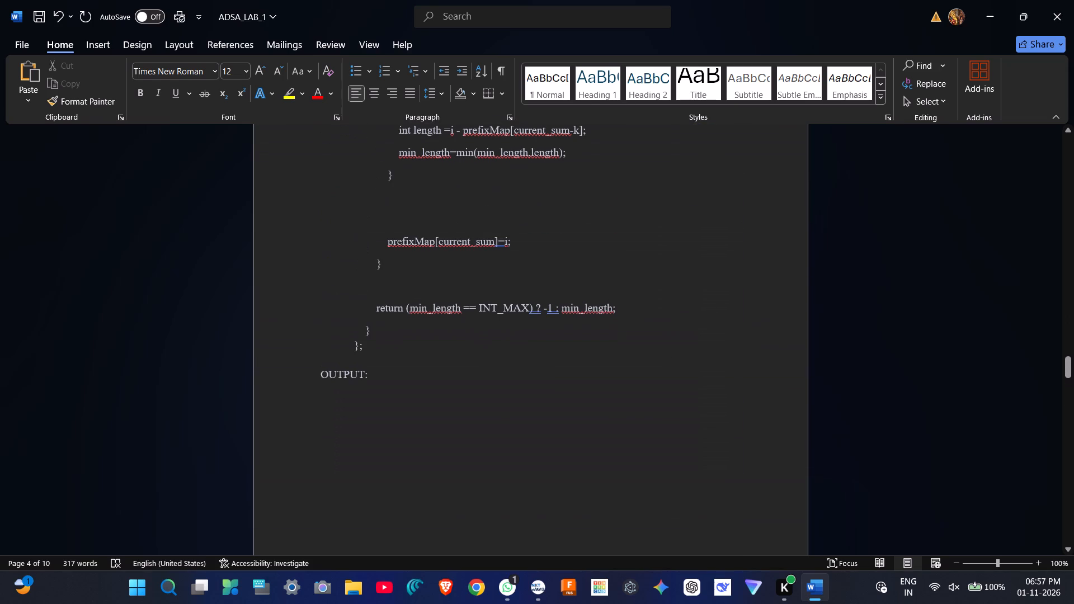
{"action": "scroll", "coordinate": [381, 280], "scroll_direction": "up", "scroll_amount": 1}
{"action": "scroll", "coordinate": [374, 360], "scroll_direction": "down", "scroll_amount": 3}
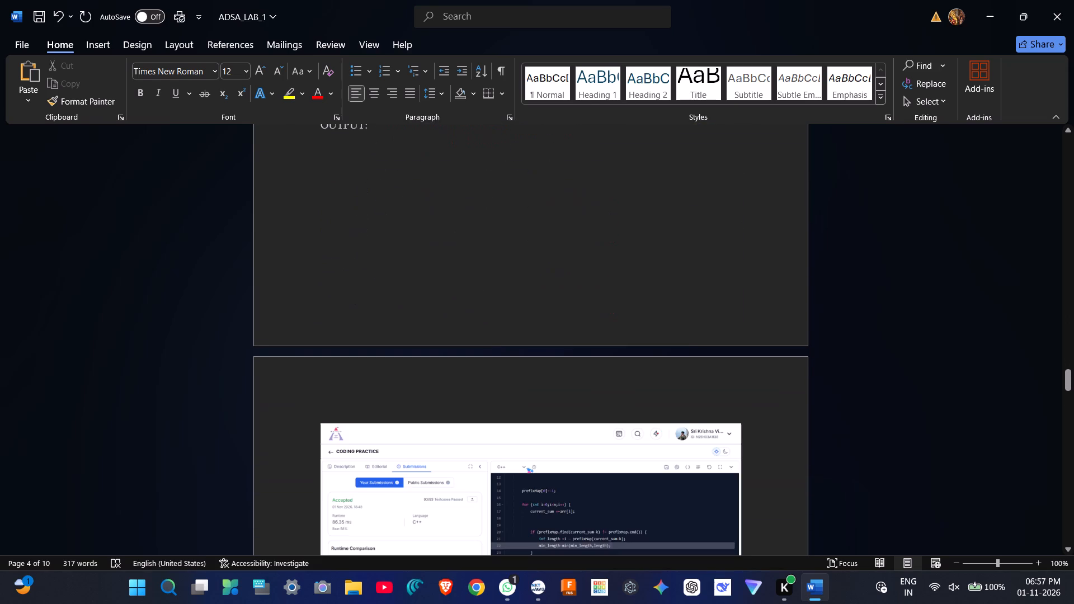
{"action": "scroll", "coordinate": [383, 307], "scroll_direction": "down", "scroll_amount": 1}
{"action": "scroll", "coordinate": [383, 307], "scroll_direction": "up", "scroll_amount": 4}
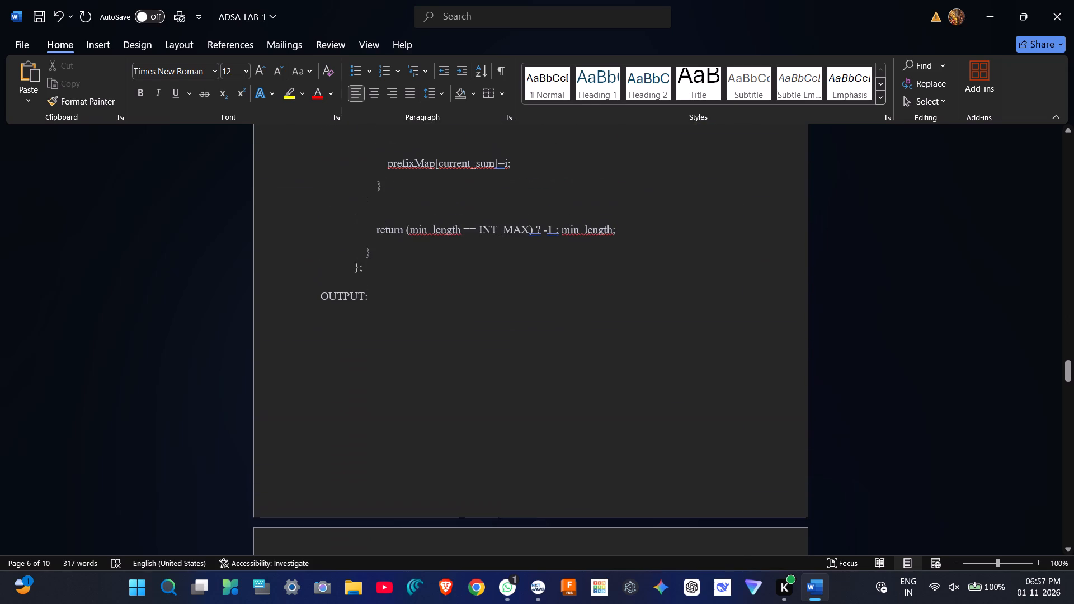
{"action": "left_click", "coordinate": [380, 284]}
{"action": "key", "text": "Return"}
{"action": "key", "text": "Return"}
{"action": "key", "text": "Return"}
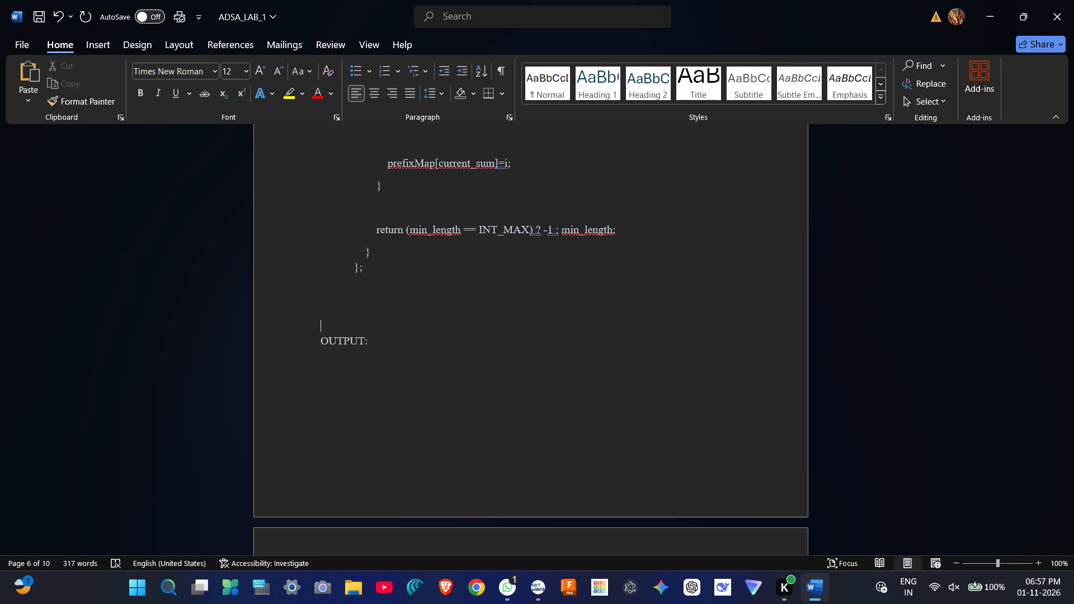
{"action": "key", "text": "Return"}
{"action": "key", "text": "Return"}
{"action": "key", "text": "Return"}
{"action": "key", "text": "Return"}
{"action": "key", "text": "Return"}
{"action": "key", "text": "Return"}
{"action": "key", "text": "Return"}
{"action": "key", "text": "Return"}
Check the placement of the code, OUTPUT labels and screenshots from the end of section 2 to section 4 (Fruits And Baskets).
{"action": "scroll", "coordinate": [380, 284], "scroll_direction": "down", "scroll_amount": 2}
{"action": "scroll", "coordinate": [487, 324], "scroll_direction": "down", "scroll_amount": 1}
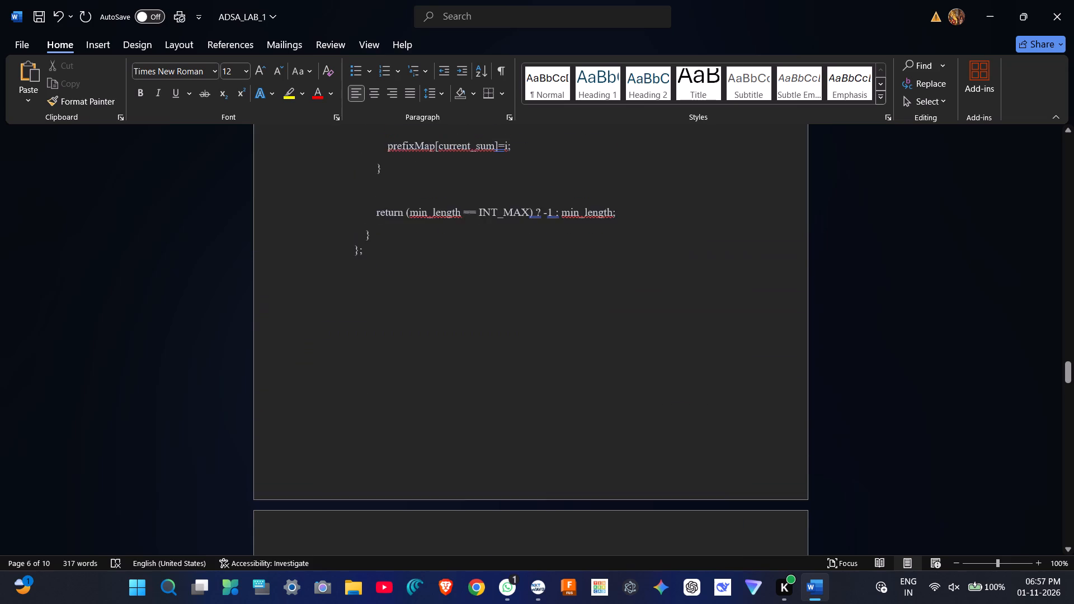
{"action": "scroll", "coordinate": [487, 324], "scroll_direction": "down", "scroll_amount": 3}
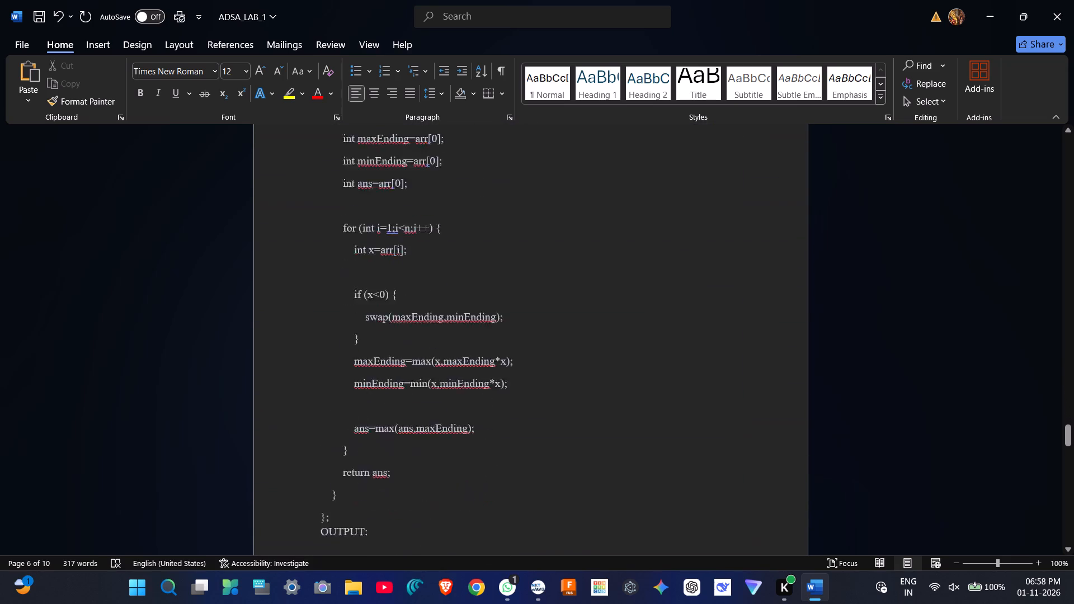
{"action": "scroll", "coordinate": [487, 324], "scroll_direction": "down", "scroll_amount": 1}
{"action": "scroll", "coordinate": [487, 324], "scroll_direction": "up", "scroll_amount": 1}
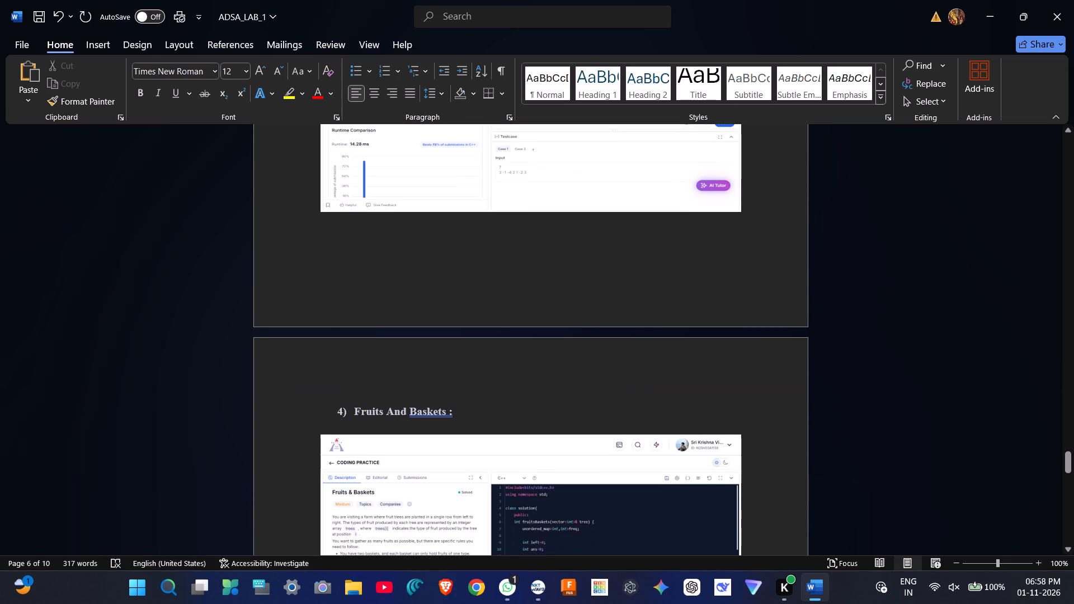
{"action": "scroll", "coordinate": [487, 324], "scroll_direction": "up", "scroll_amount": 1}
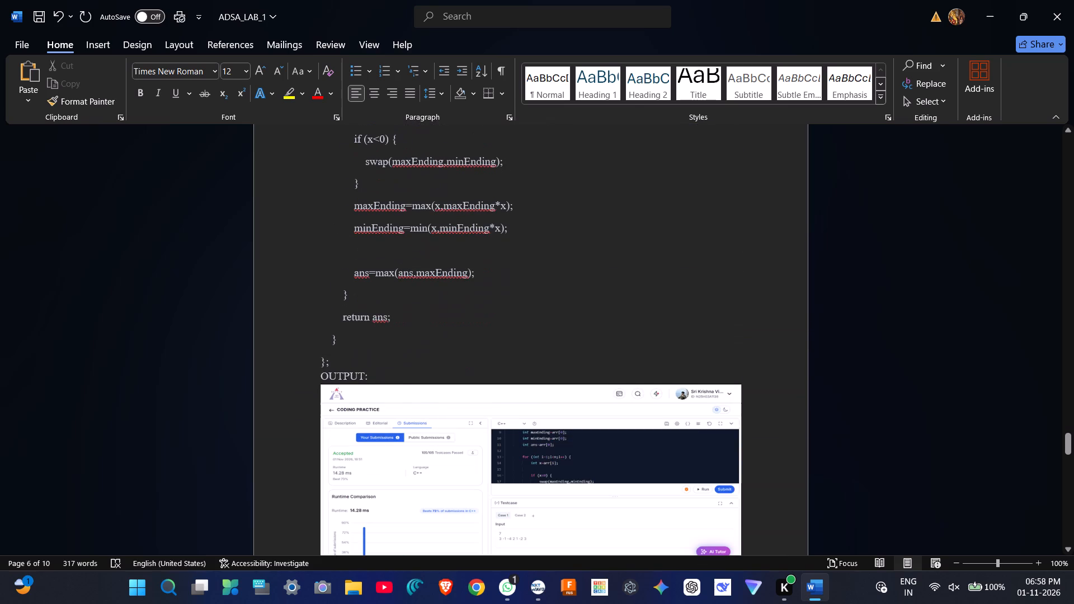
{"action": "scroll", "coordinate": [487, 324], "scroll_direction": "down", "scroll_amount": 4}
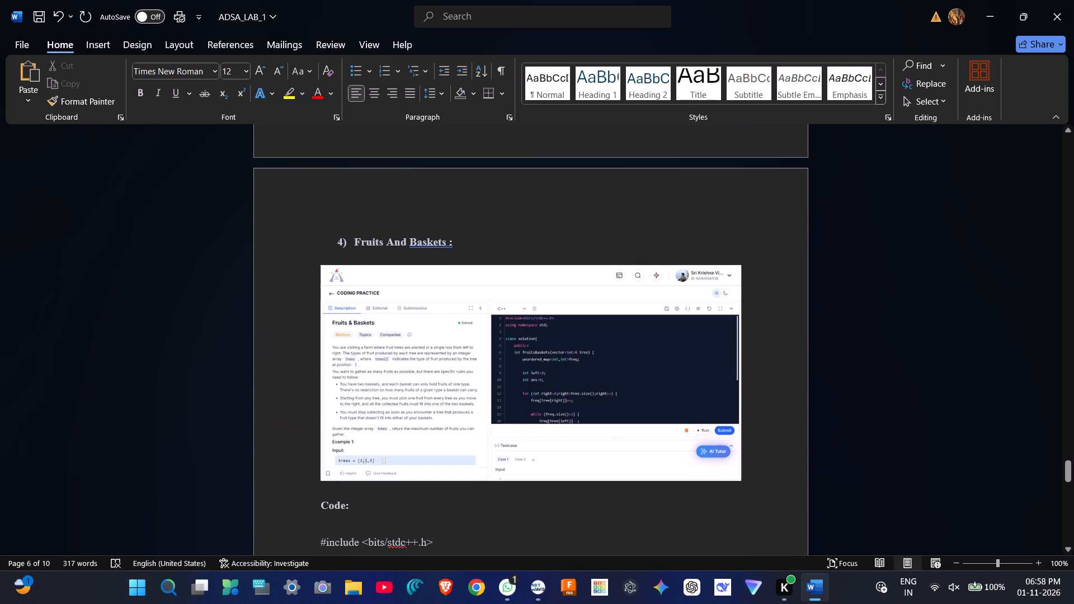
{"action": "scroll", "coordinate": [487, 324], "scroll_direction": "down", "scroll_amount": 4}
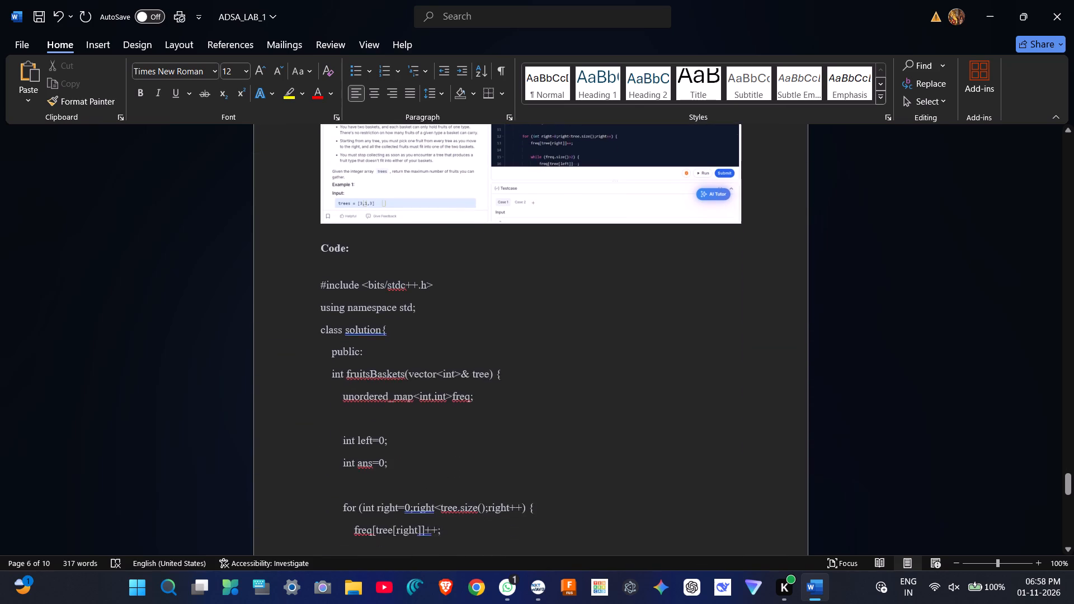
Review the whole report's page layout with several pages side by side, from the cover page to section 4's output screenshot.
{"action": "scroll", "coordinate": [487, 324], "scroll_direction": "down", "scroll_amount": 5}
{"action": "scroll", "coordinate": [487, 324], "scroll_direction": "down", "scroll_amount": 4, "text": "ctrl"}
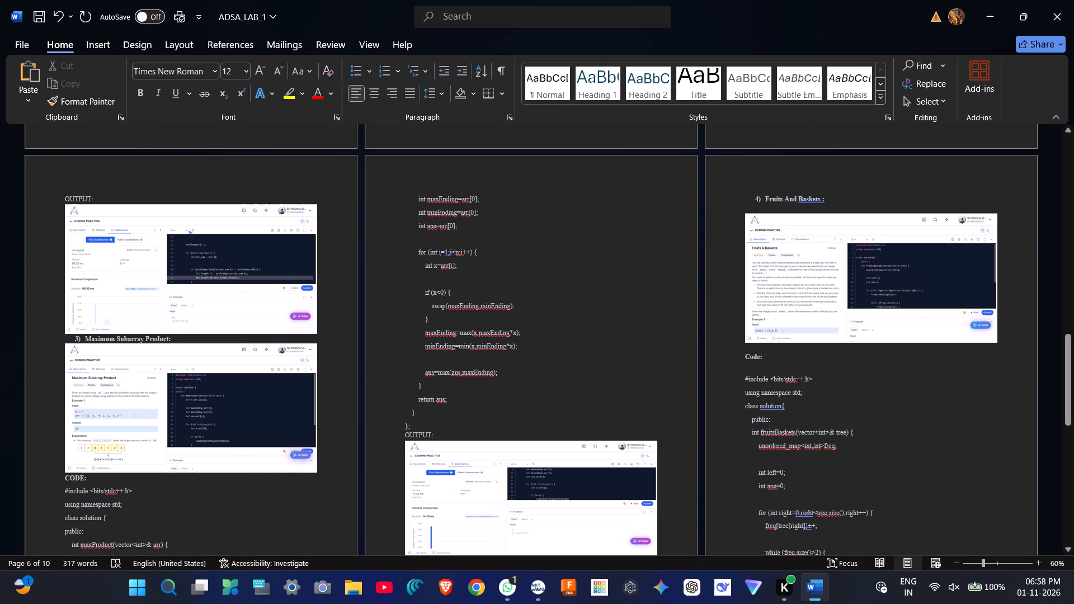
{"action": "scroll", "coordinate": [487, 324], "scroll_direction": "up", "scroll_amount": 11}
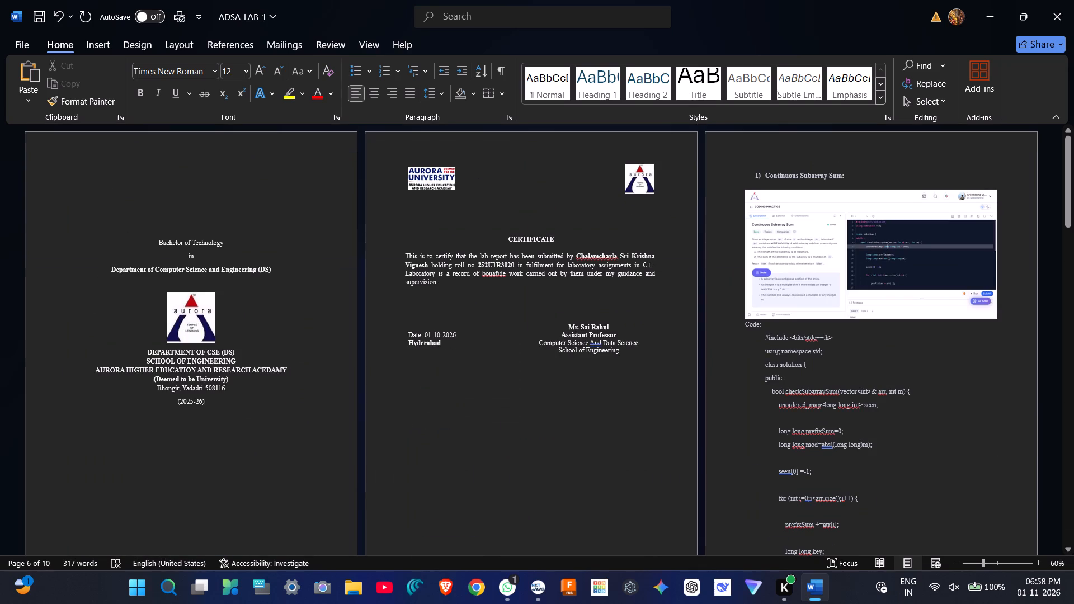
{"action": "scroll", "coordinate": [882, 286], "scroll_direction": "down", "scroll_amount": 4}
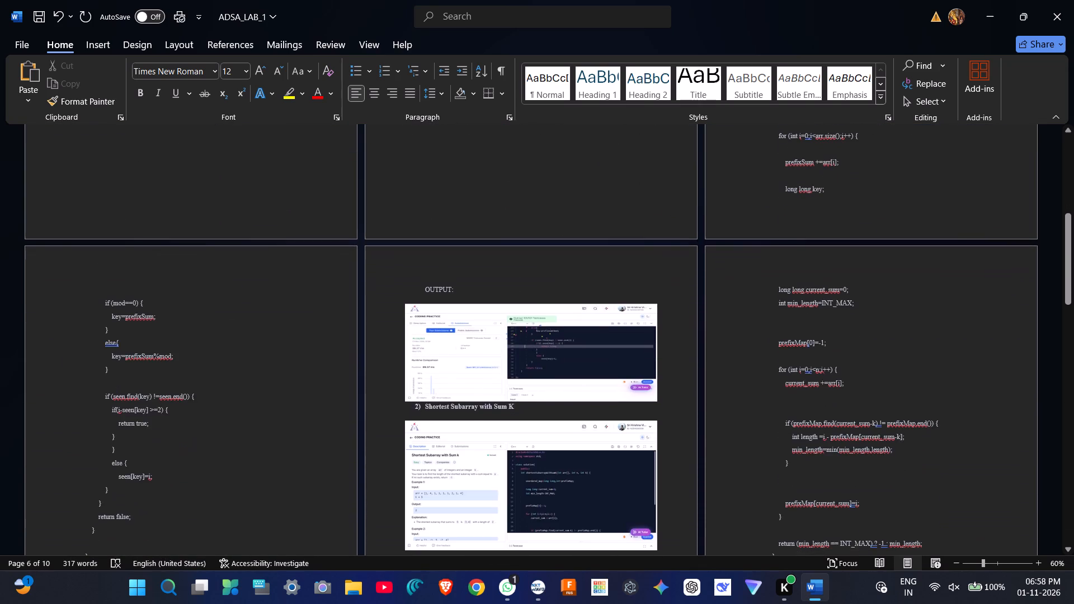
{"action": "scroll", "coordinate": [882, 286], "scroll_direction": "down", "scroll_amount": 1}
{"action": "scroll", "coordinate": [882, 286], "scroll_direction": "up", "scroll_amount": 2}
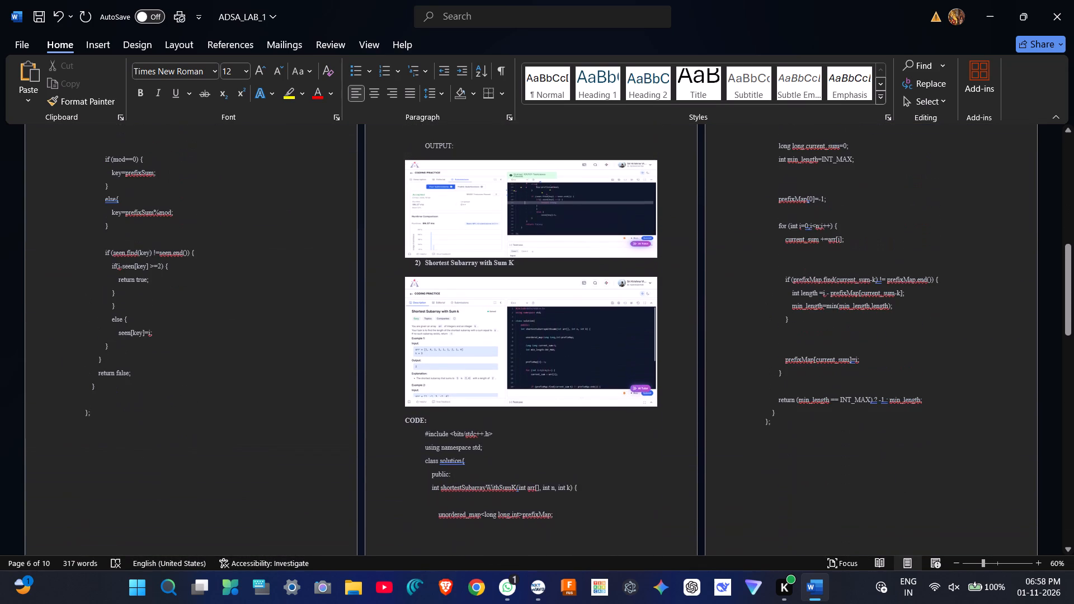
{"action": "scroll", "coordinate": [892, 268], "scroll_direction": "up", "scroll_amount": 1, "text": "ctrl"}
{"action": "scroll", "coordinate": [598, 296], "scroll_direction": "up", "scroll_amount": 11}
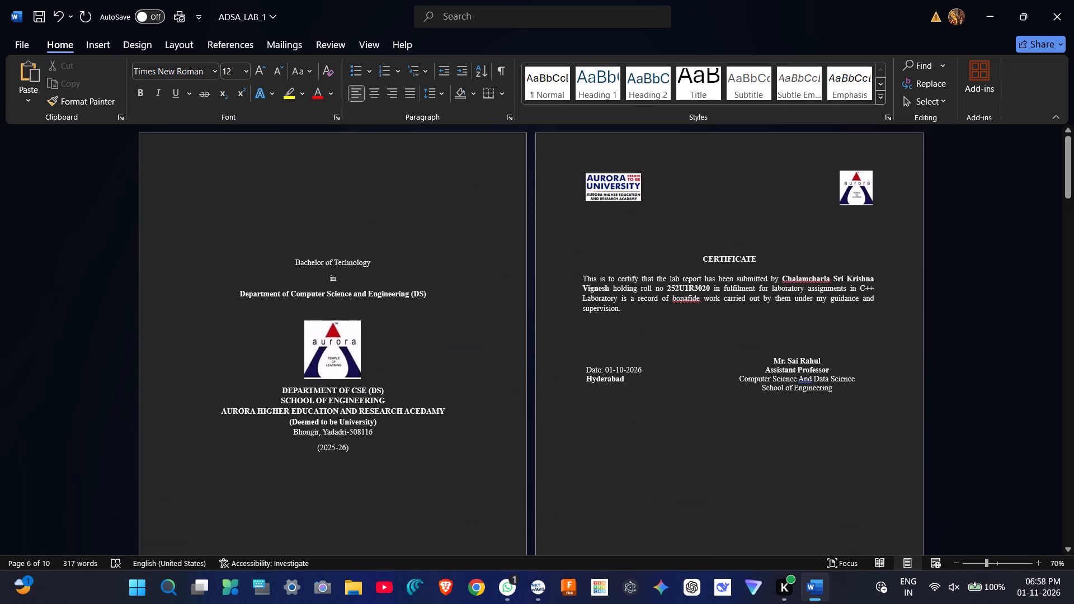
{"action": "scroll", "coordinate": [598, 296], "scroll_direction": "up", "scroll_amount": 5}
{"action": "scroll", "coordinate": [598, 296], "scroll_direction": "down", "scroll_amount": 9}
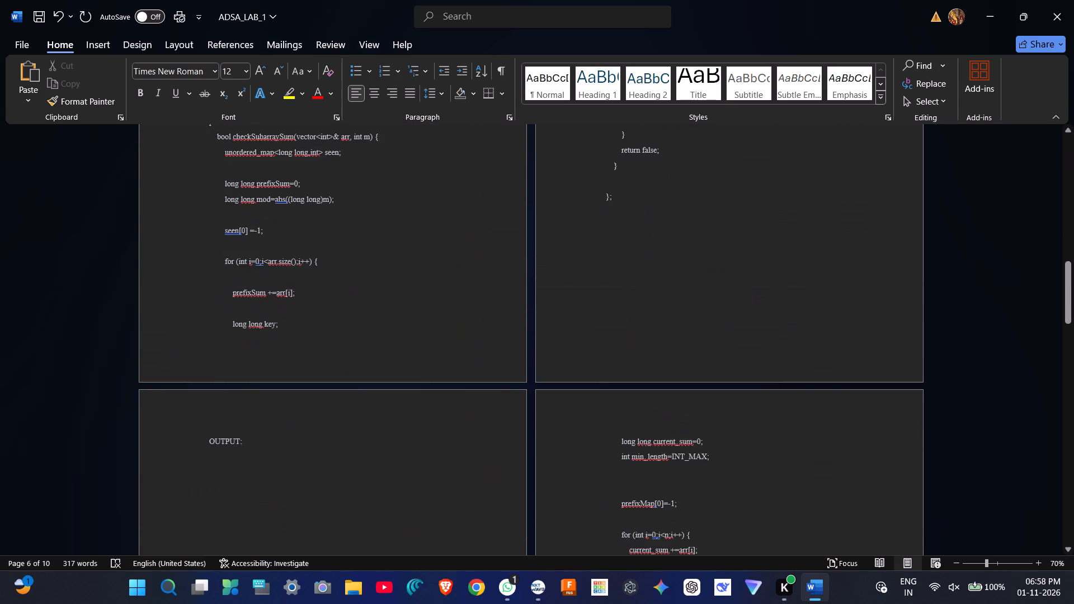
{"action": "scroll", "coordinate": [598, 296], "scroll_direction": "down", "scroll_amount": 1}
{"action": "scroll", "coordinate": [598, 296], "scroll_direction": "up", "scroll_amount": 5}
{"action": "scroll", "coordinate": [598, 296], "scroll_direction": "down", "scroll_amount": 2}
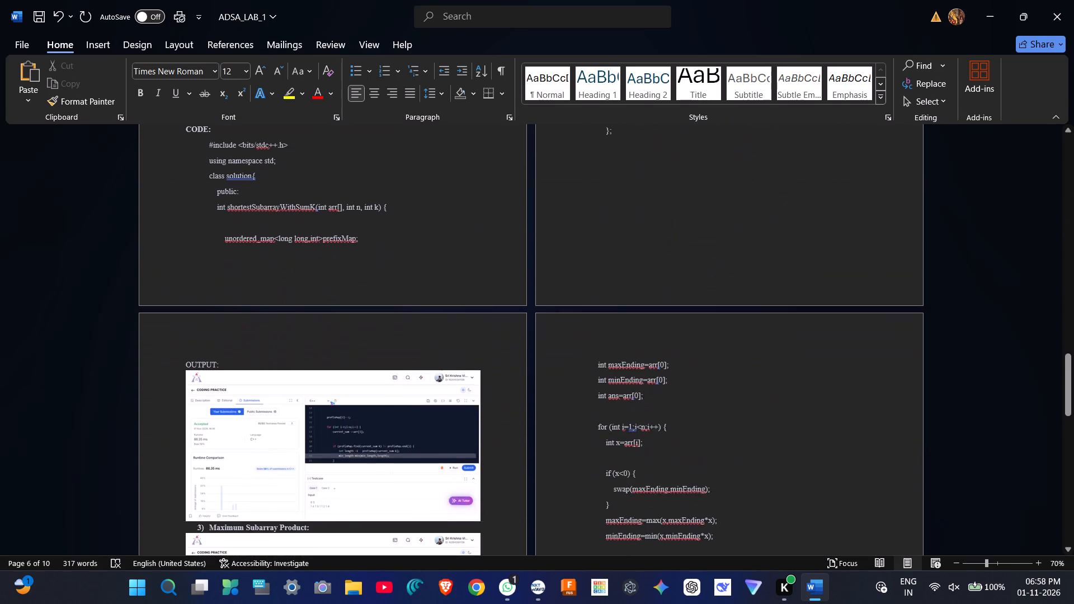
{"action": "scroll", "coordinate": [598, 296], "scroll_direction": "down", "scroll_amount": 4}
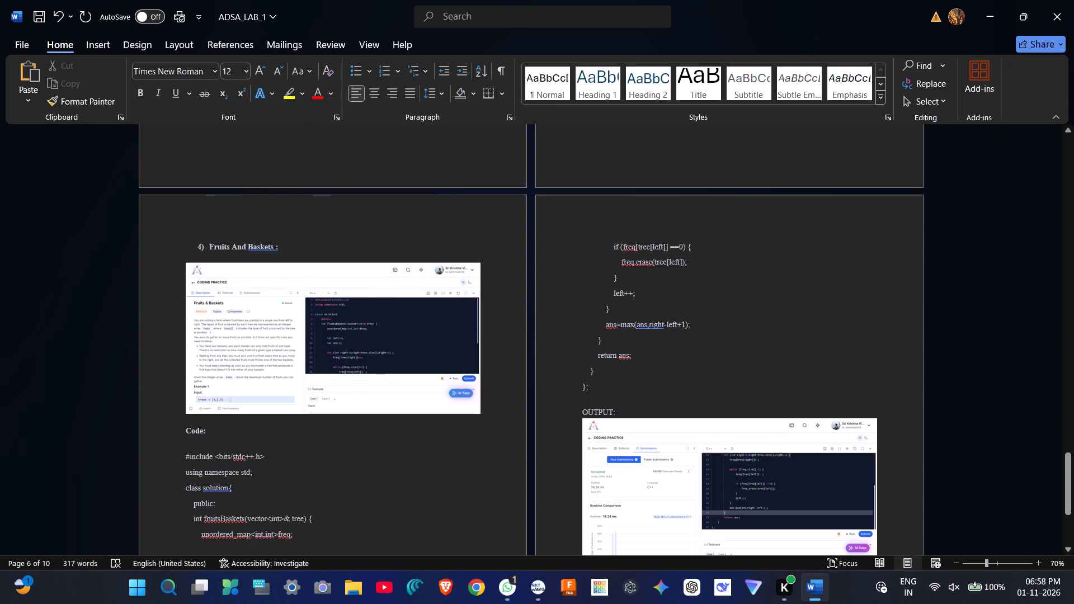
{"action": "scroll", "coordinate": [598, 296], "scroll_direction": "down", "scroll_amount": 4}
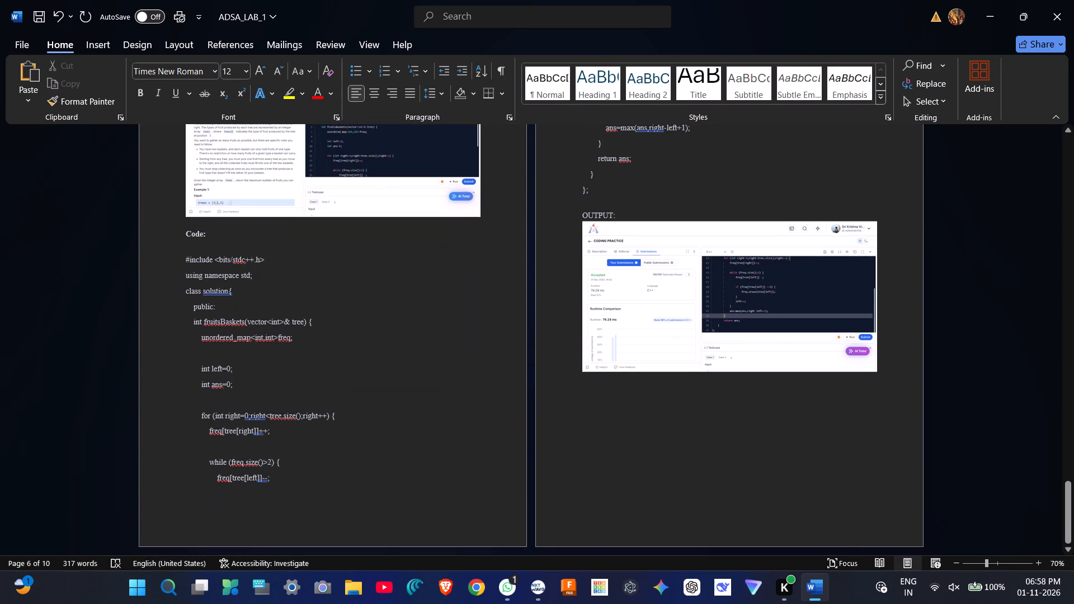
{"action": "scroll", "coordinate": [598, 296], "scroll_direction": "up", "scroll_amount": 7}
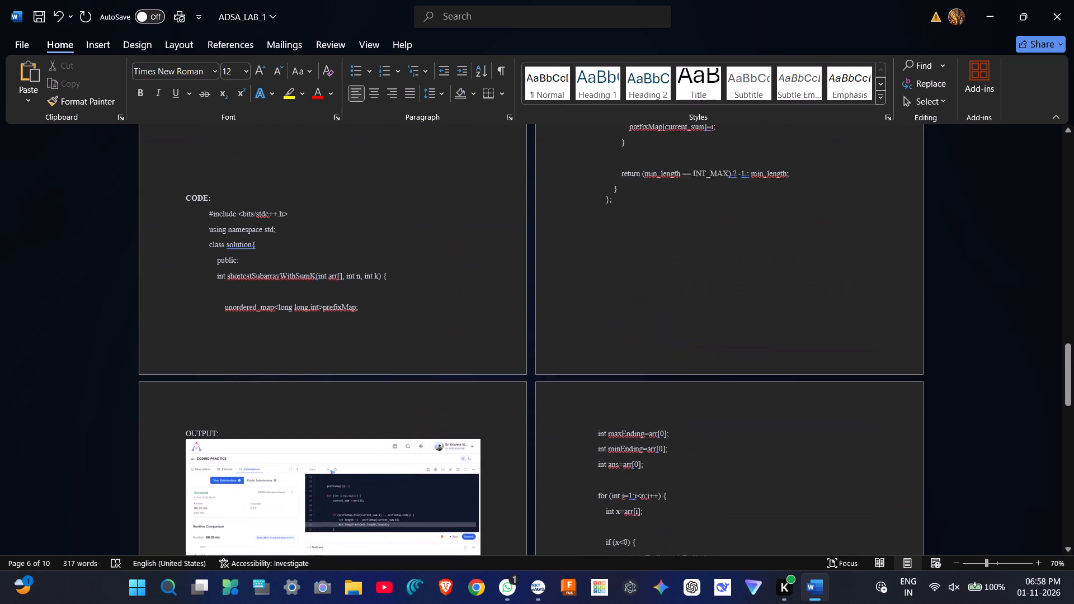
{"action": "scroll", "coordinate": [598, 296], "scroll_direction": "up", "scroll_amount": 5}
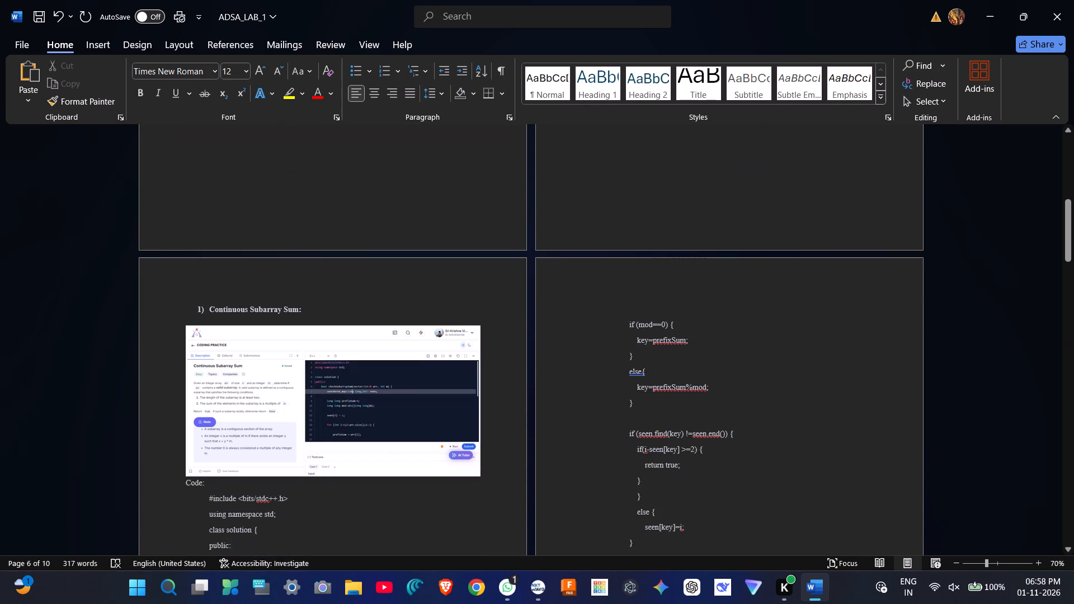
{"action": "scroll", "coordinate": [598, 296], "scroll_direction": "up", "scroll_amount": 5}
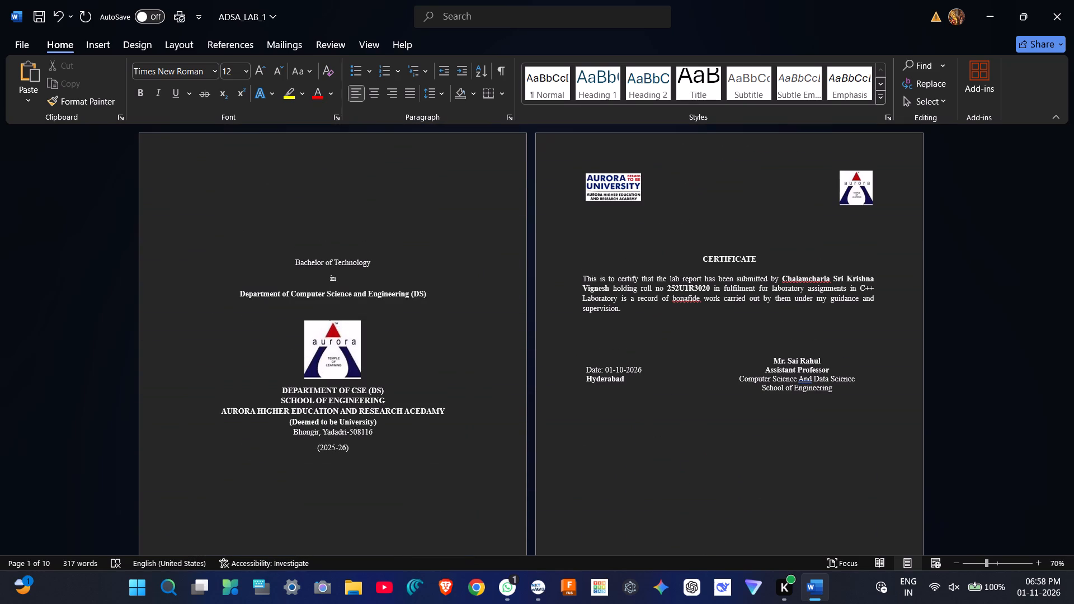
Save the ADSA_LAB_1 report.
{"action": "key", "text": "ctrl+s"}
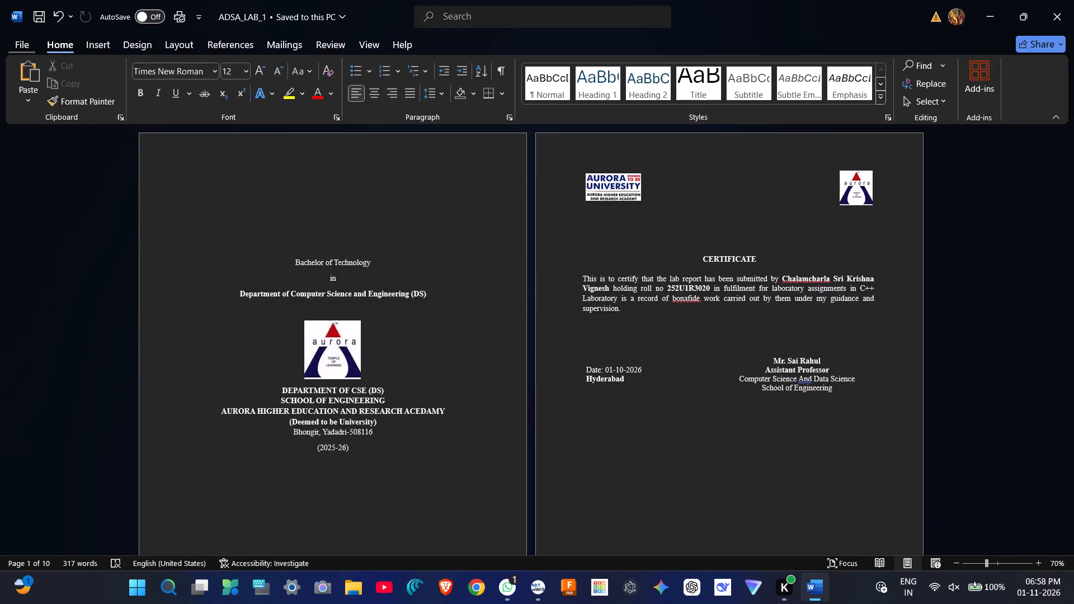
Start saving a copy of the report and create a folder named ADVANCED_DATA_STRUCTURES inside folder 2.2 on drive C.
{"action": "left_click", "coordinate": [19, 35]}
{"action": "left_click", "coordinate": [70, 259]}
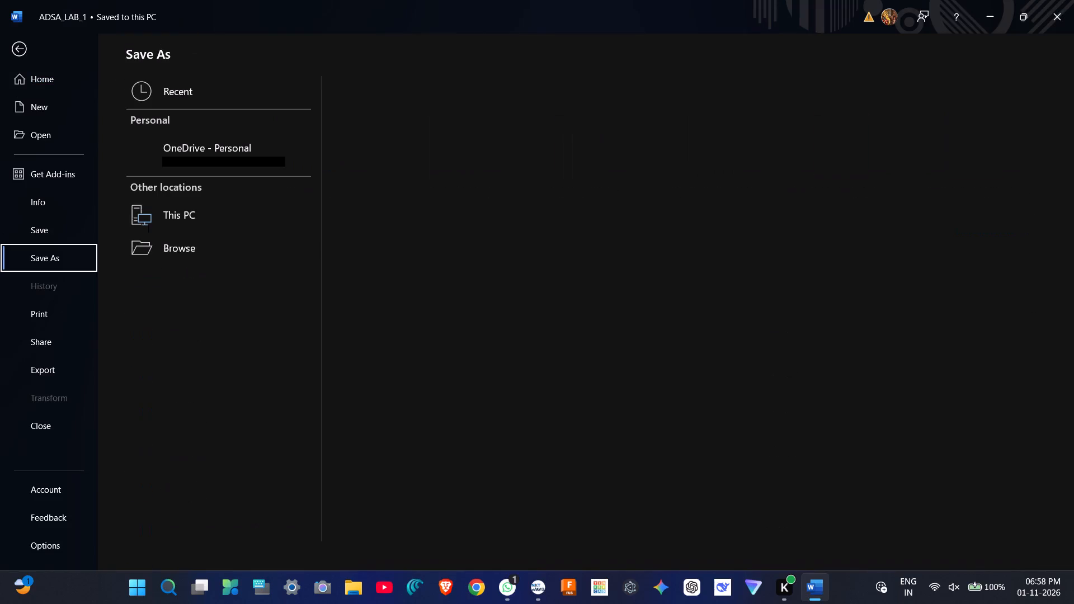
{"action": "double_click", "coordinate": [460, 188]}
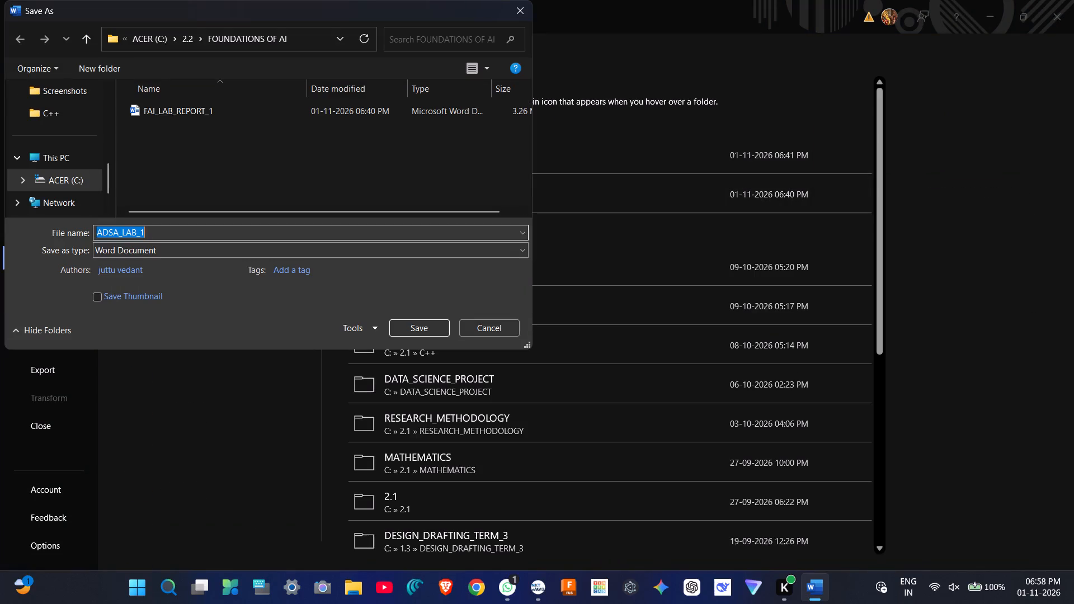
{"action": "left_click", "coordinate": [185, 35]}
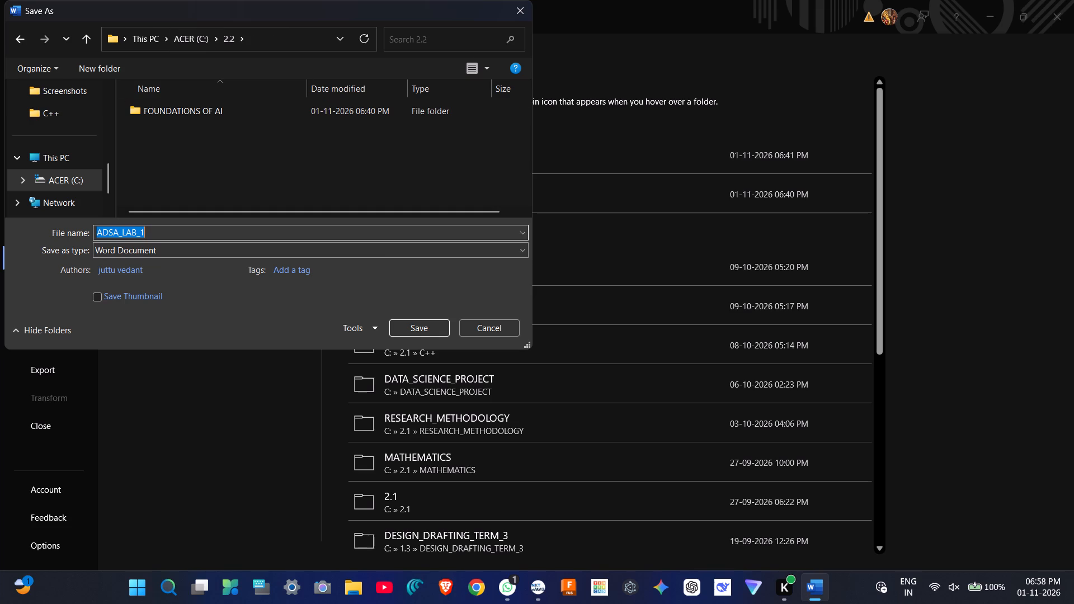
{"action": "left_click", "coordinate": [104, 74]}
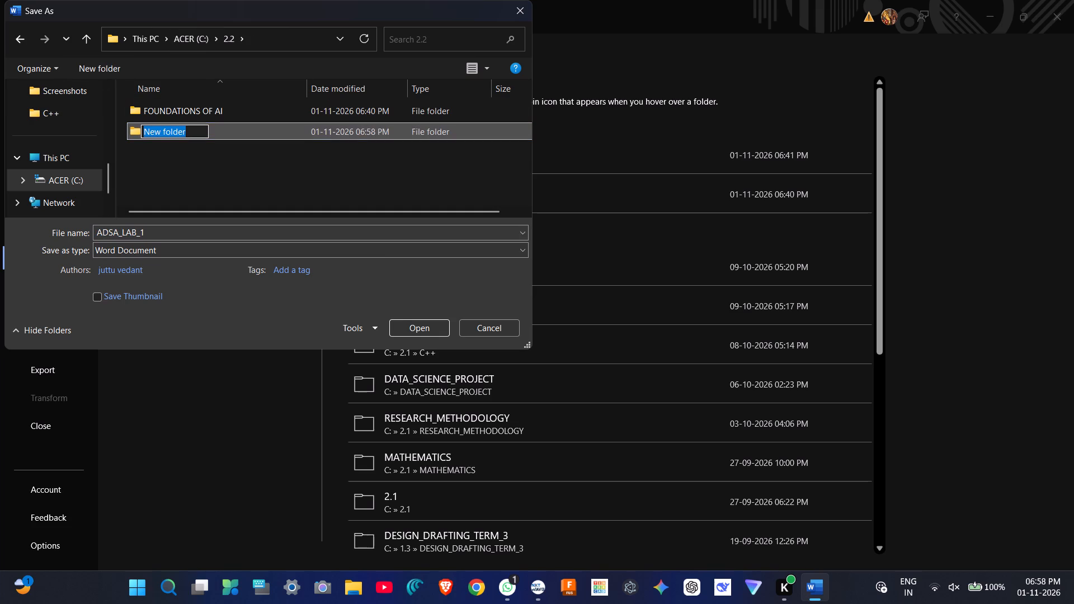
{"action": "key", "text": "BackSpace"}
{"action": "type", "text": "ADVANCED_"}
{"action": "type", "text": "DATA"}
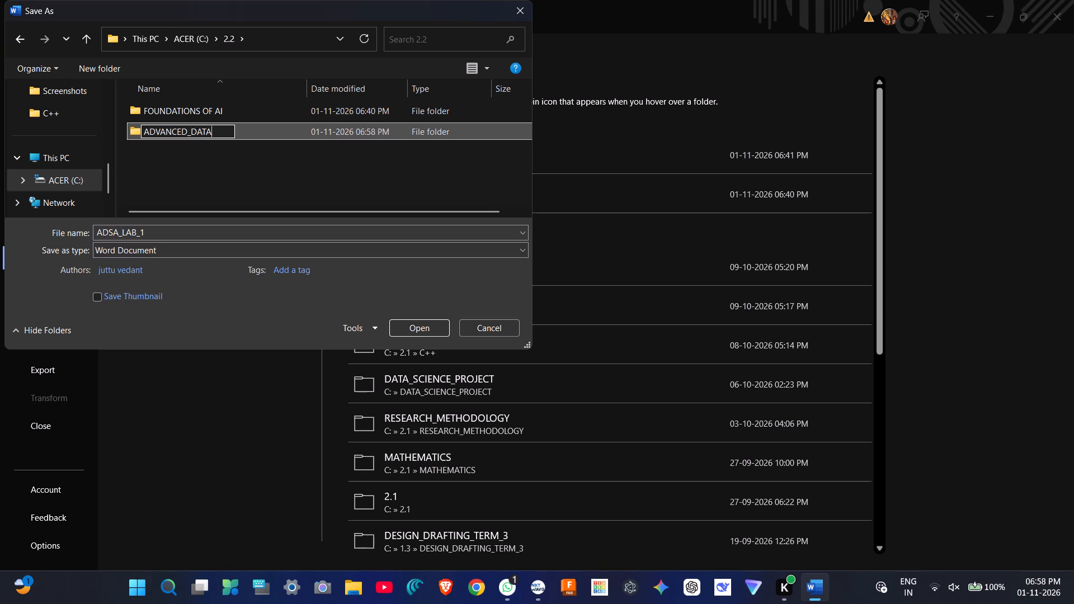
{"action": "type", "text": "_STRUCTURES"}
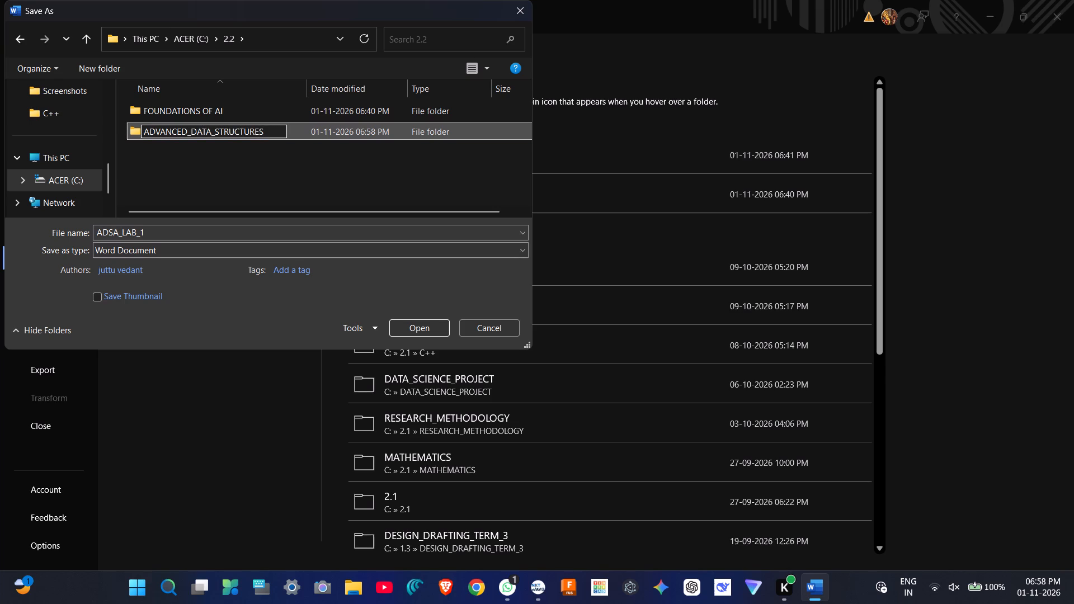
{"action": "left_click", "coordinate": [241, 162]}
Save the report as a Word document named ADS_LAB_REPORT_1 in the new ADVANCED_DATA_STRUCTURES folder.
{"action": "double_click", "coordinate": [285, 105]}
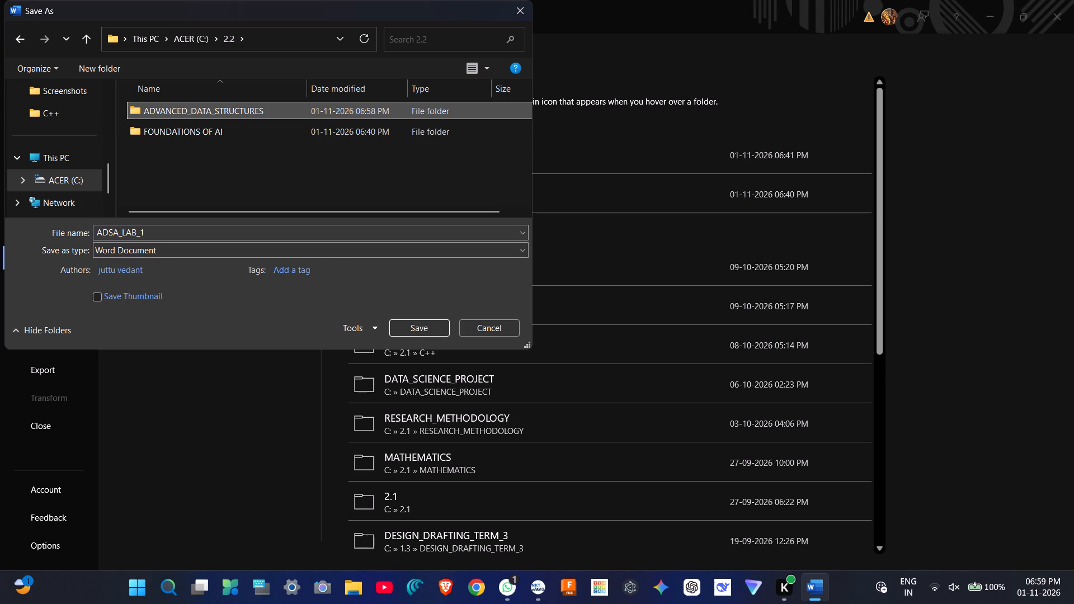
{"action": "left_click", "coordinate": [118, 234]}
{"action": "left_click", "coordinate": [118, 234]}
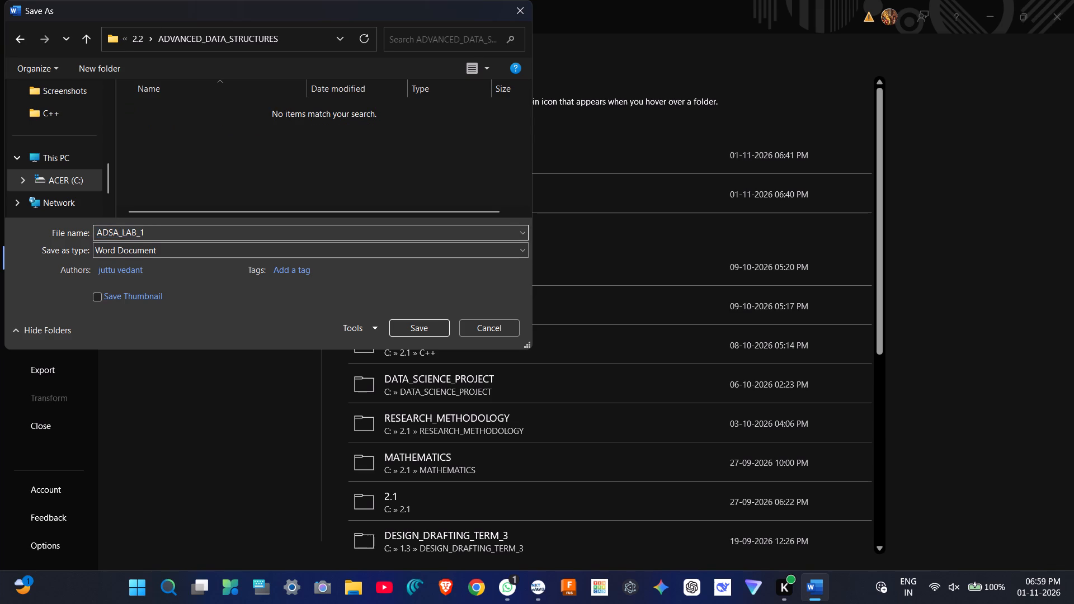
{"action": "key", "text": "BackSpace"}
{"action": "left_click", "coordinate": [235, 232]}
{"action": "key", "text": "BackSpace"}
{"action": "key", "text": "shift+r"}
{"action": "key", "text": "BackSpace"}
{"action": "type", "text": "REPORT_1"}
{"action": "left_click", "coordinate": [427, 328]}
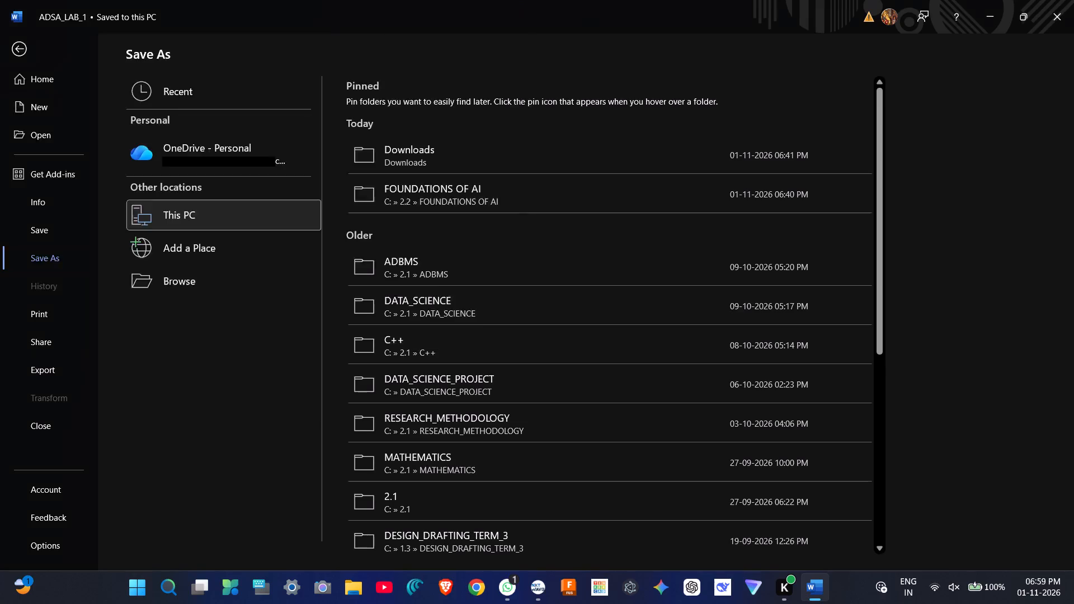
{"action": "left_click", "coordinate": [17, 50]}
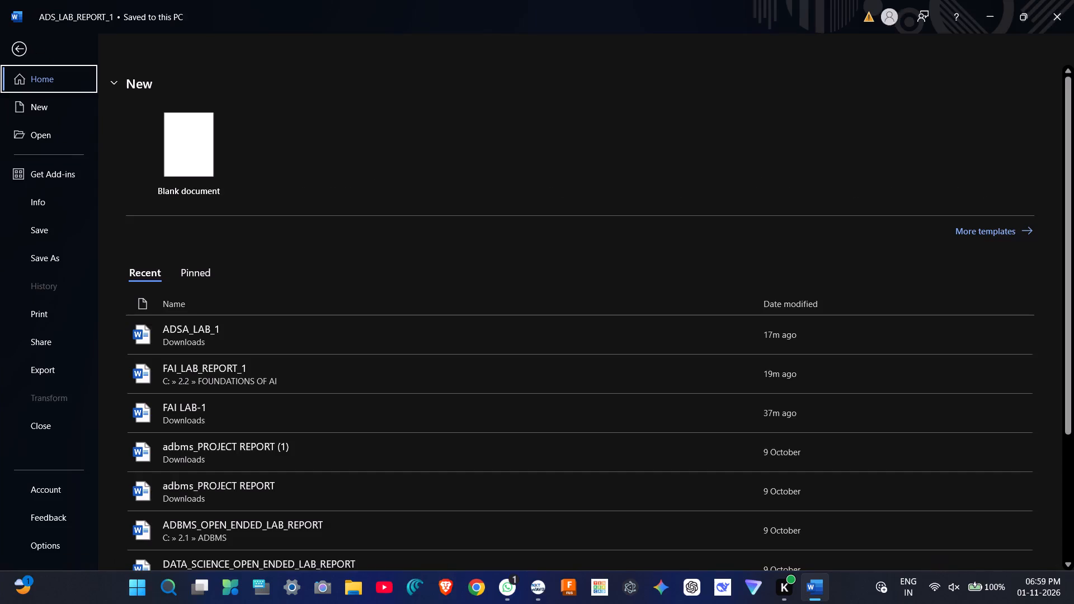
Save a PDF copy of ADS_LAB_REPORT_1 in the ADVANCED_DATA_STRUCTURES folder, with standard optimization and opening after publishing.
{"action": "left_click", "coordinate": [69, 269]}
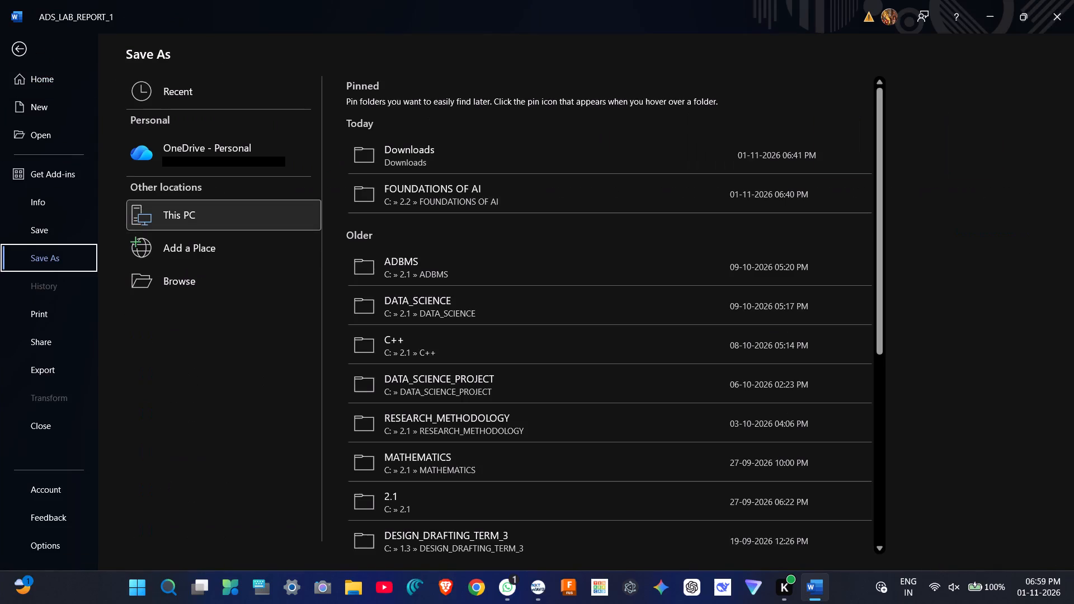
{"action": "double_click", "coordinate": [464, 144]}
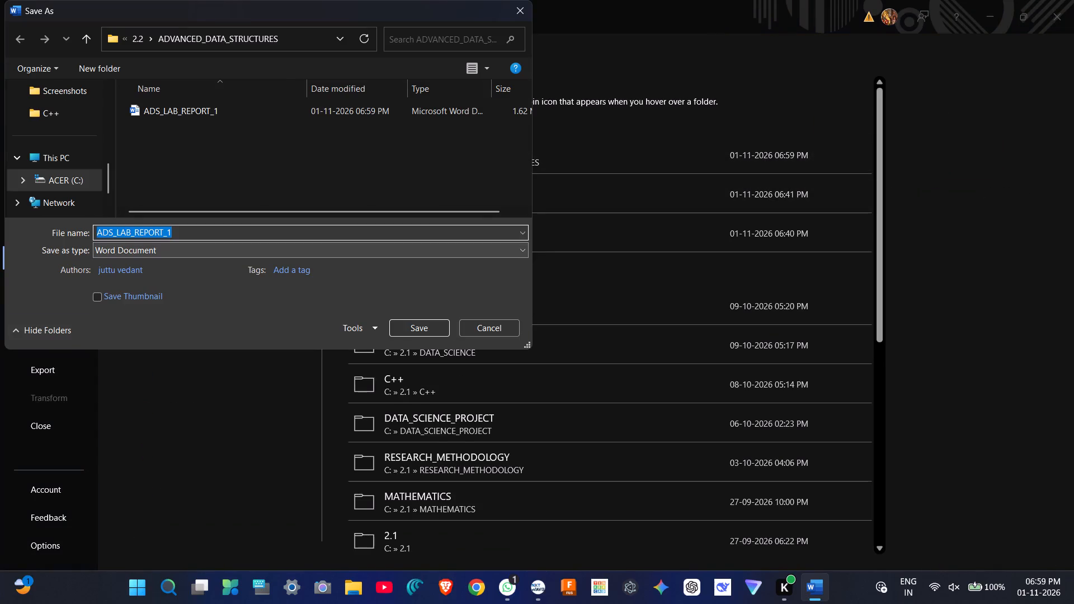
{"action": "left_click", "coordinate": [181, 249]}
{"action": "left_click", "coordinate": [172, 331]}
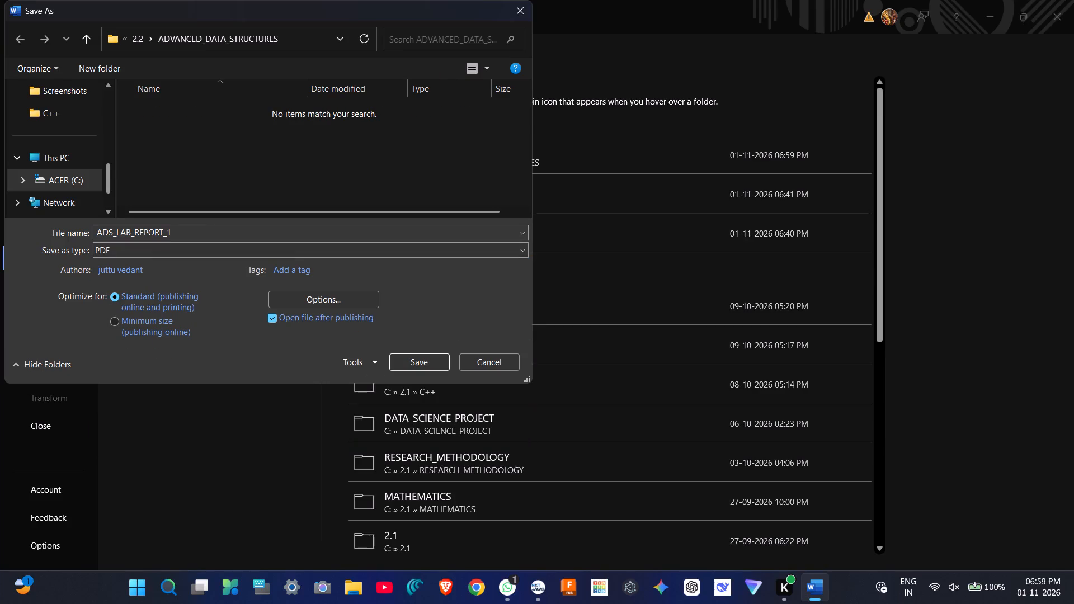
{"action": "left_click", "coordinate": [450, 362]}
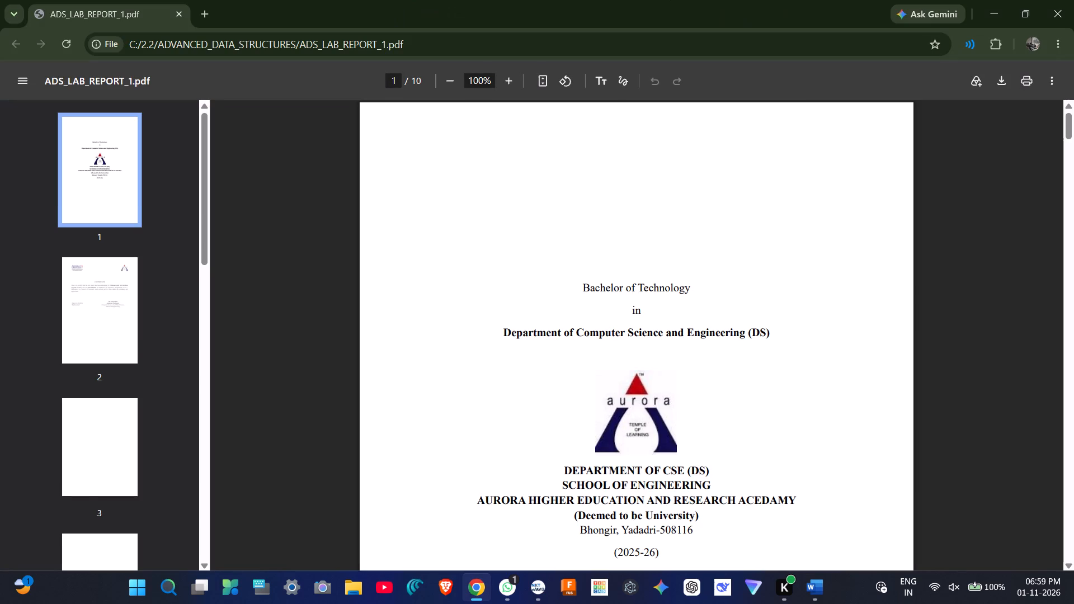
Review the exported PDF from the cover page to the final output screenshot and close it.
{"action": "scroll", "coordinate": [603, 400], "scroll_direction": "down", "scroll_amount": 6}
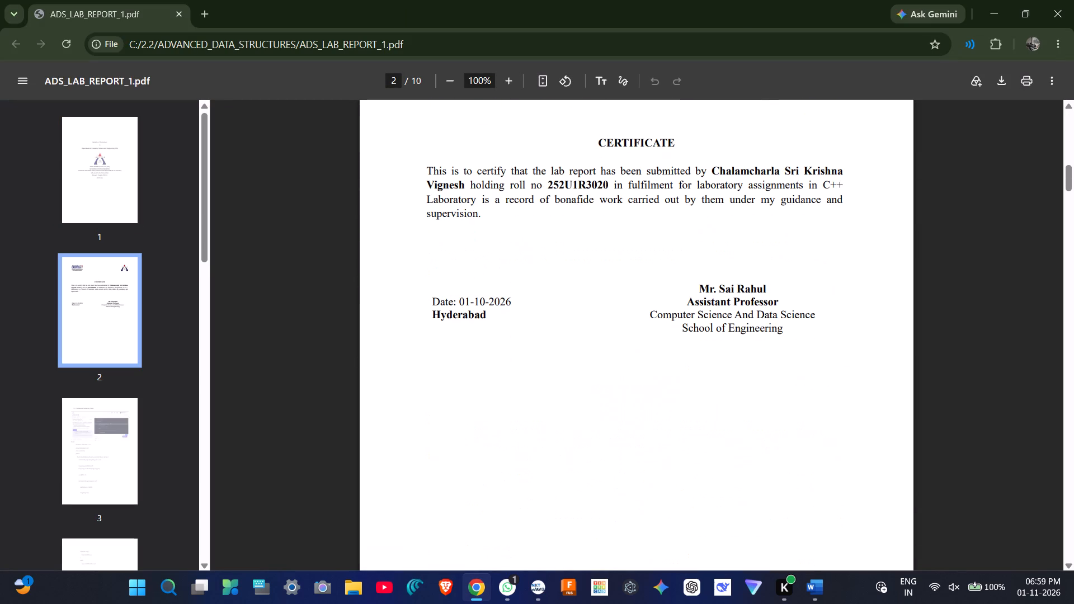
{"action": "scroll", "coordinate": [603, 400], "scroll_direction": "down", "scroll_amount": 5}
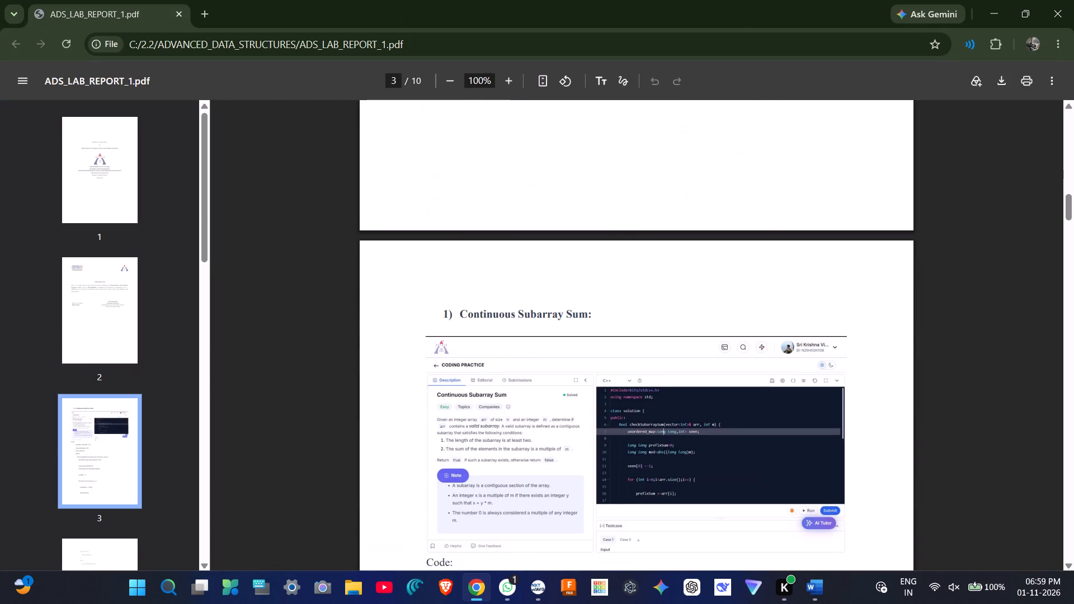
{"action": "scroll", "coordinate": [603, 400], "scroll_direction": "down", "scroll_amount": 14}
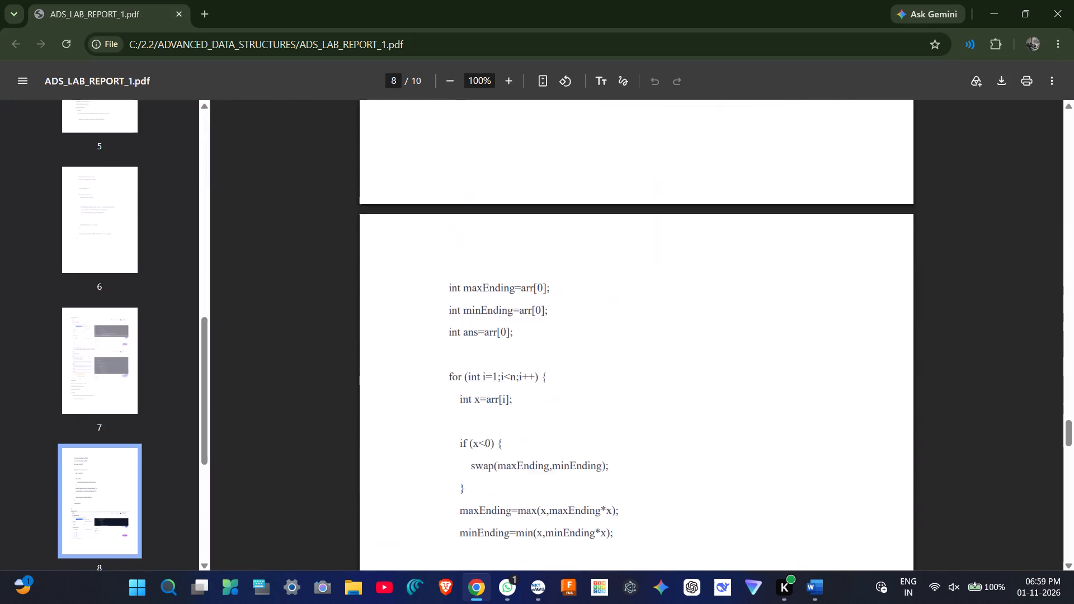
{"action": "scroll", "coordinate": [603, 400], "scroll_direction": "down", "scroll_amount": 10}
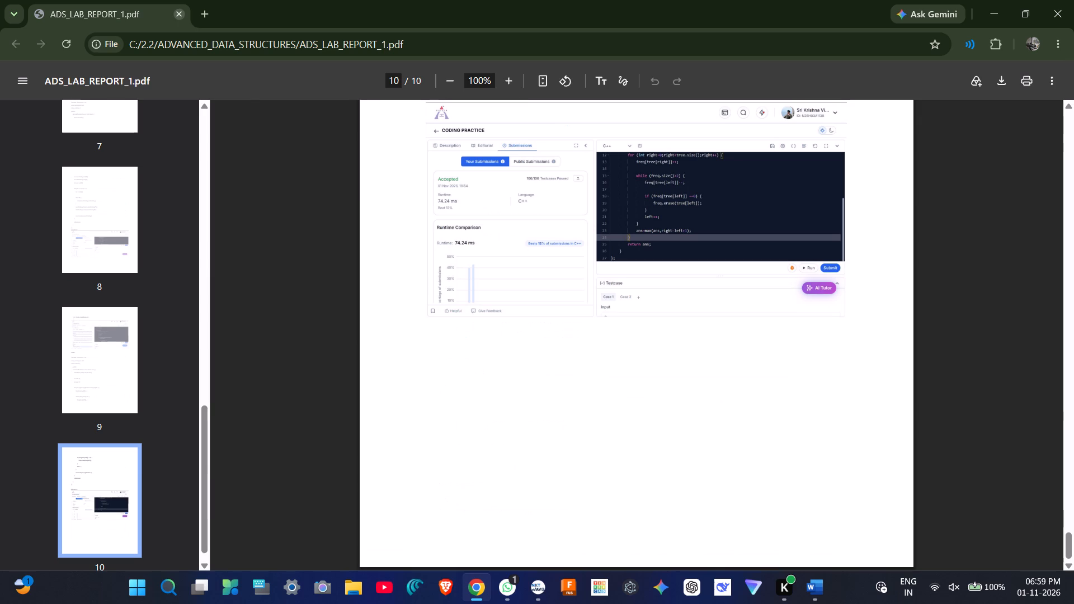
{"action": "left_click", "coordinate": [178, 16]}
Close the Word report and the NxtWave coding practice window, choosing to leave the app.
{"action": "left_click", "coordinate": [1073, 0]}
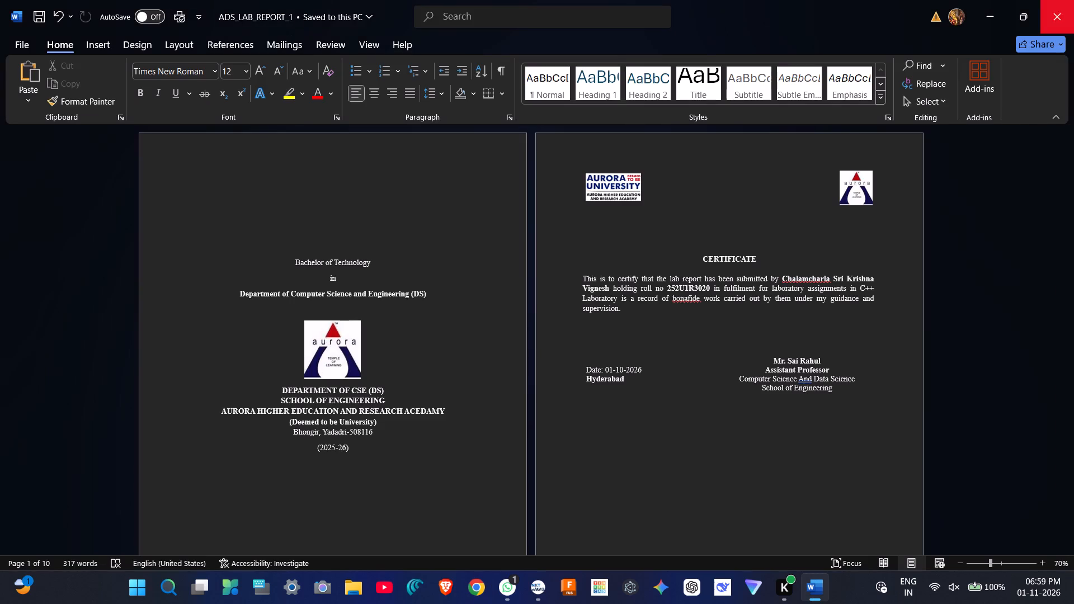
{"action": "left_click", "coordinate": [1073, 0]}
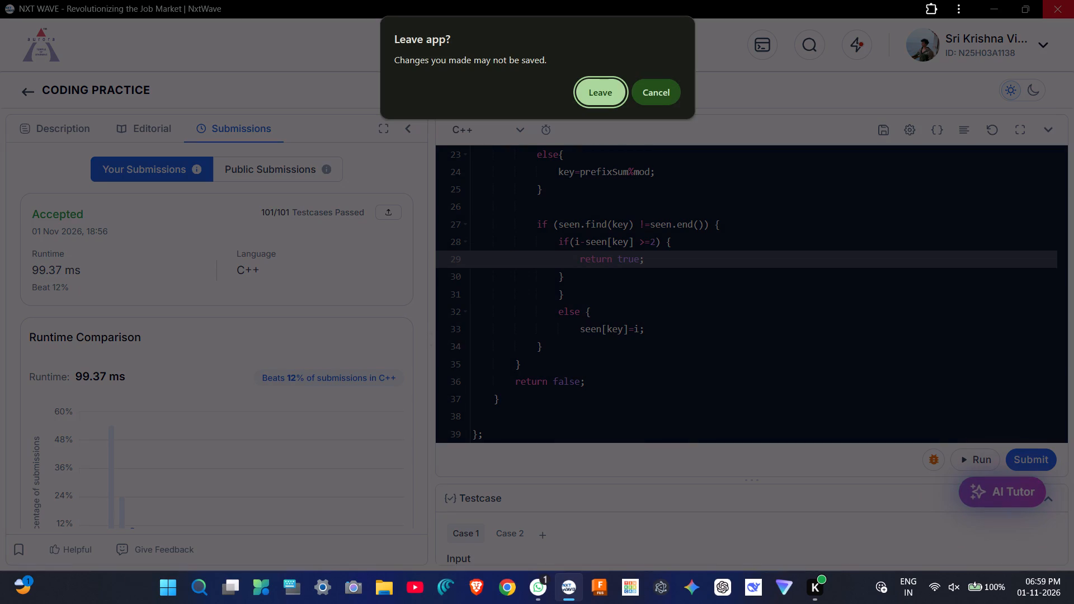
{"action": "left_click", "coordinate": [596, 107]}
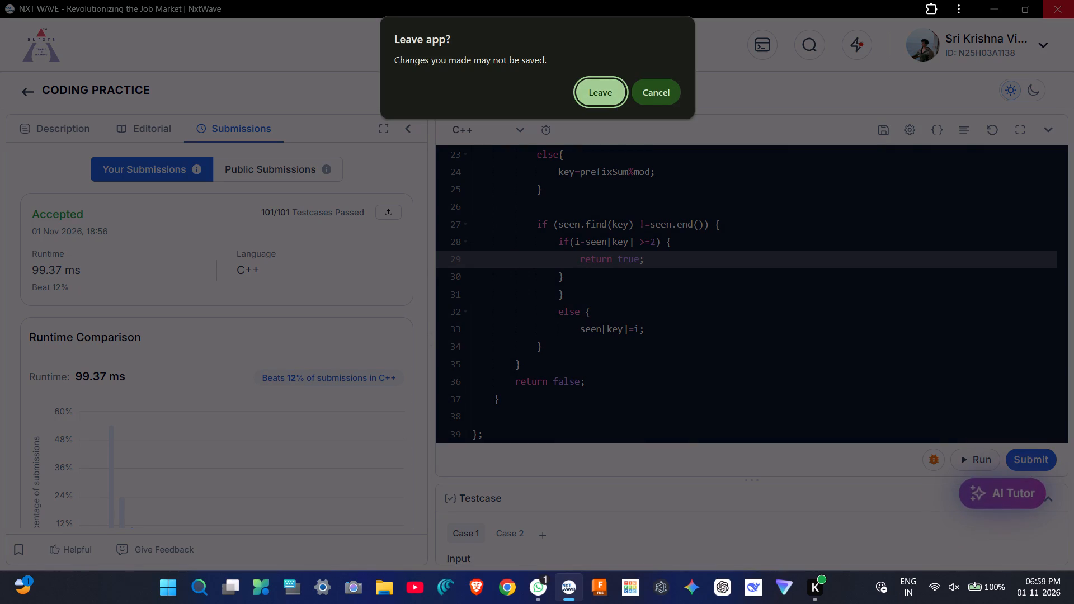